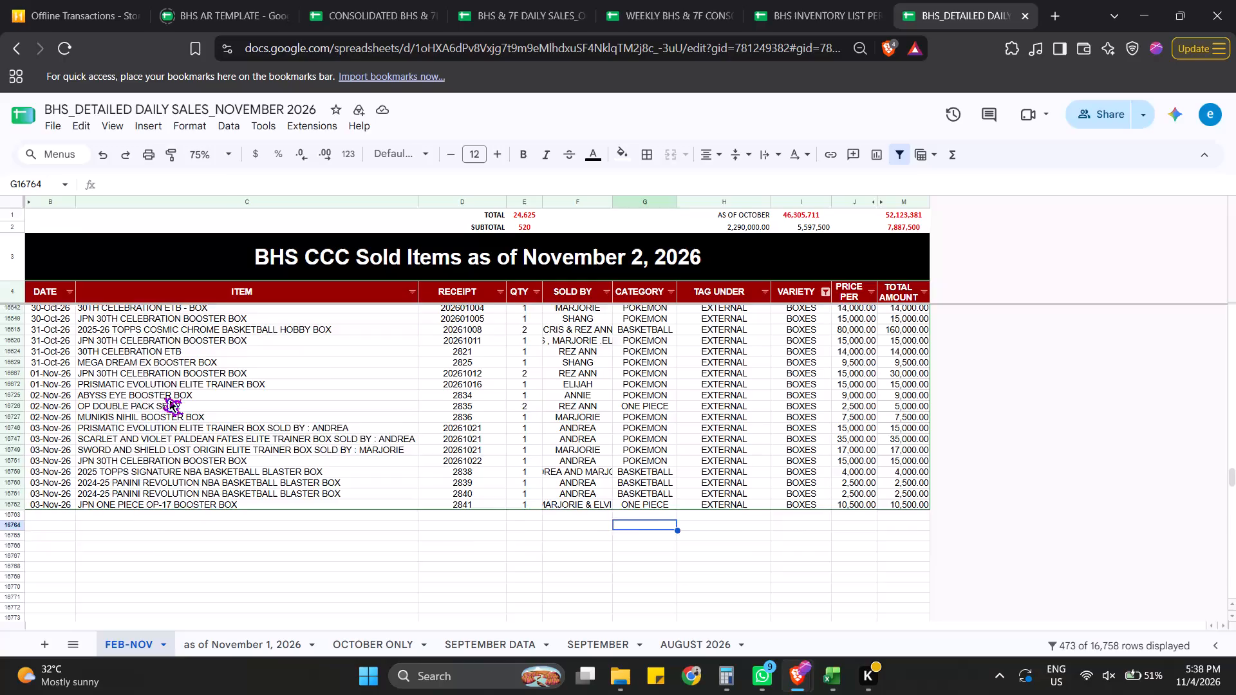
Filter the DATE column of the FEB-NOV sales sheet to show only 03-Nov-26.
scroll(152, 399, up, 2)
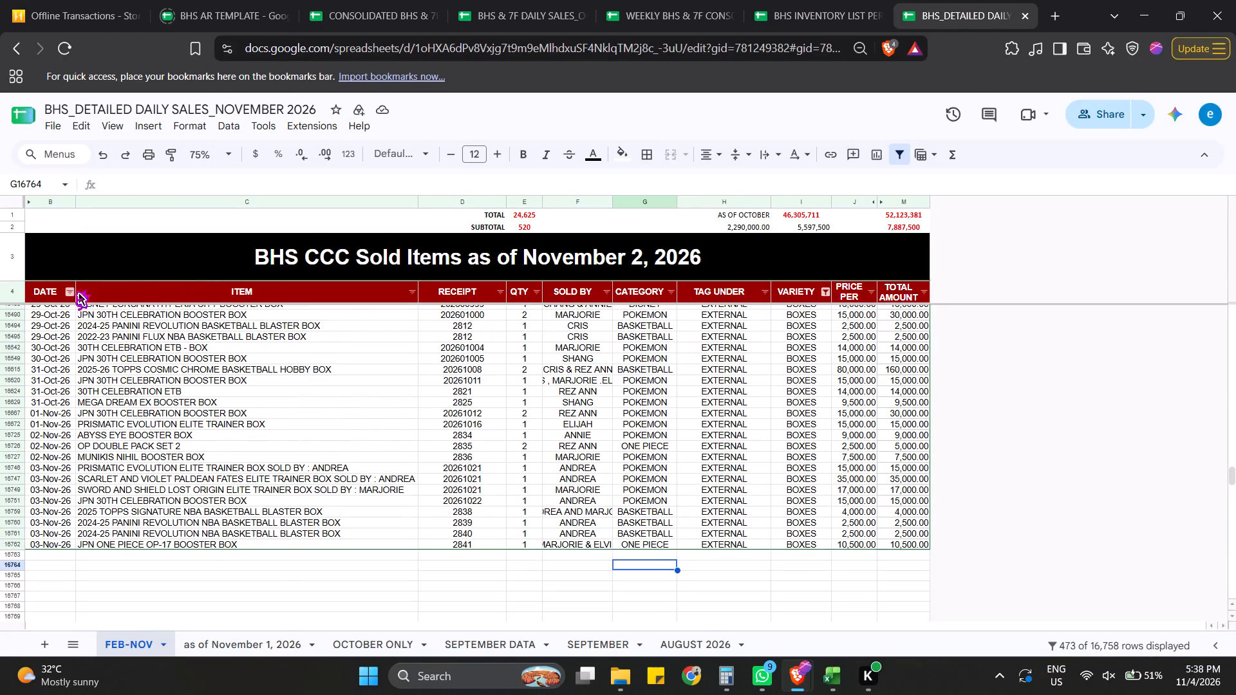
click(71, 290)
click(160, 469)
click(142, 506)
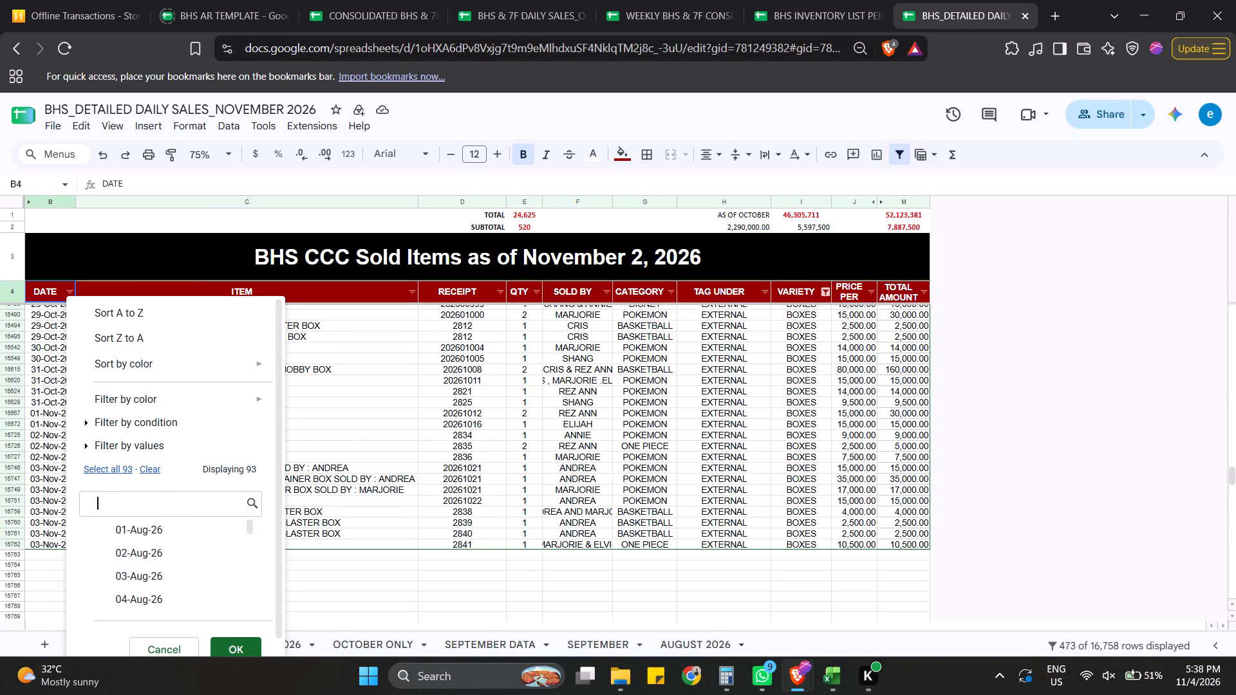
text(03-NOV)
key(Return)
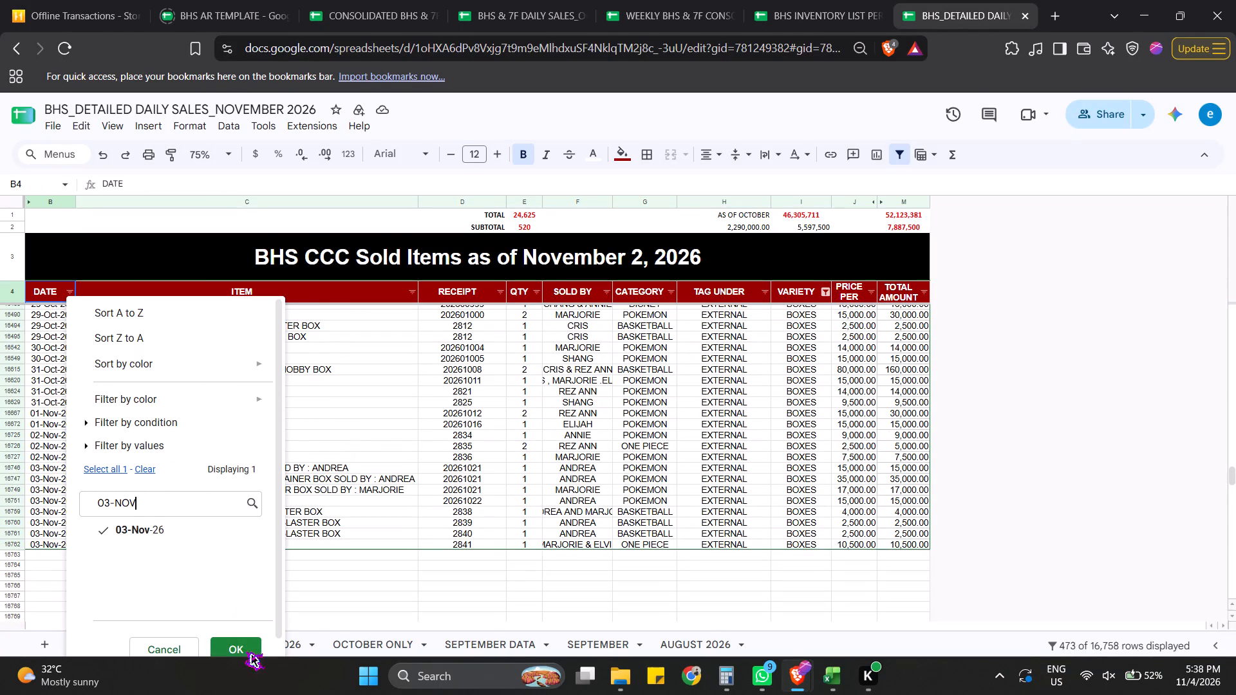
click(248, 653)
click(783, 454)
scroll(677, 527, up, 5)
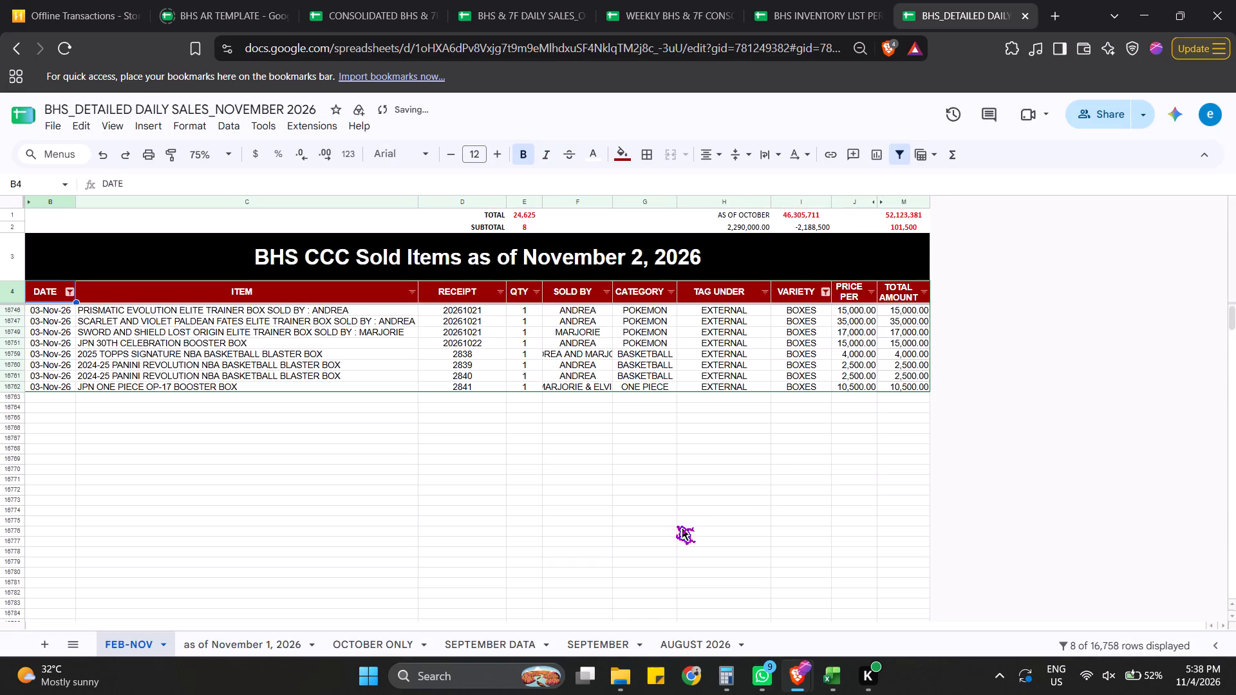
click(622, 420)
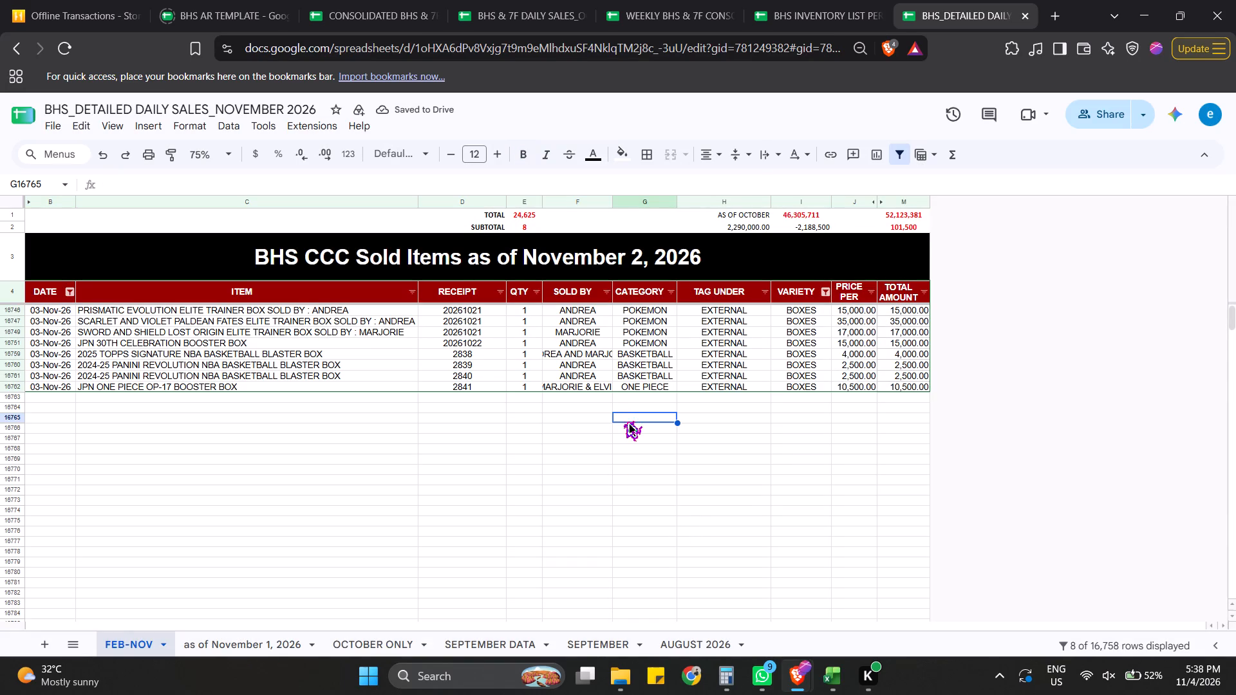
Switch to the BHS POKEMON INVENTORY MASTERFILE - OCTOBER workbook, close its search, and open the ETB/BOOSTER/BOX sheet.
key(alt+Tab)
key(alt+Tab)
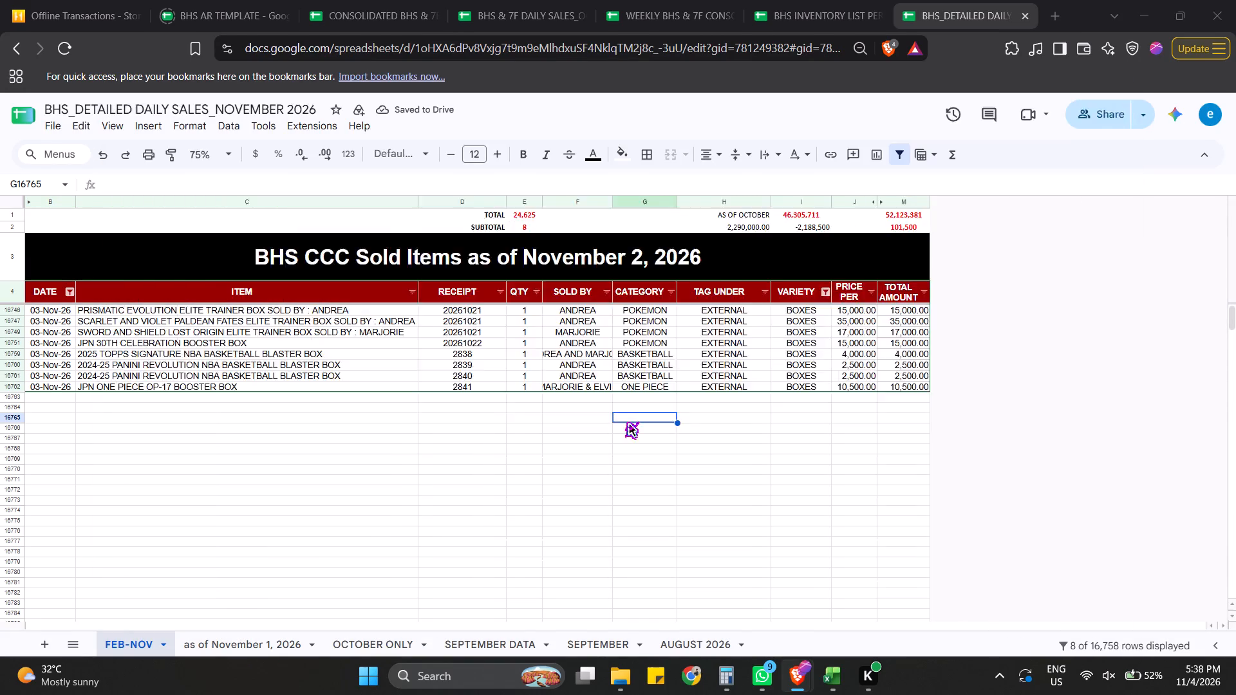
click(75, 30)
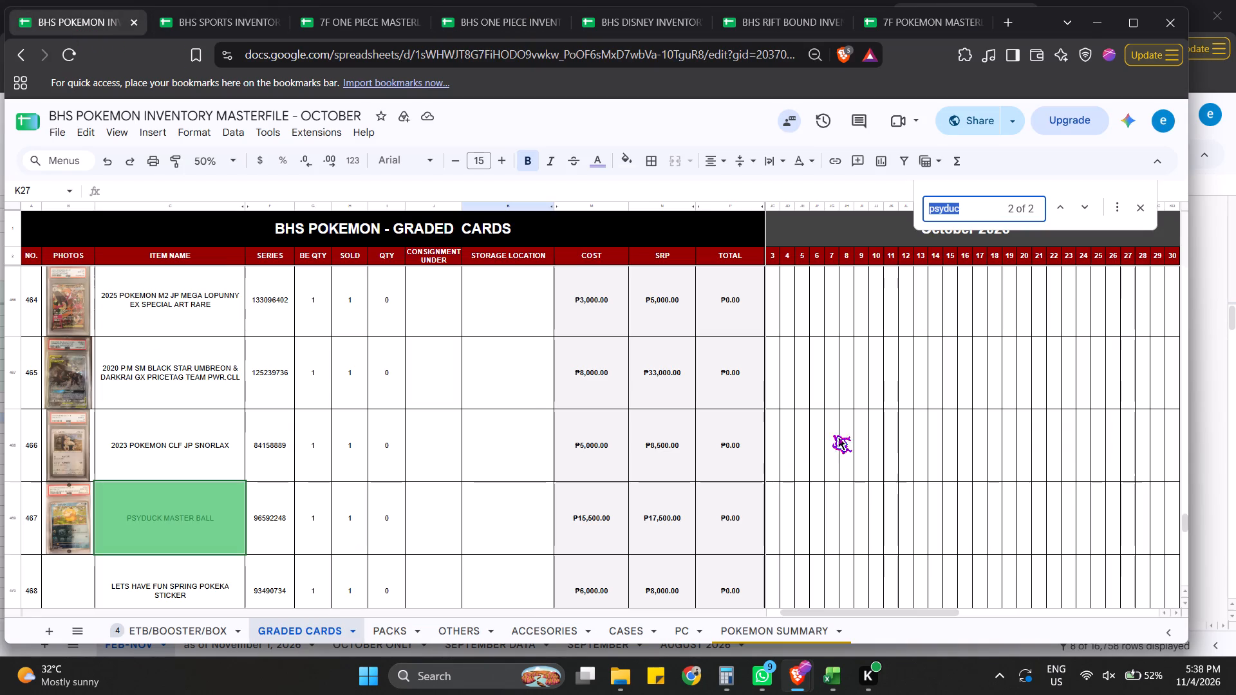
click(803, 400)
click(1141, 203)
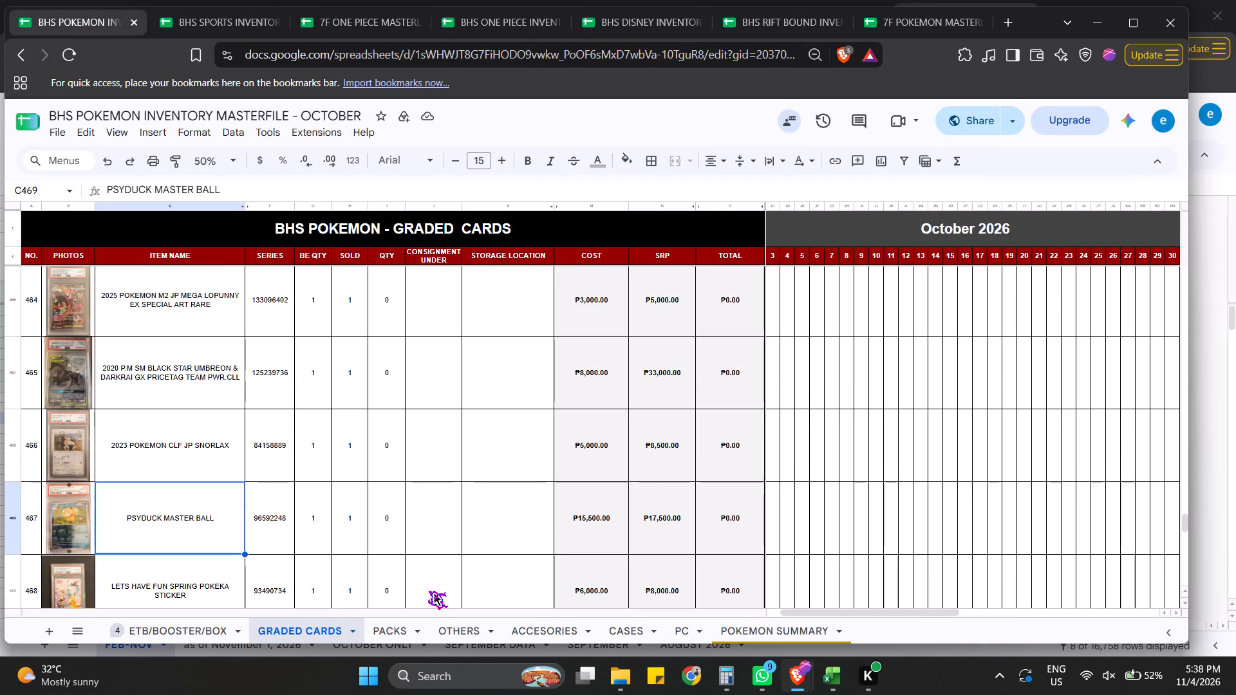
click(169, 628)
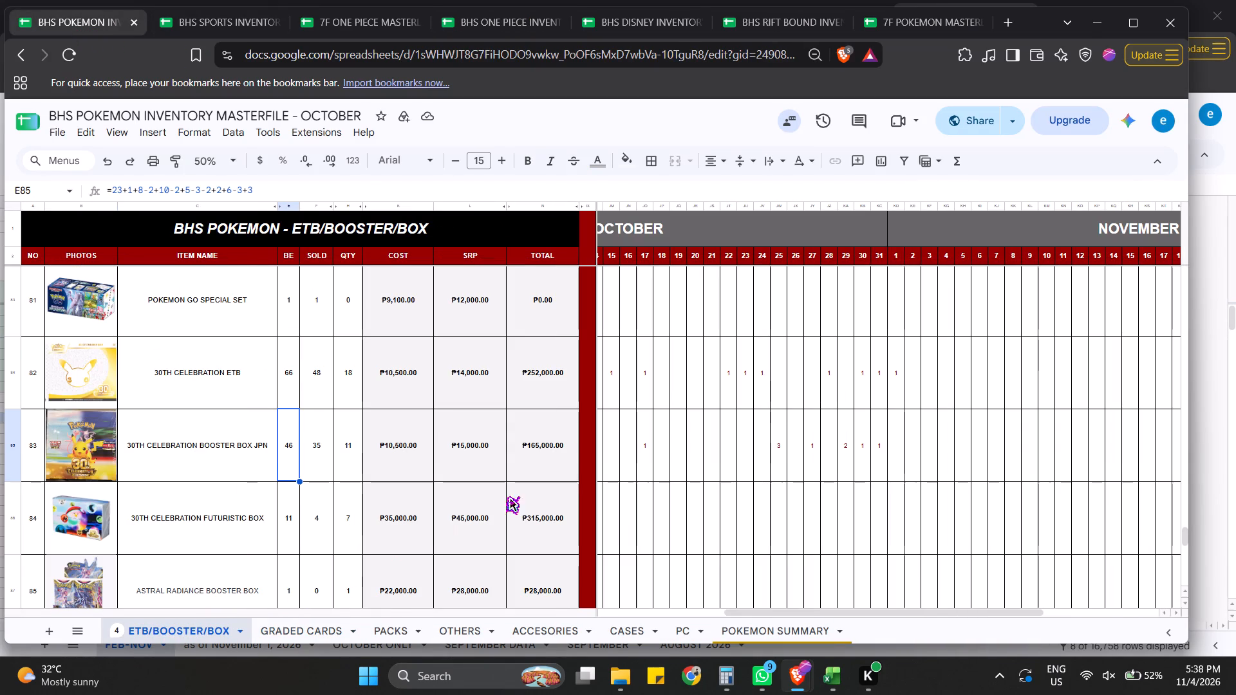
Find PRISMATIC ETB by searching for PRIS, check it against the sales list, and enter 1 under November 3.
key(ctrl+f)
text(PRIS)
key(alt+Tab)
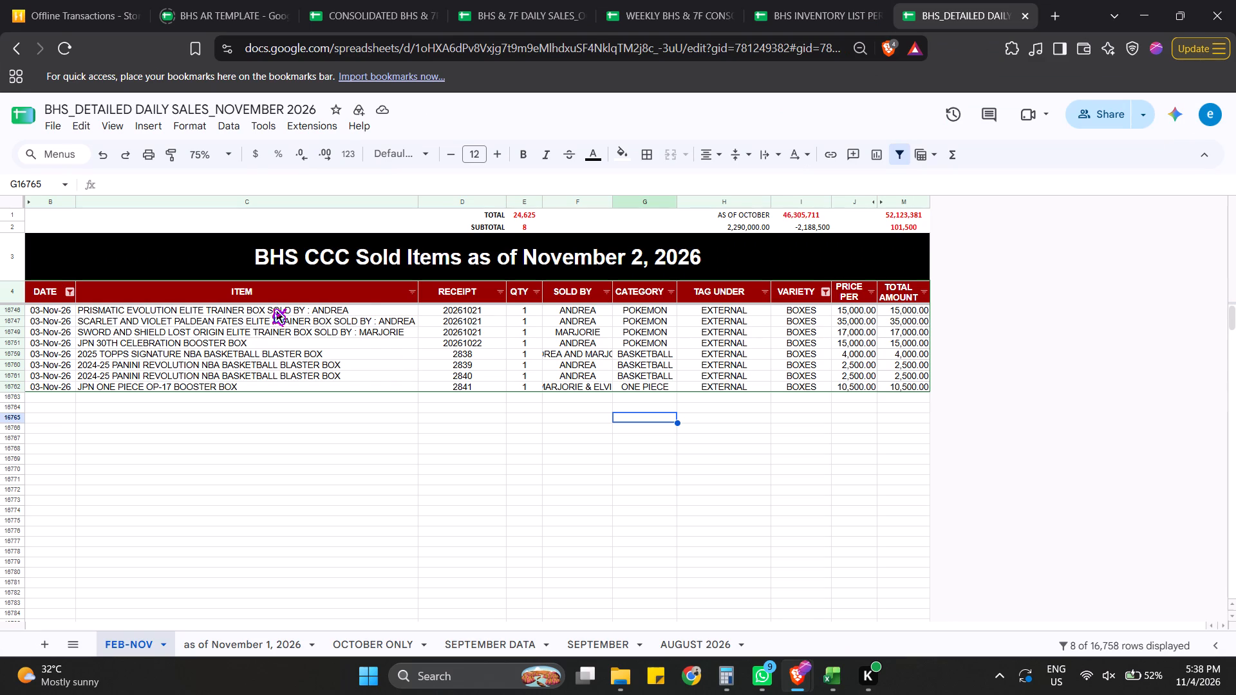
key(alt+Tab)
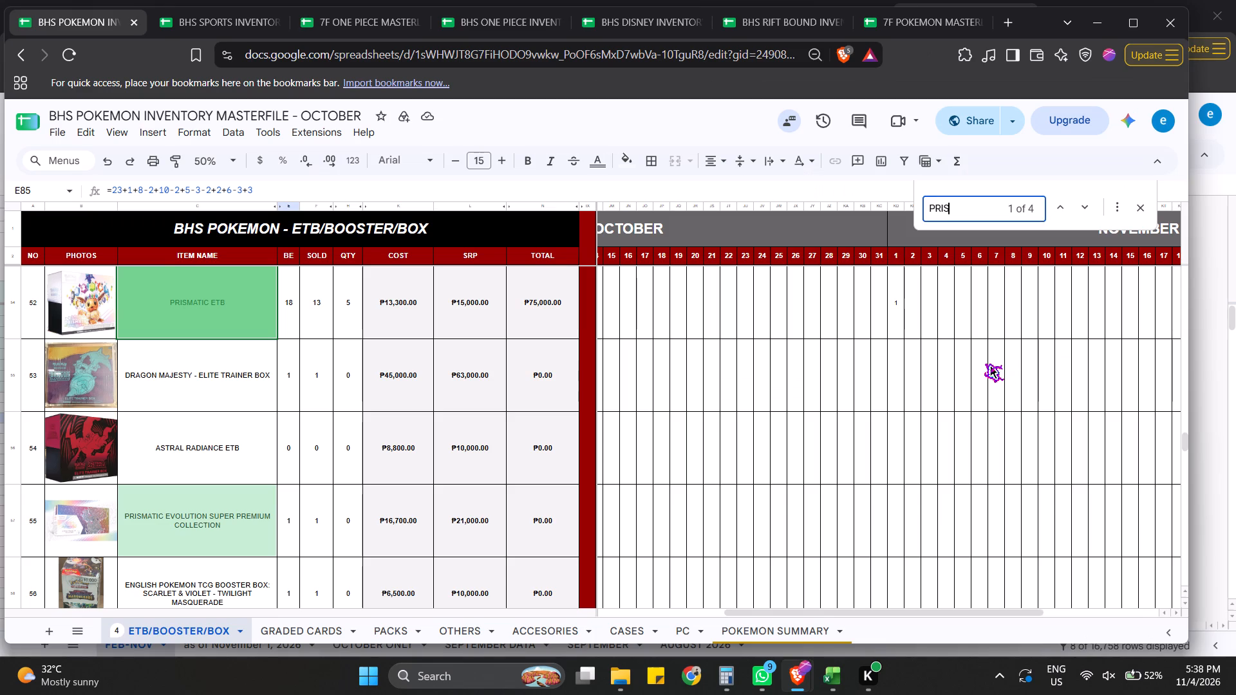
key(alt+Tab)
key(alt+Tab)
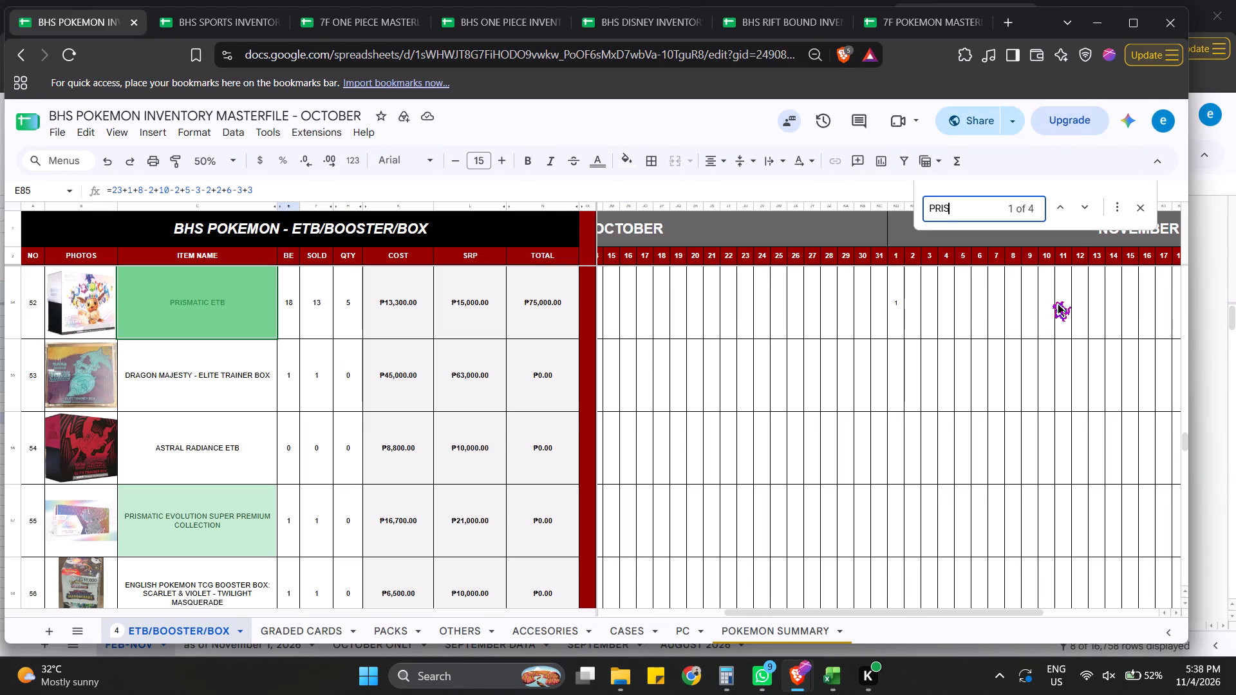
click(926, 306)
key(1)
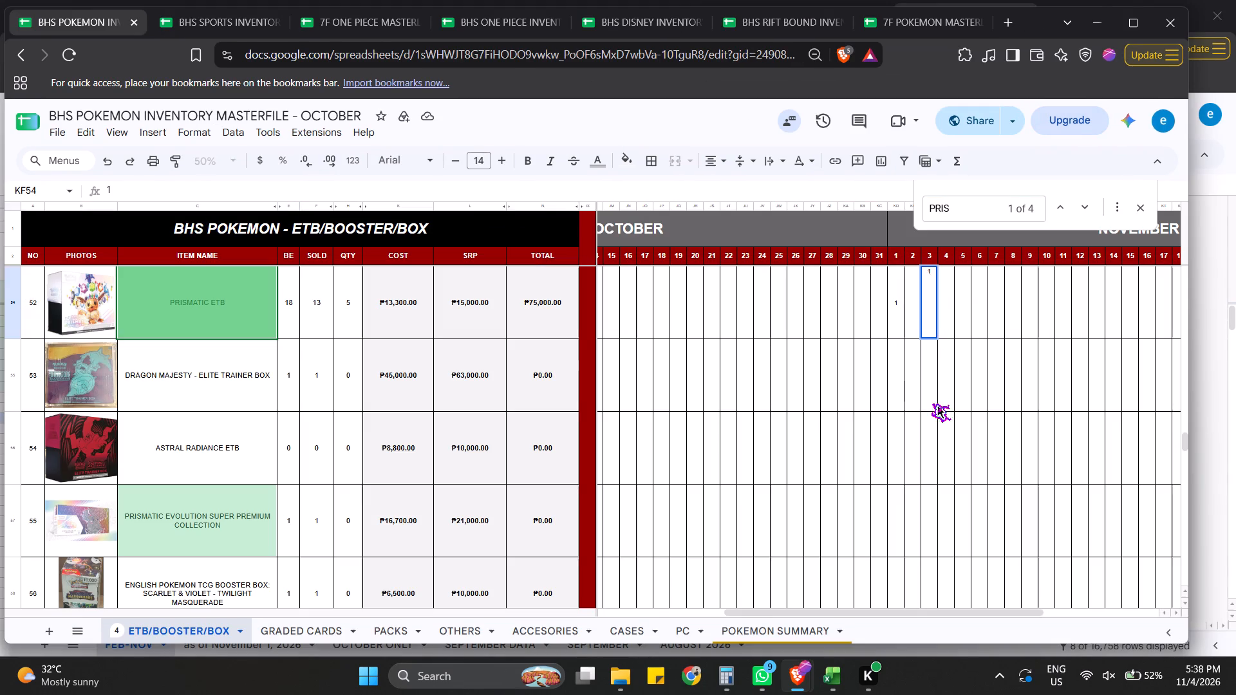
click(932, 403)
Extend the PRISMATIC ETB row's SOLD formula through the end of November, making it =SUM(O54:LG54).
click(321, 311)
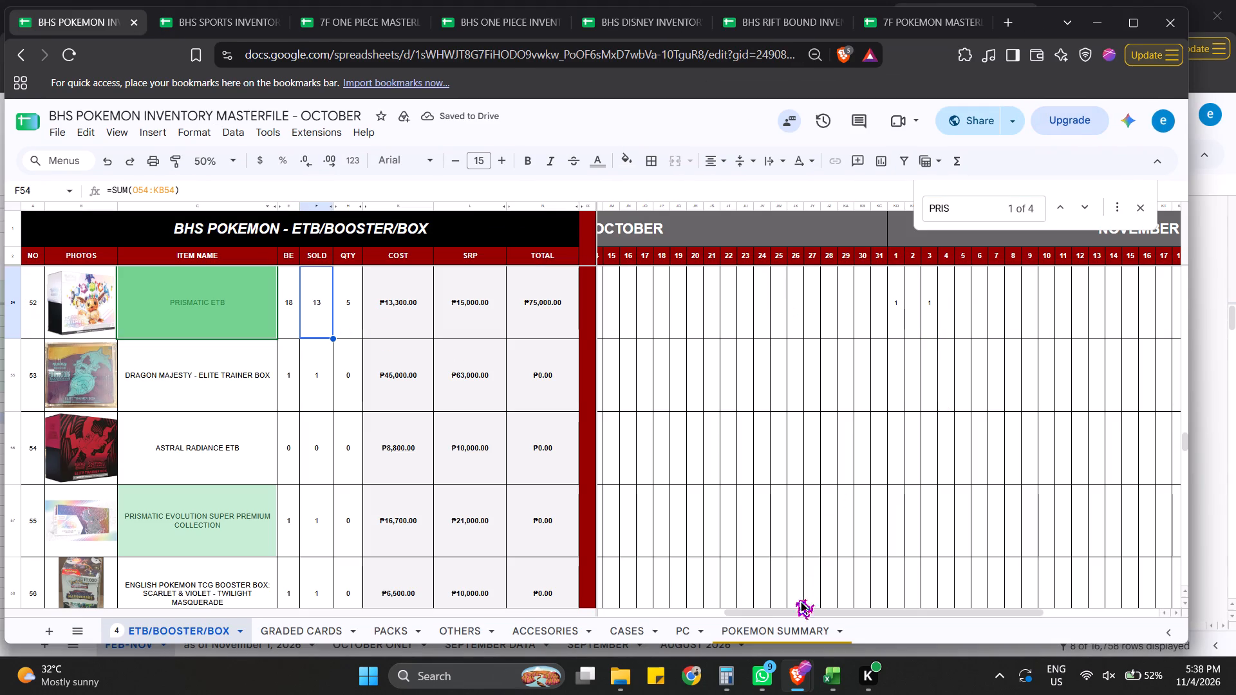
drag(809, 611, 1009, 606)
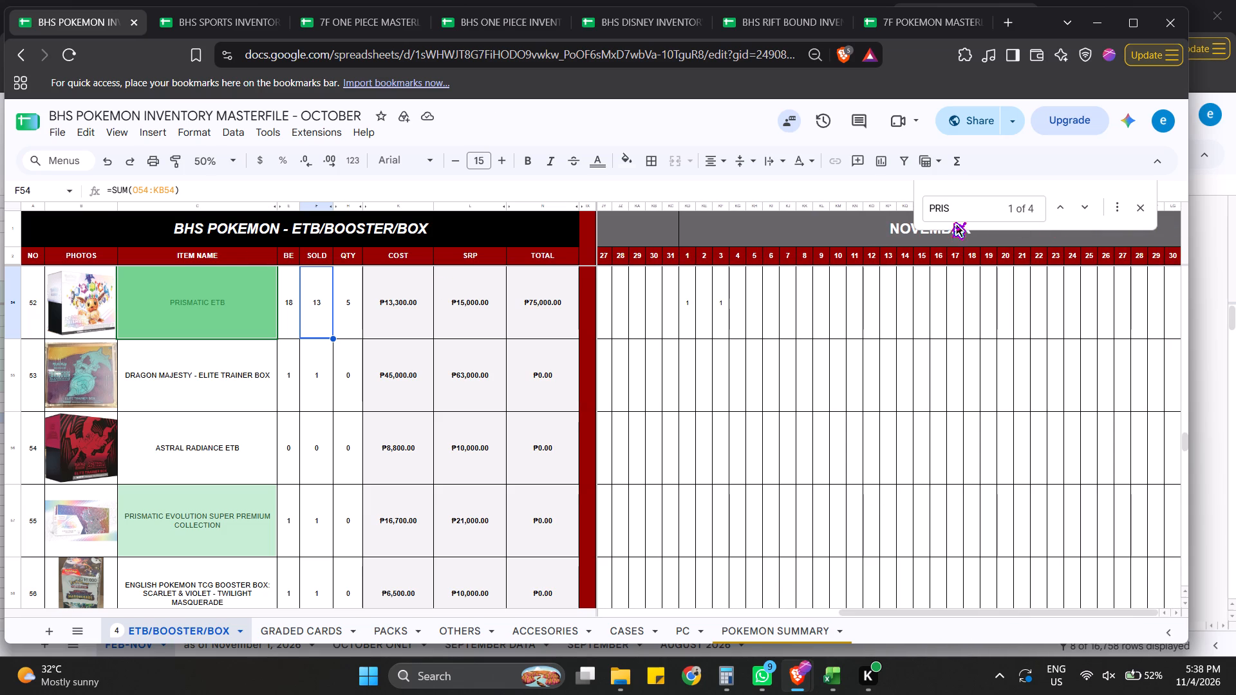
click(1138, 210)
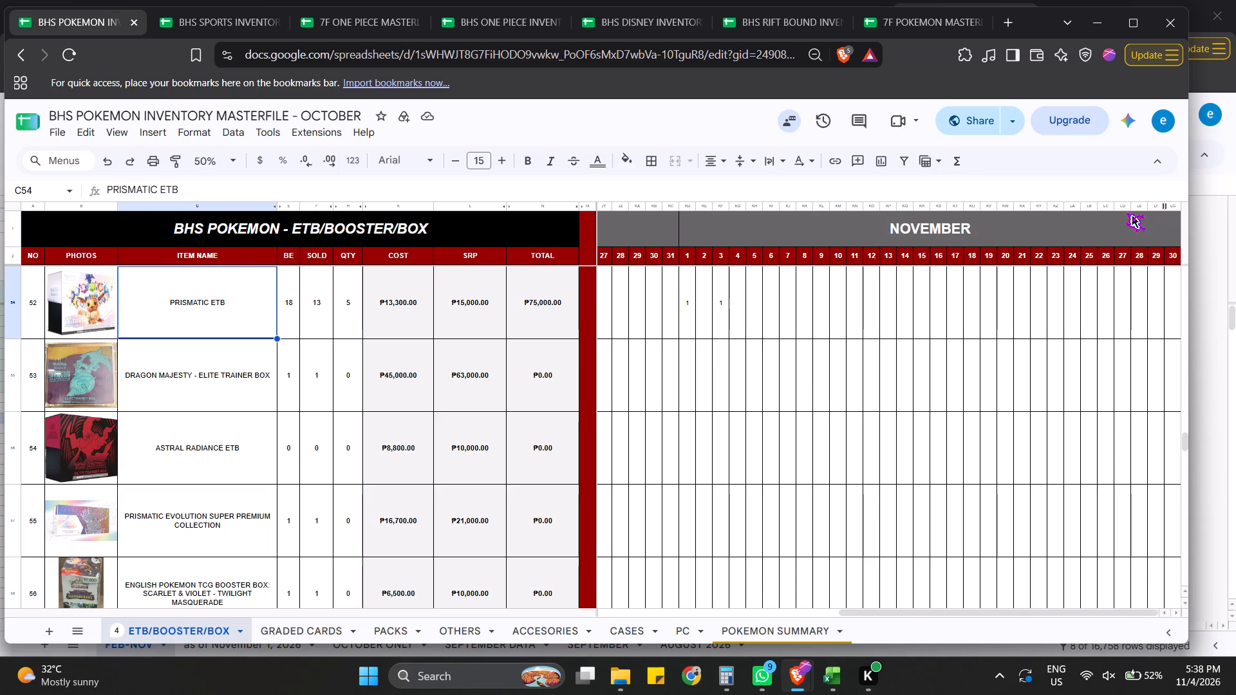
key(ctrl+f)
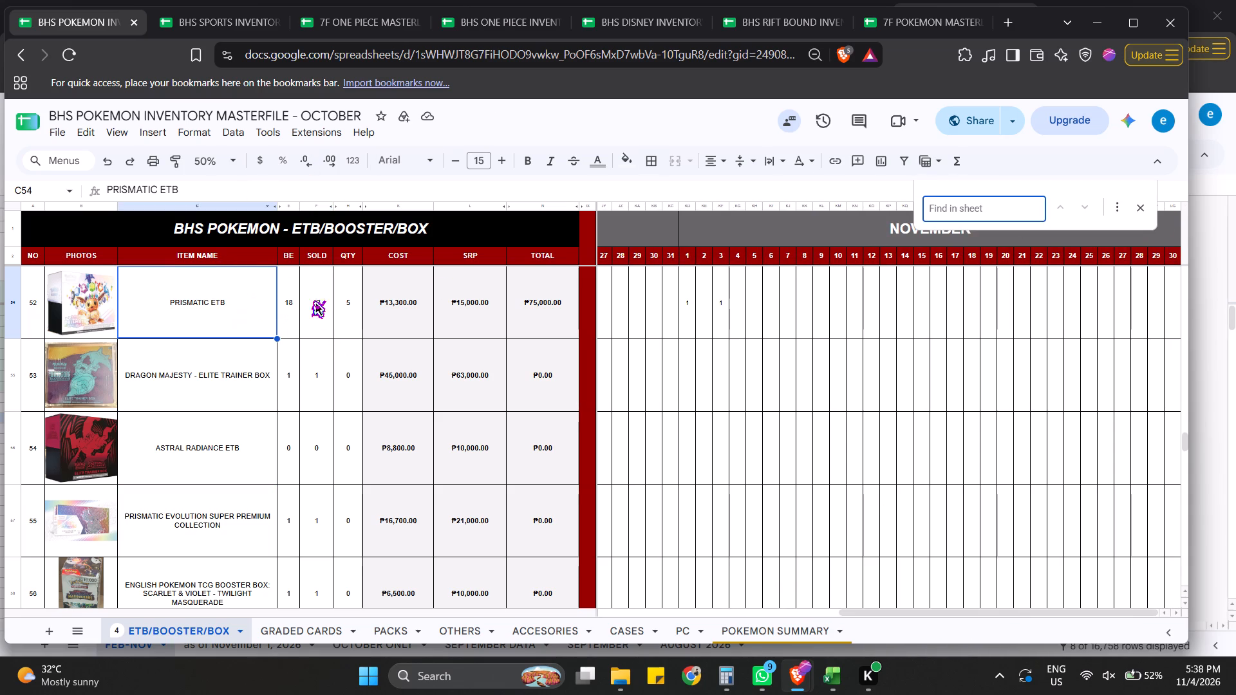
click(317, 301)
click(163, 190)
key(BackSpace)
key(BackSpace)
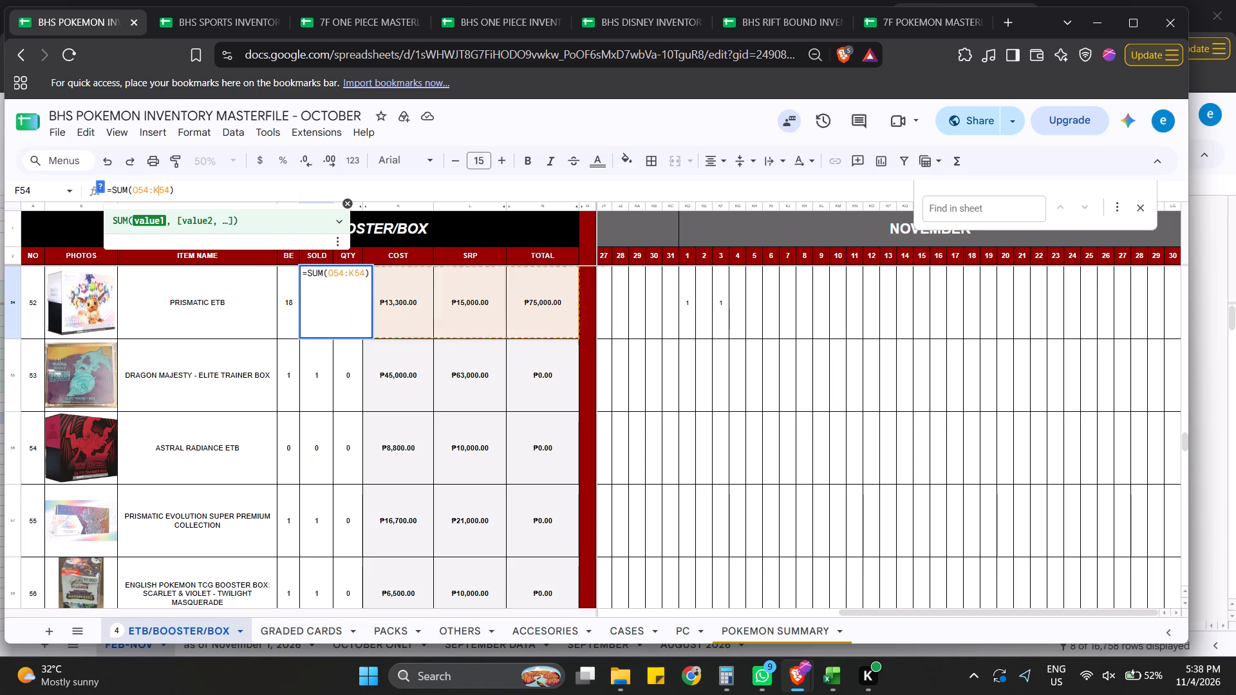
text(LG)
key(Return)
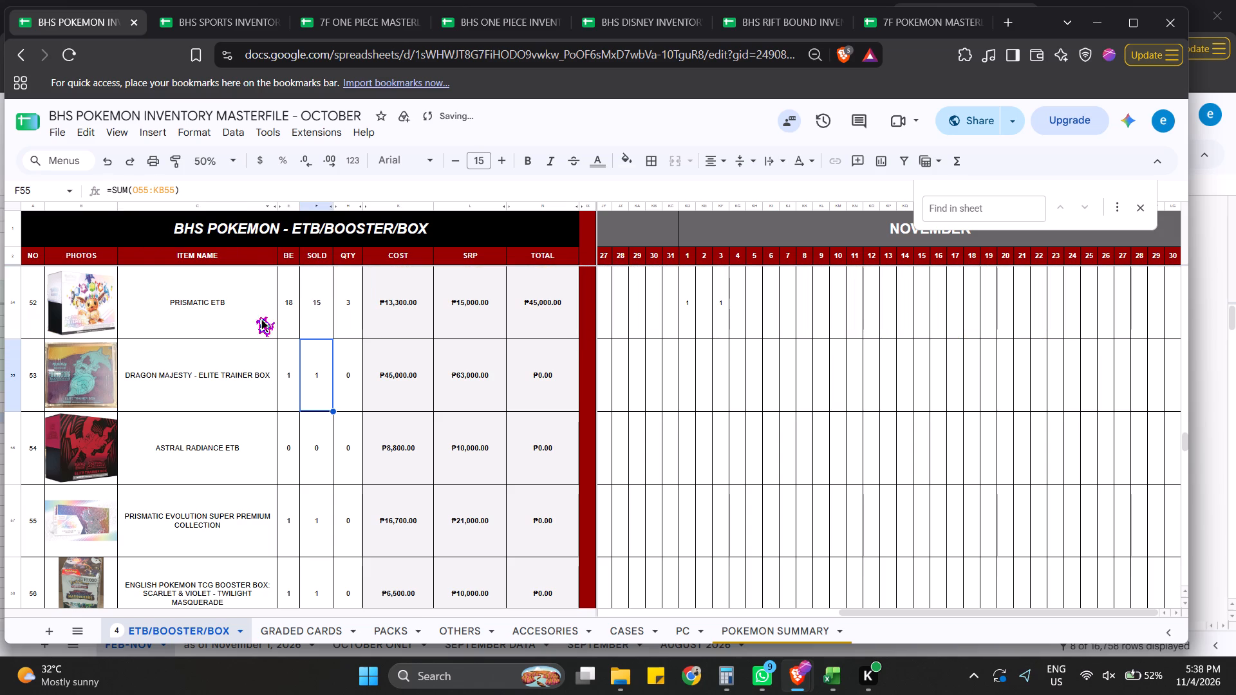
Fill the extended SOLD formula from the PRISMATIC ETB row down through row 98.
click(302, 299)
drag(333, 338, 317, 648)
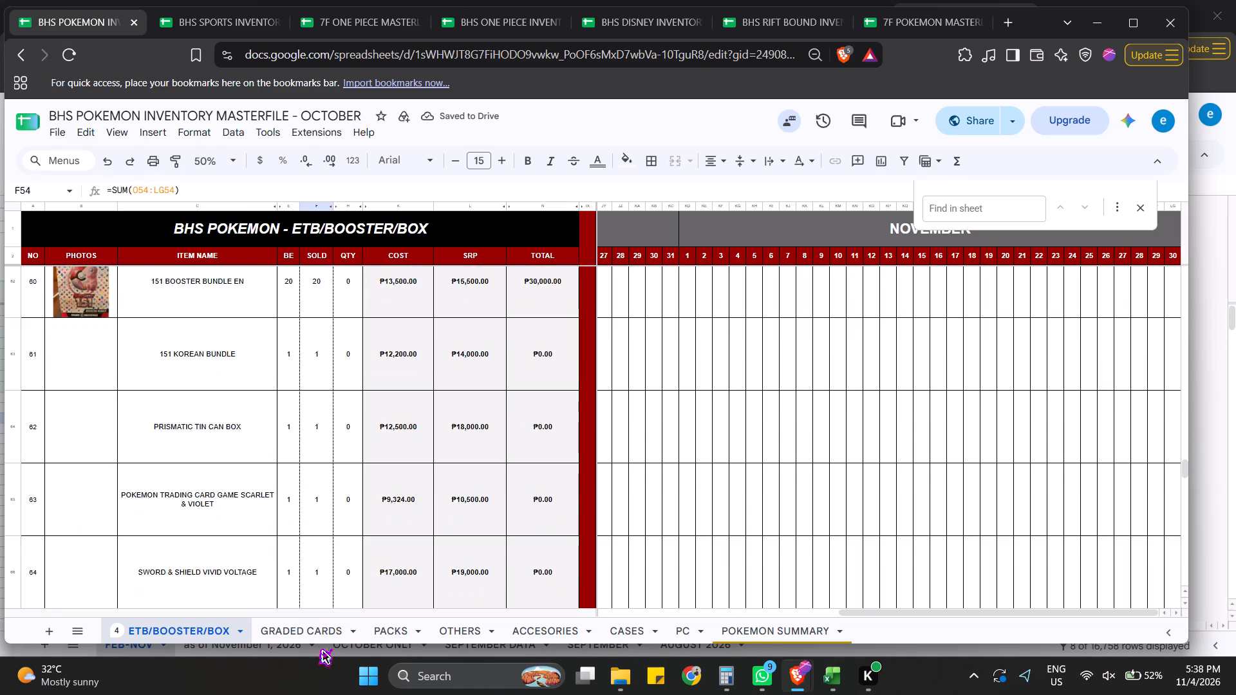
drag(317, 648, 320, 532)
scroll(674, 506, up, 18)
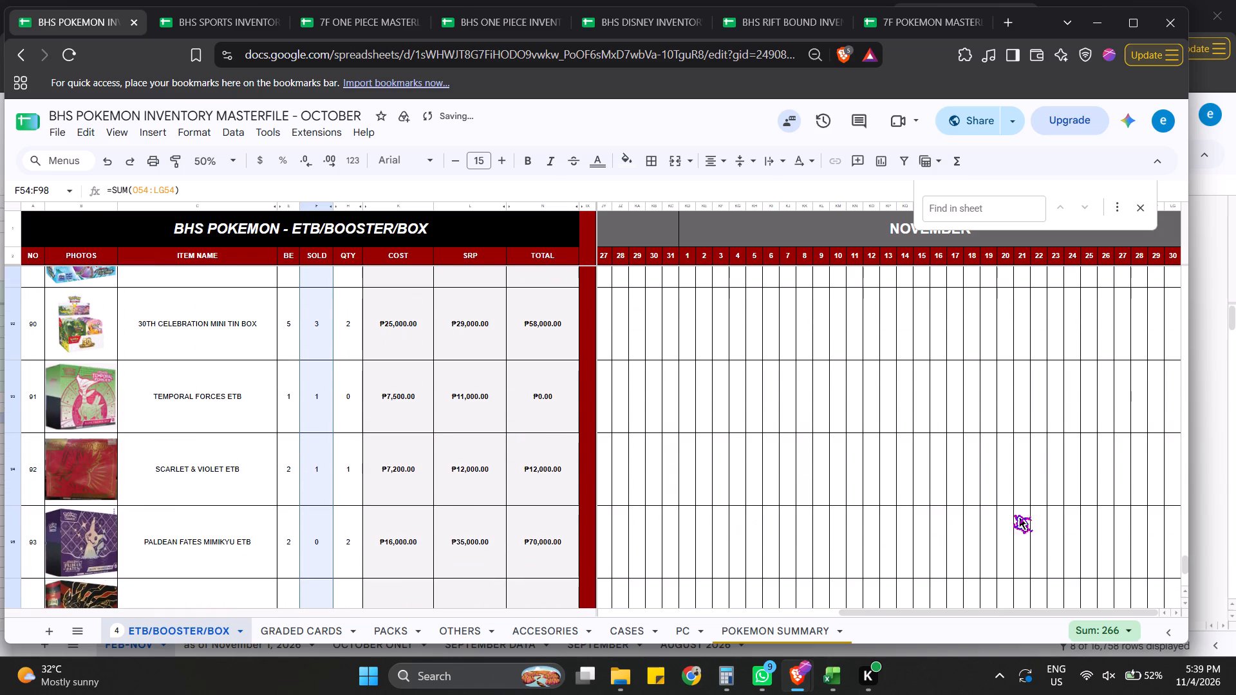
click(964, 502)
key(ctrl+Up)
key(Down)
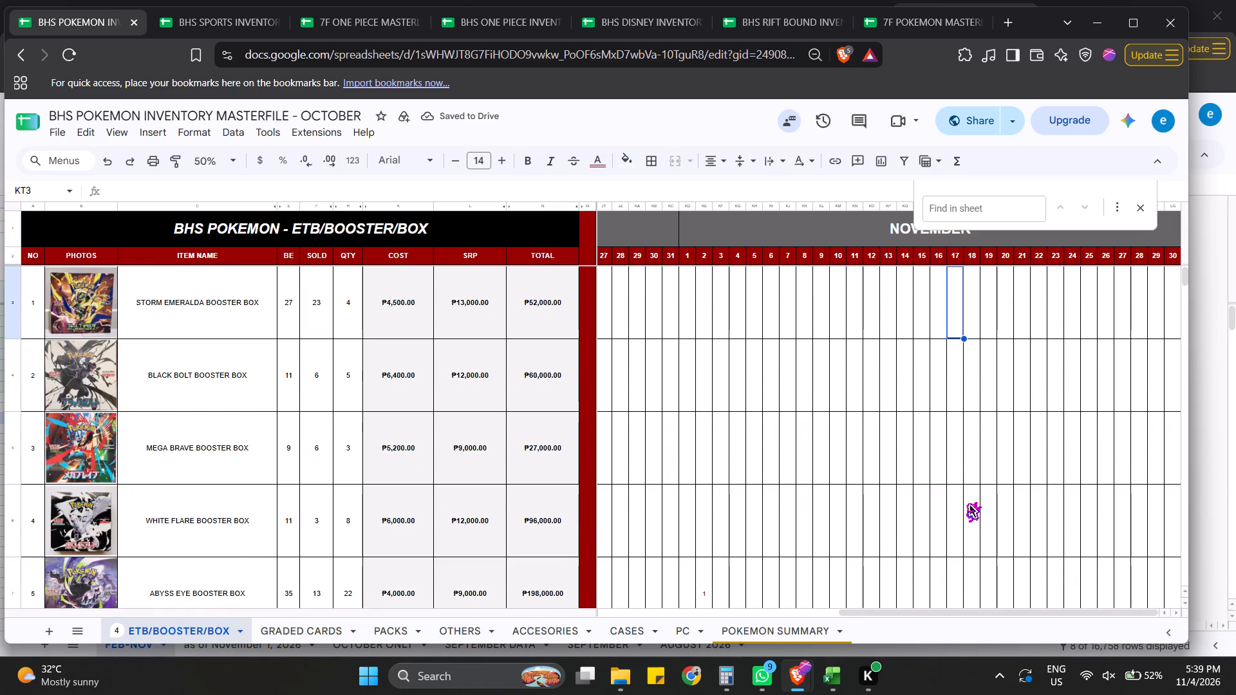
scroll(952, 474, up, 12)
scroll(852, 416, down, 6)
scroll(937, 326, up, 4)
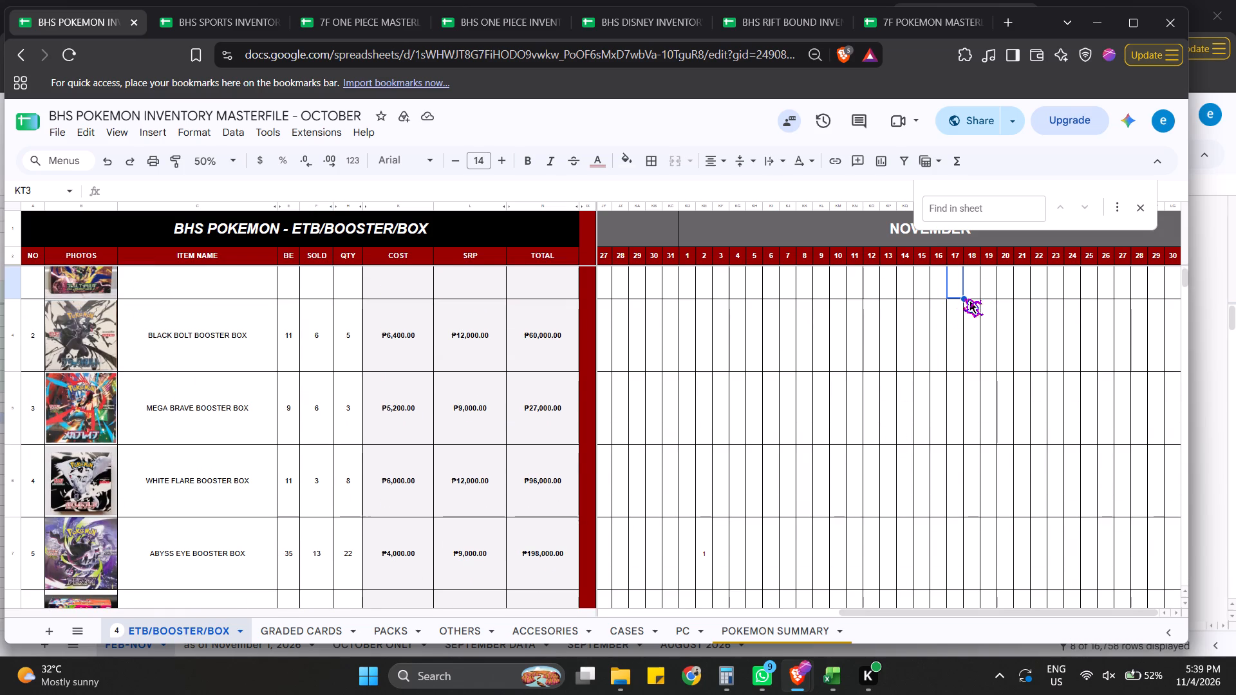
Look up the sold Scarlet and Violet Paldean Fates elite trainer box in the inventory, searching for SCAR and PALDE and comparing its price.
key(alt+Tab)
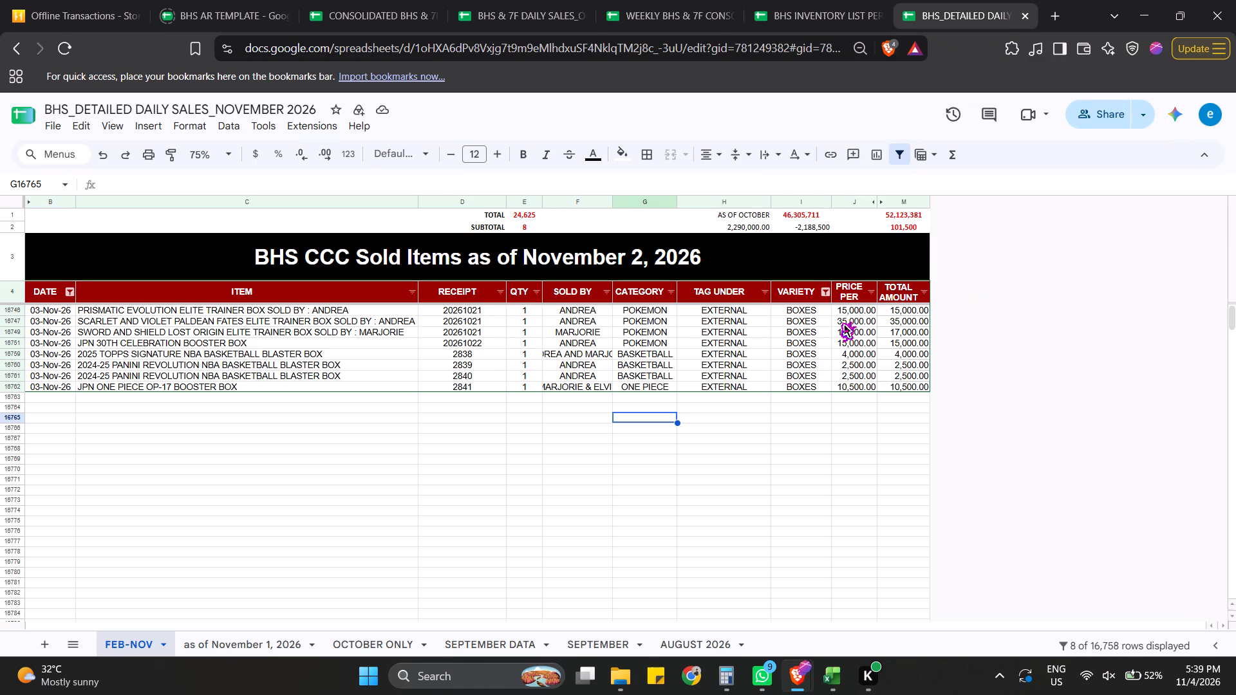
click(838, 322)
click(265, 321)
key(alt+Tab)
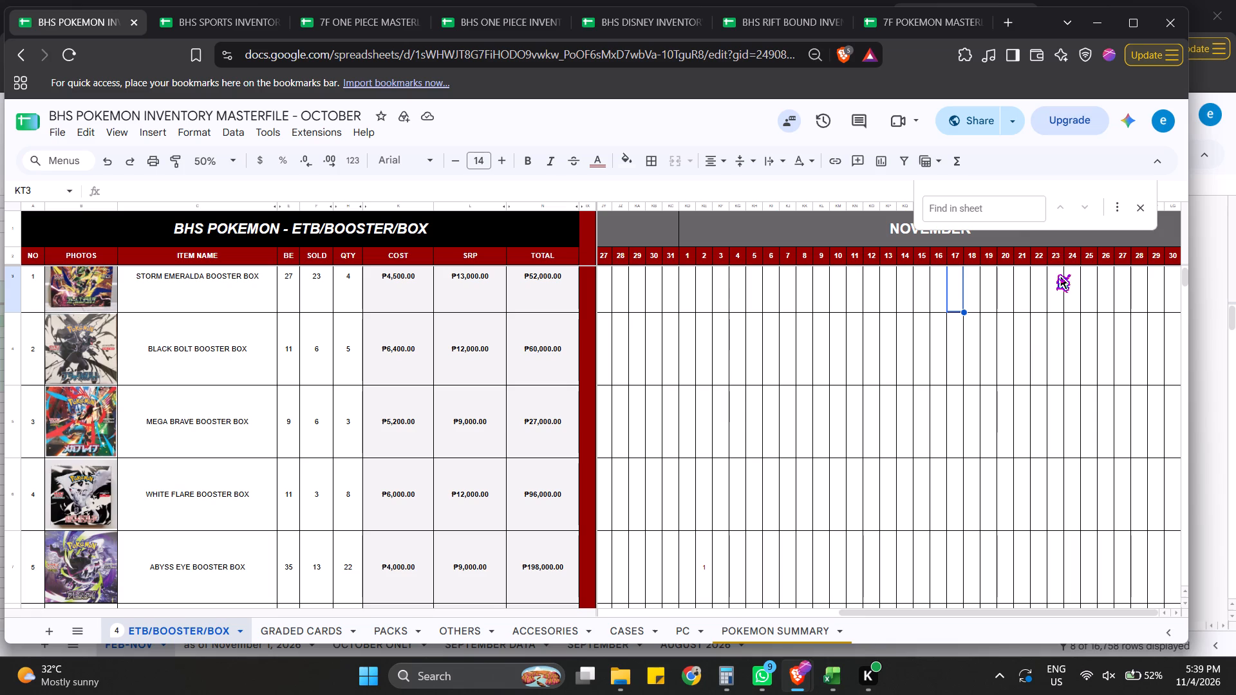
click(969, 214)
text(SCAR)
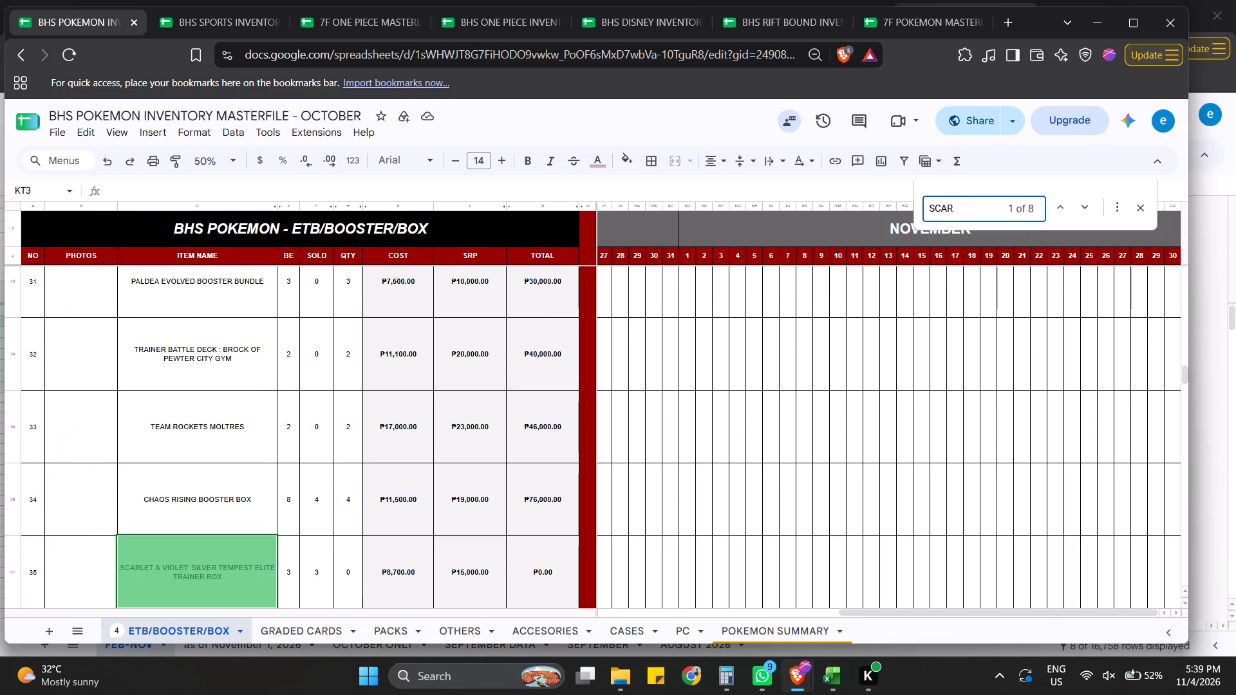
key(alt+Tab)
key(alt+Tab)
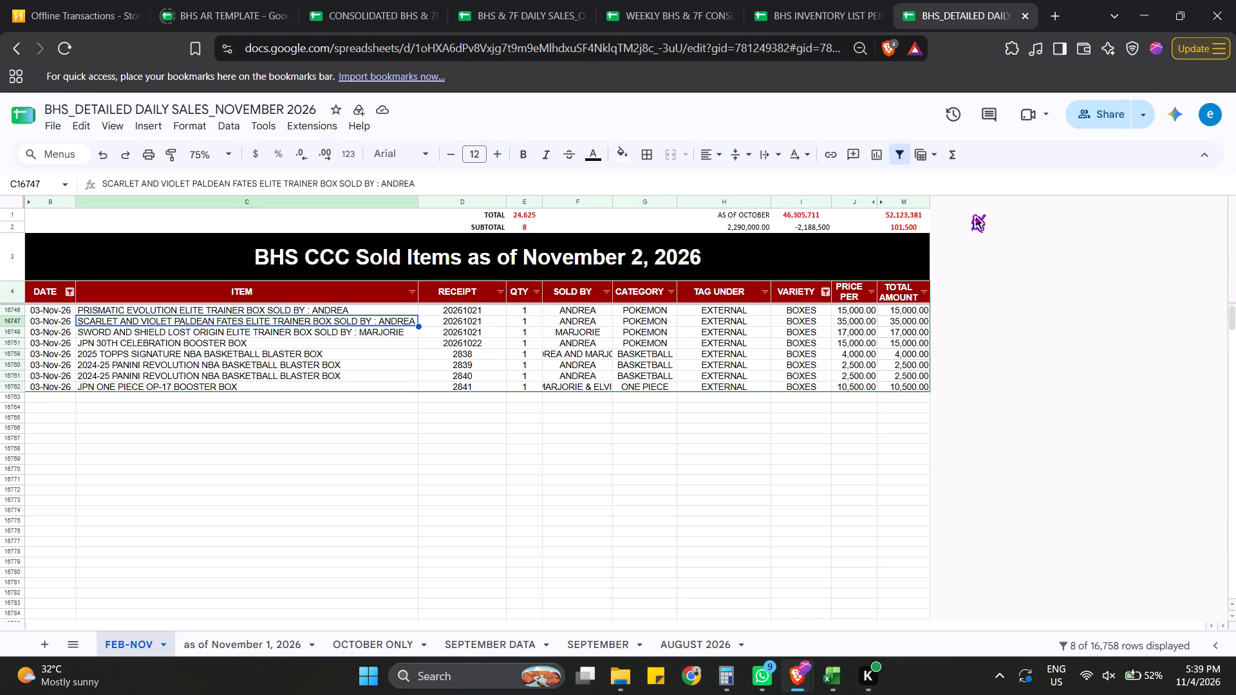
drag(961, 212, 857, 215)
text(PAL)
key(d)
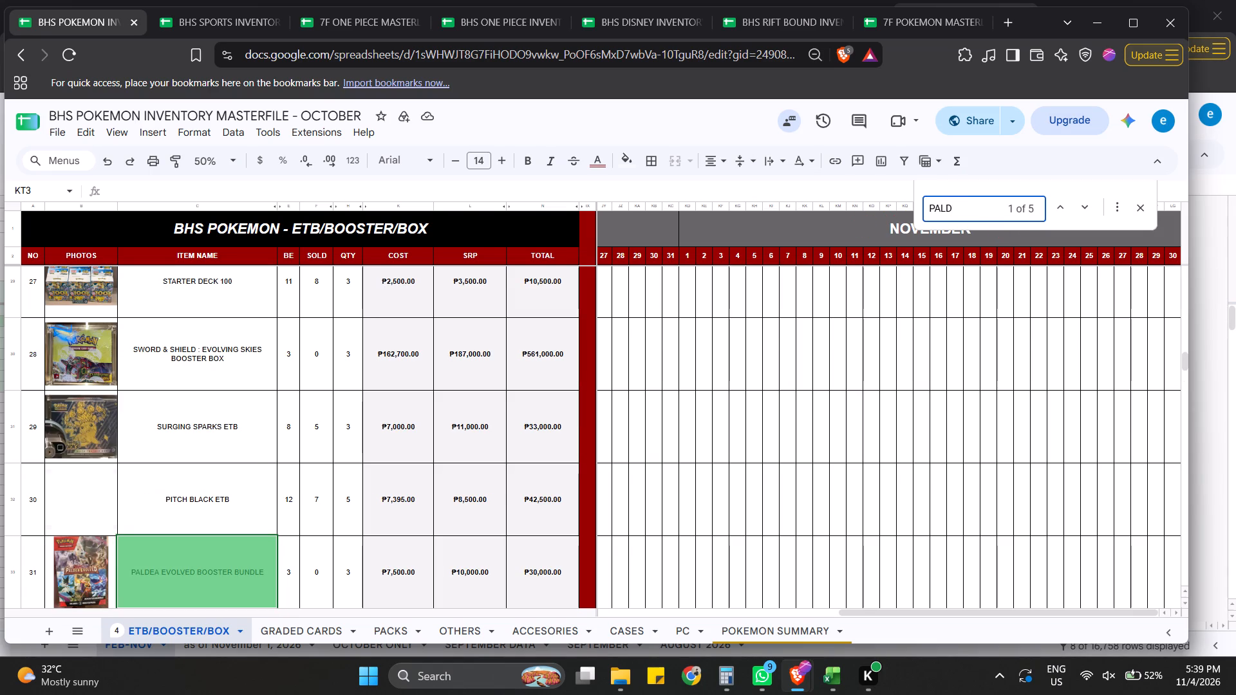
key(e)
click(1065, 213)
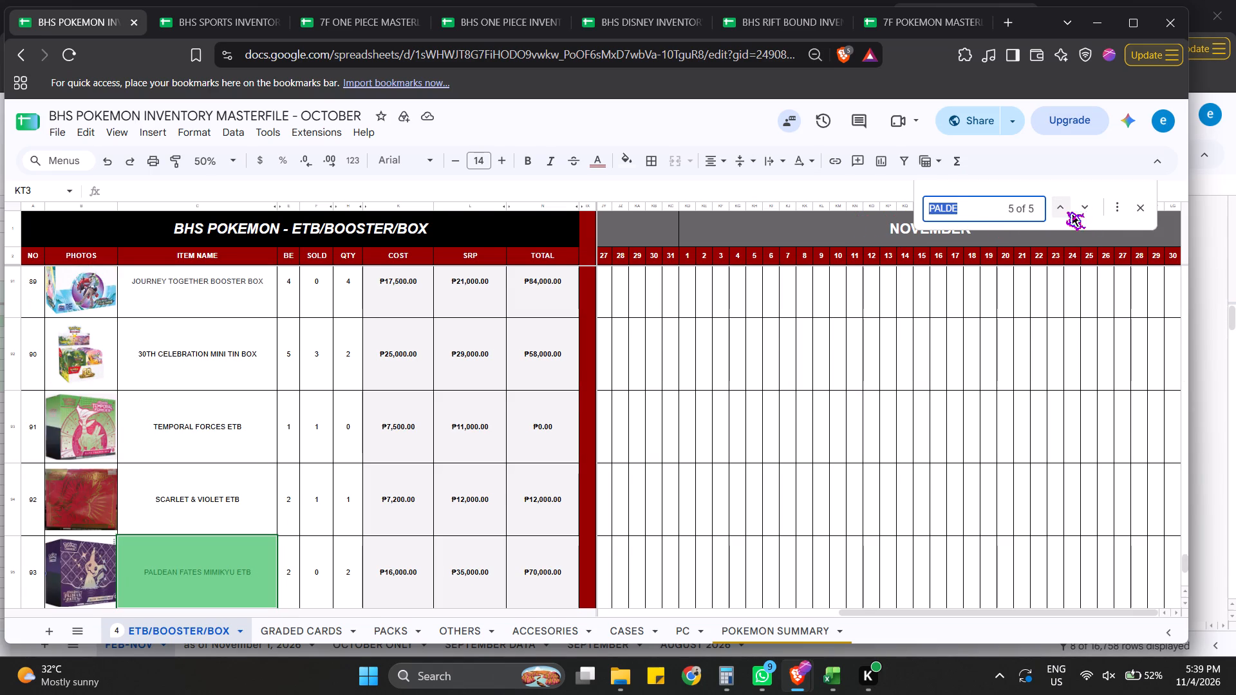
key(alt+Tab)
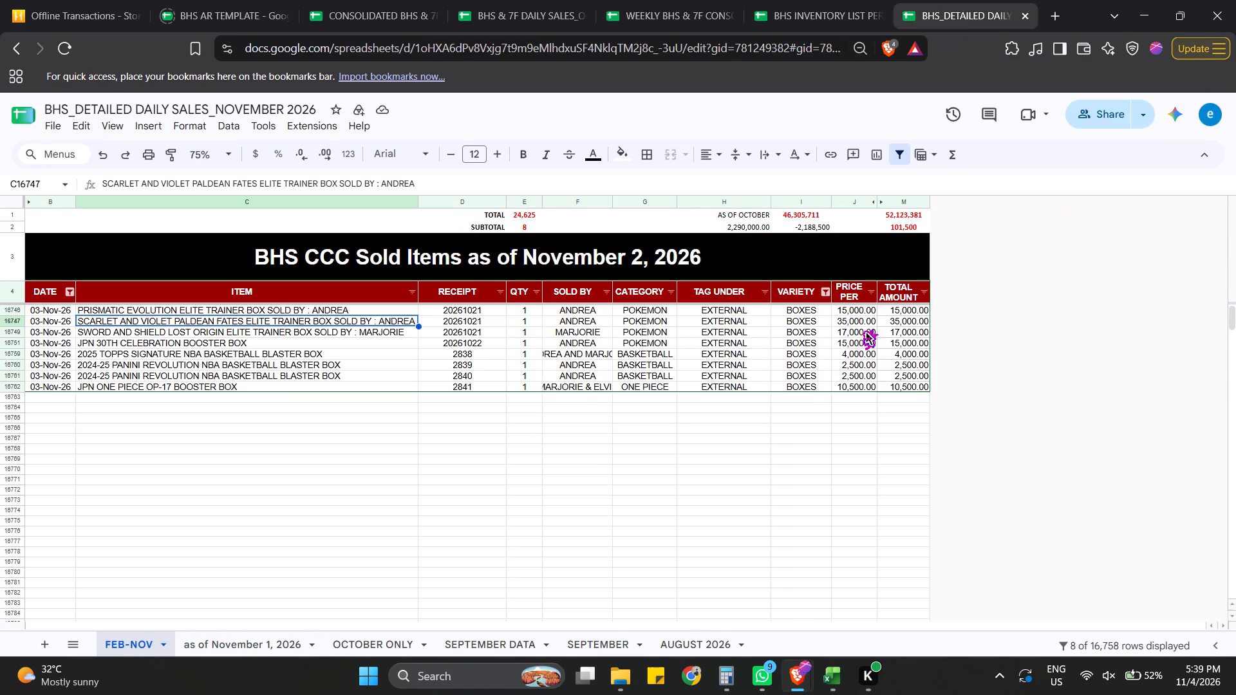
key(alt+Tab)
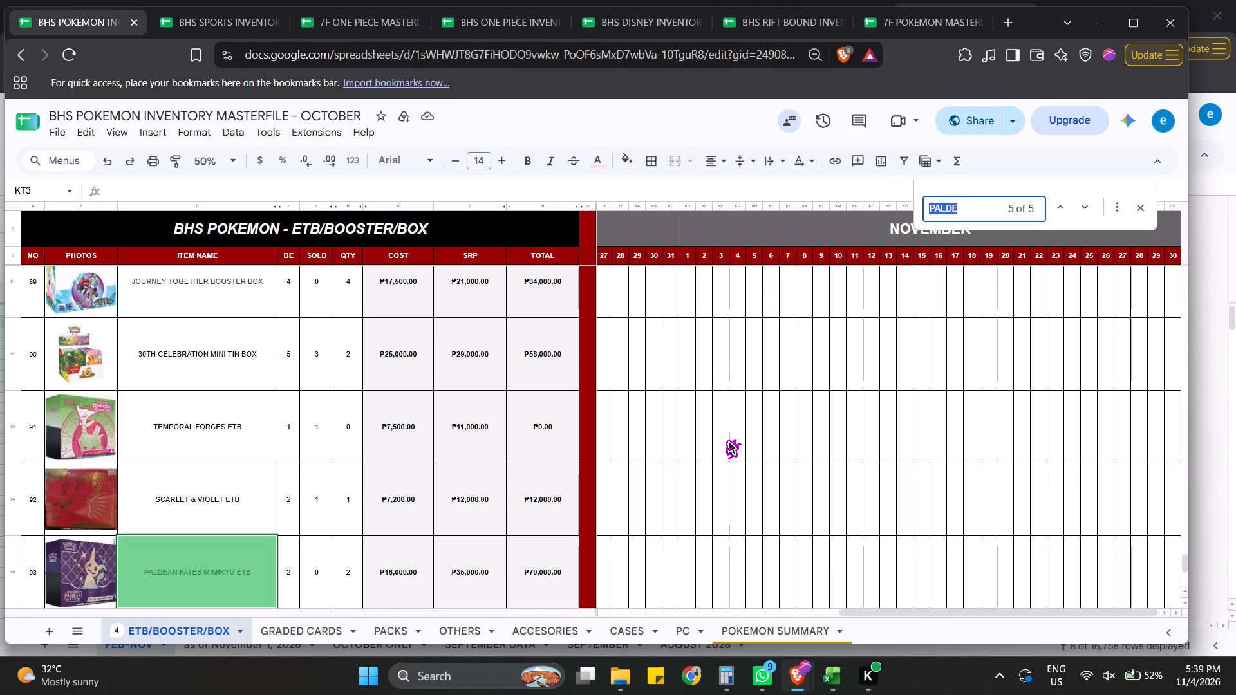
Enter 1 under November 3 for PALDEAN FATES MIMIKYU ETB.
click(717, 568)
key(1)
click(782, 501)
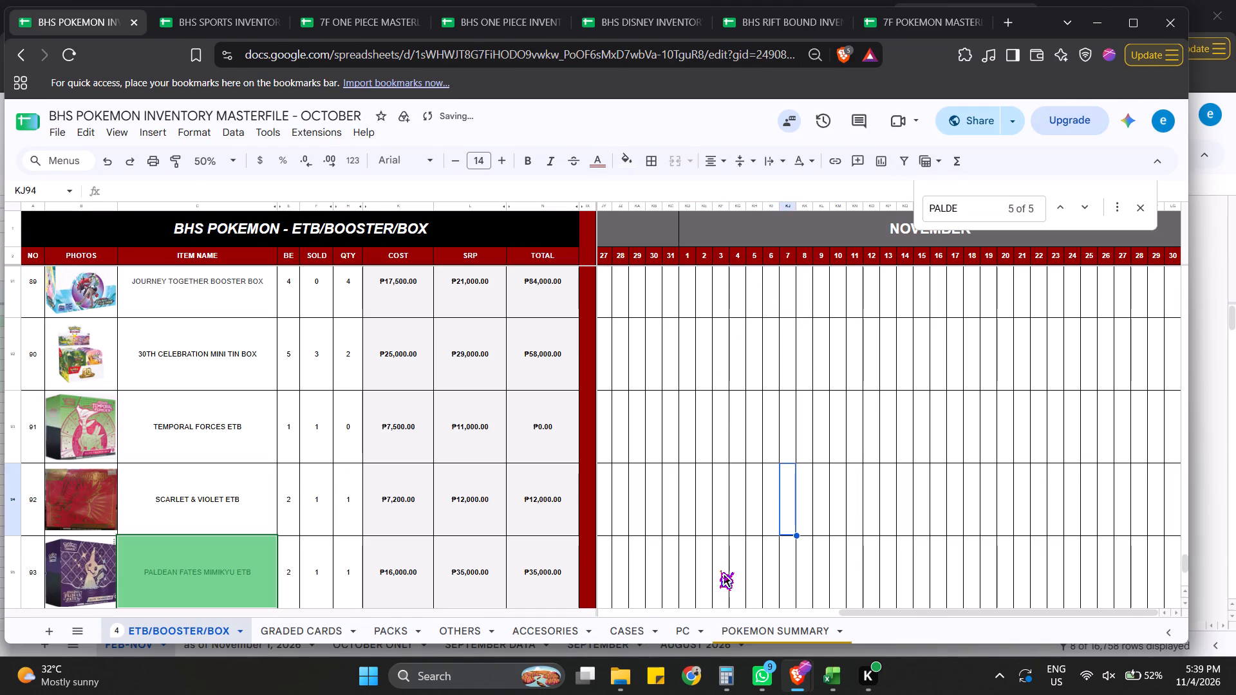
click(724, 580)
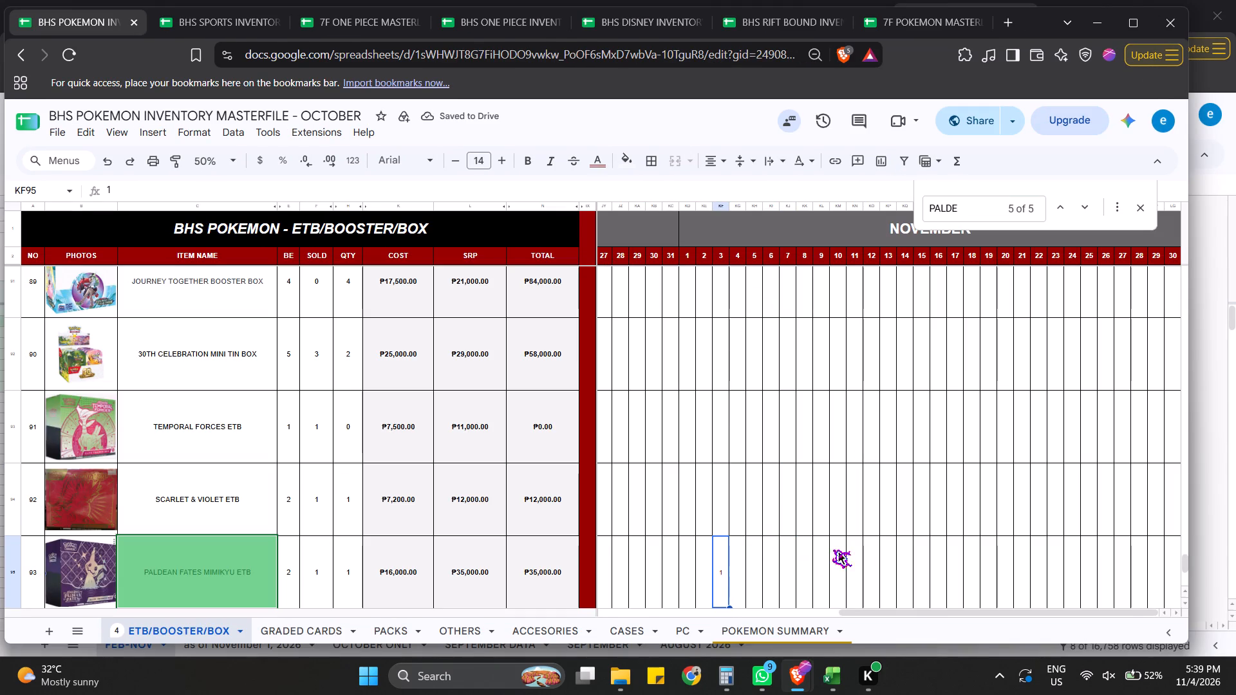
click(856, 542)
click(768, 505)
click(722, 496)
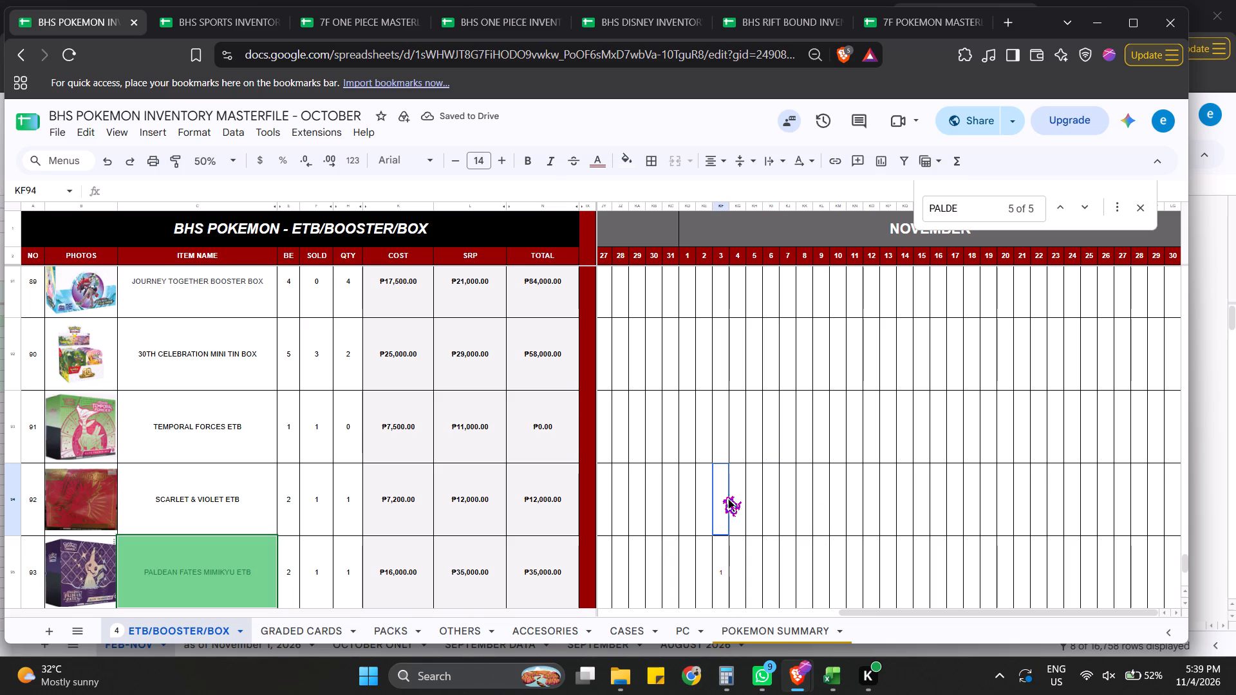
Look up the sold Sword and Shield Lost Origin elite trainer box in the Pokemon inventory by searching for SWORD and checking each match.
key(alt+Tab)
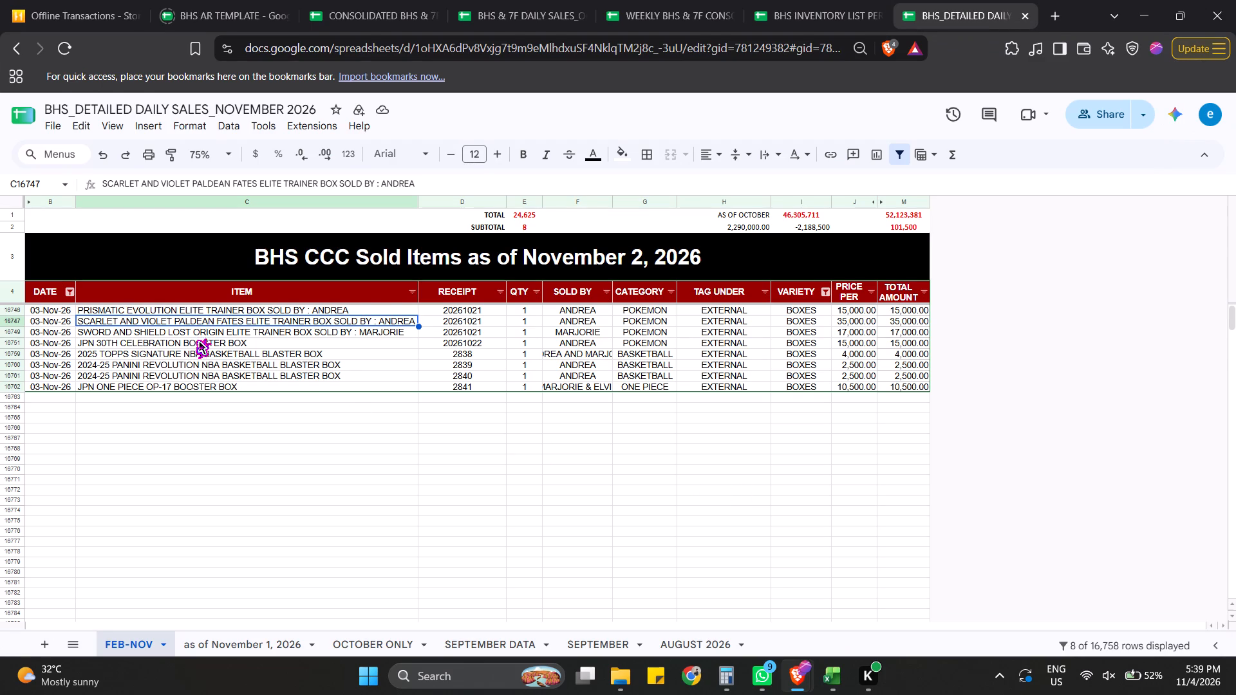
click(192, 331)
key(alt+Tab)
drag(976, 208, 909, 203)
key(s)
text(WORD)
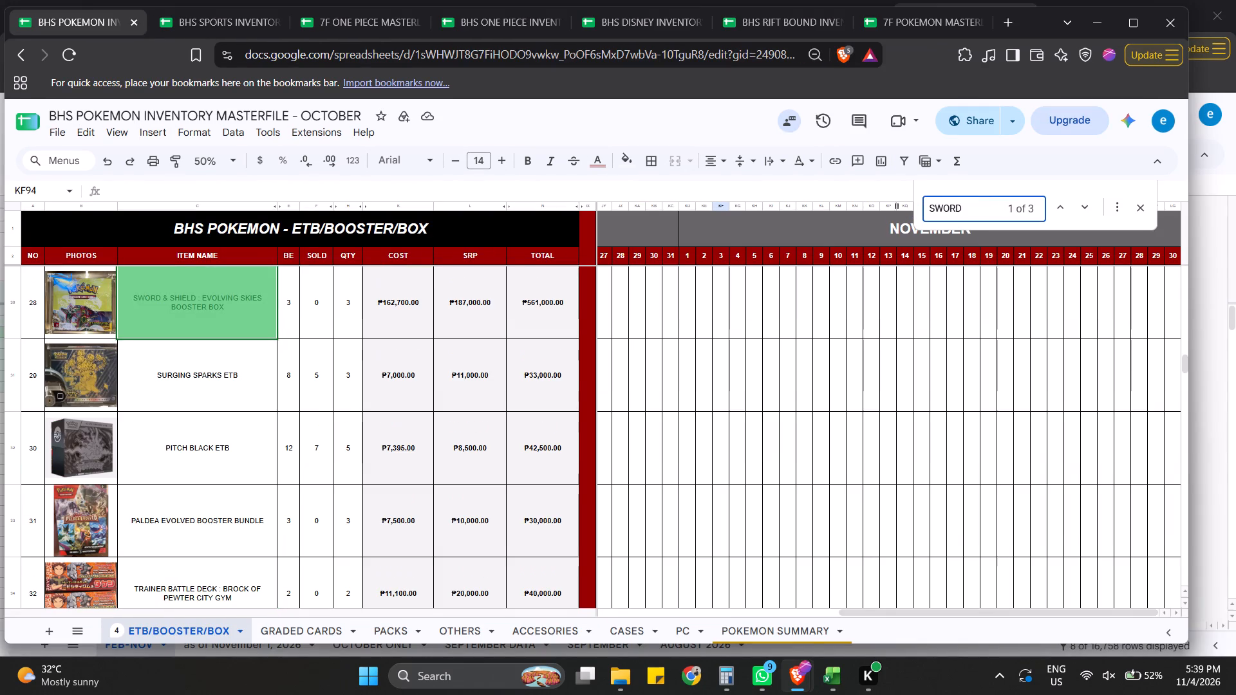
key(alt+Tab)
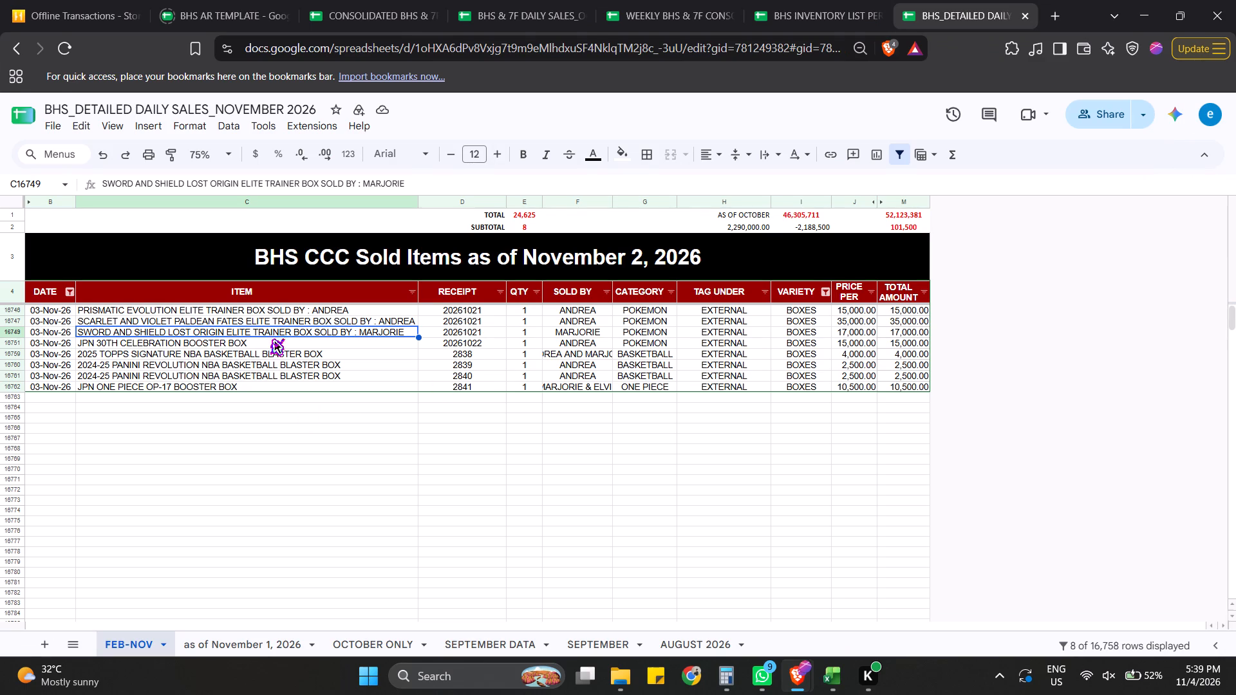
key(alt+Tab)
click(1081, 206)
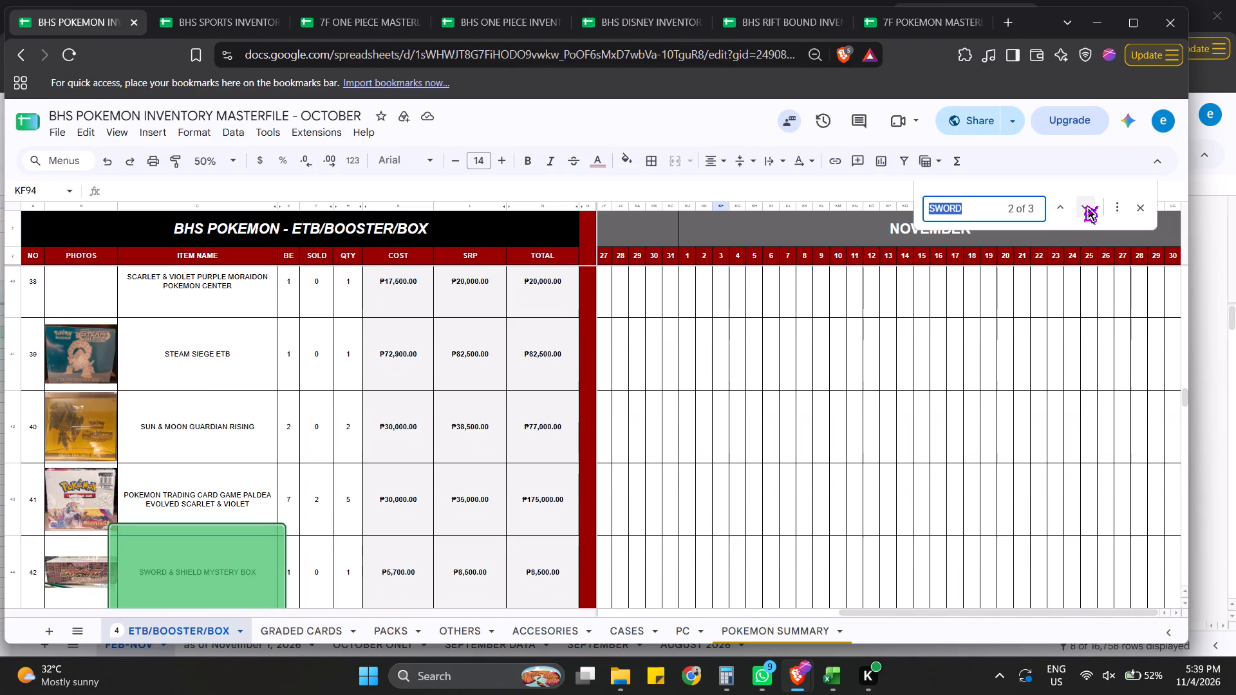
click(1082, 205)
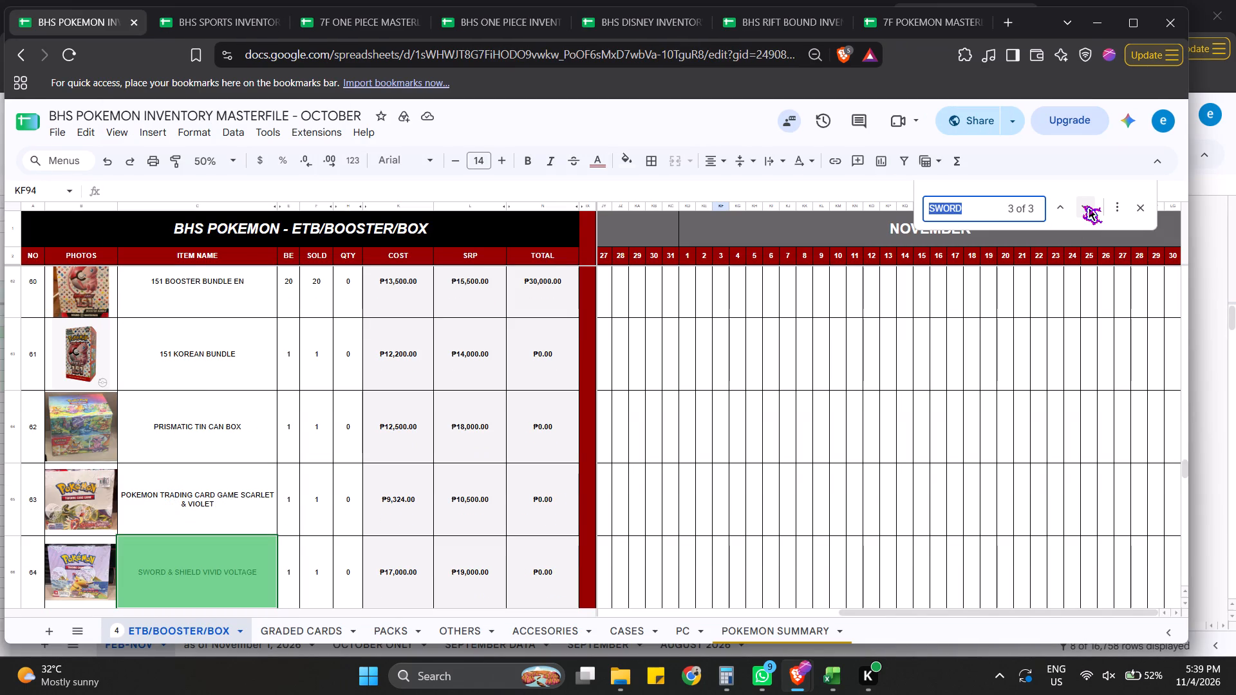
click(1083, 205)
key(alt+Tab)
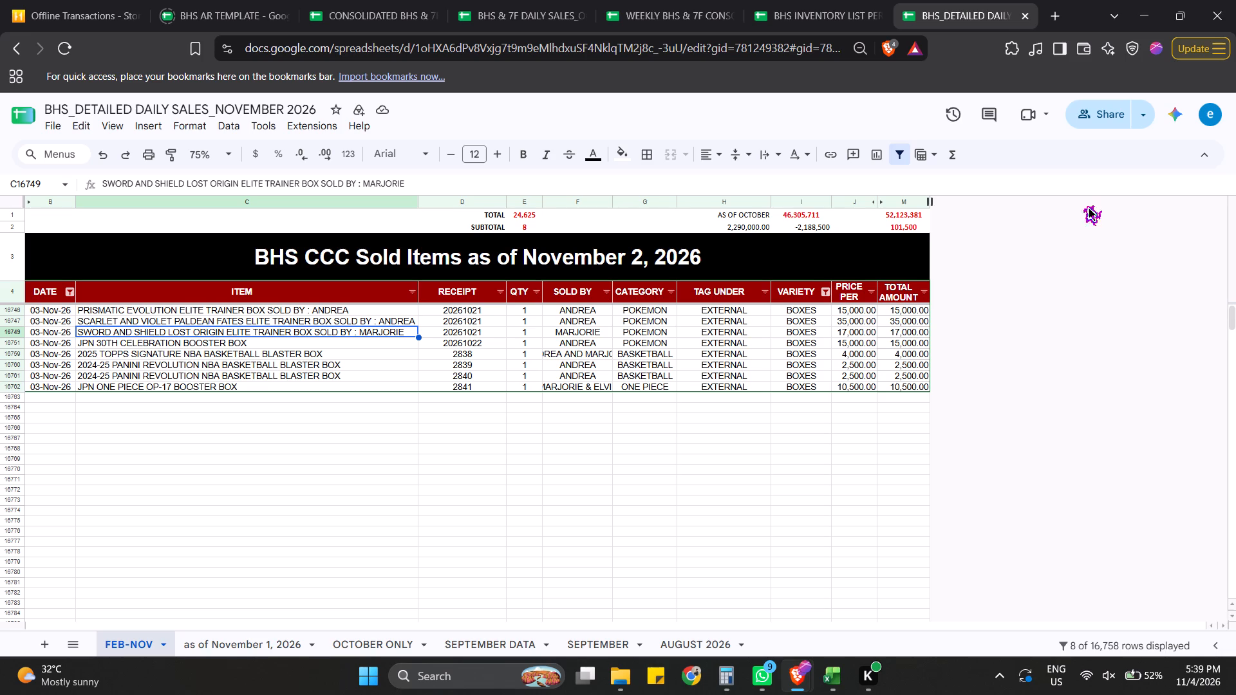
key(alt+Tab)
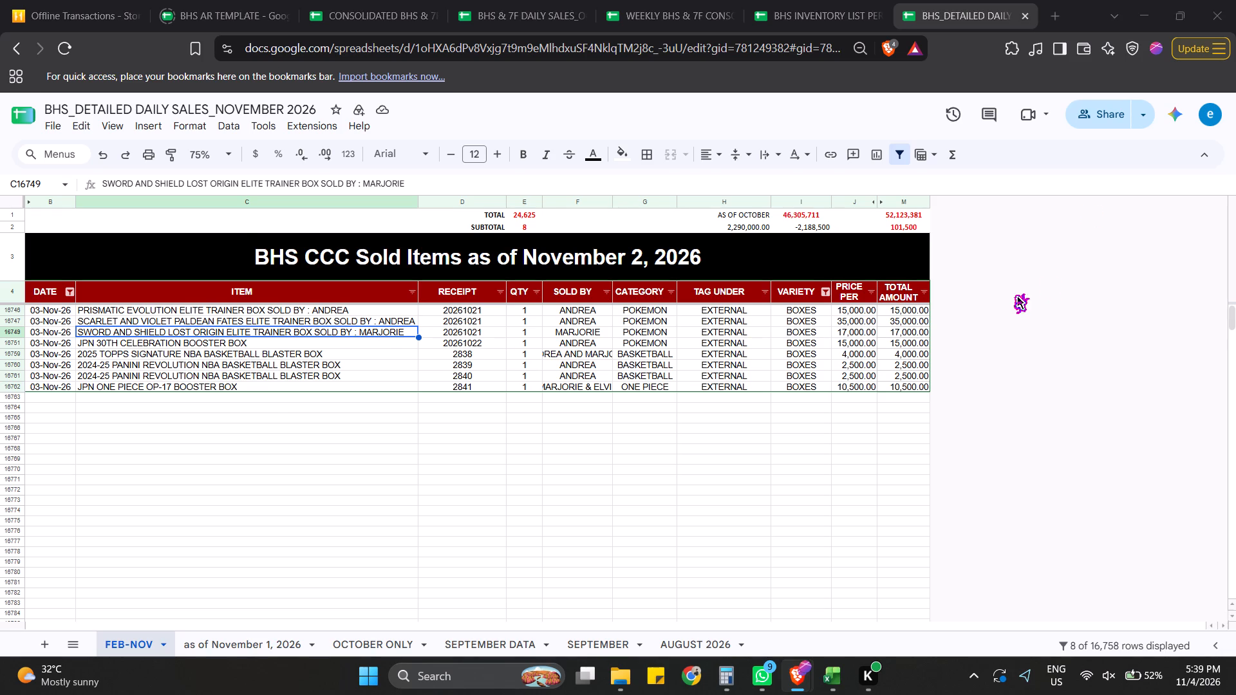
Search the Pokemon inventory for LOST, compare the price with the sales sheet, and enter 1 under November 3 for LOST ORIGIN ETB.
text(LOST)
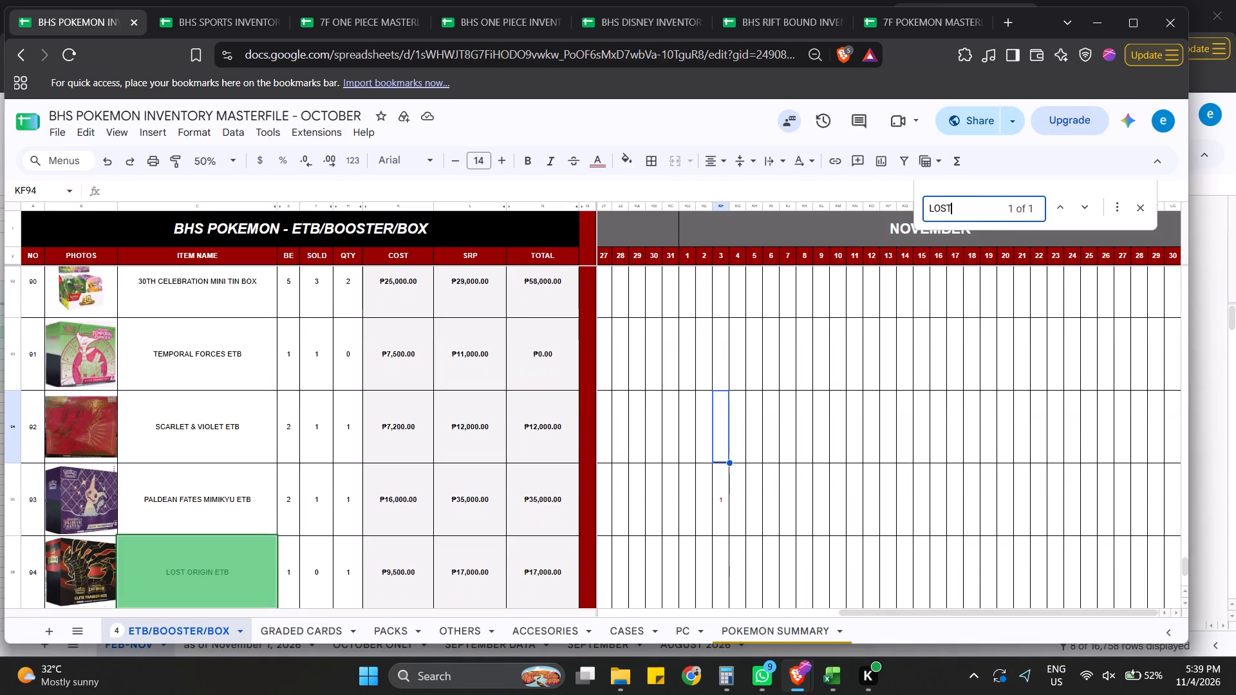
key(alt+Tab)
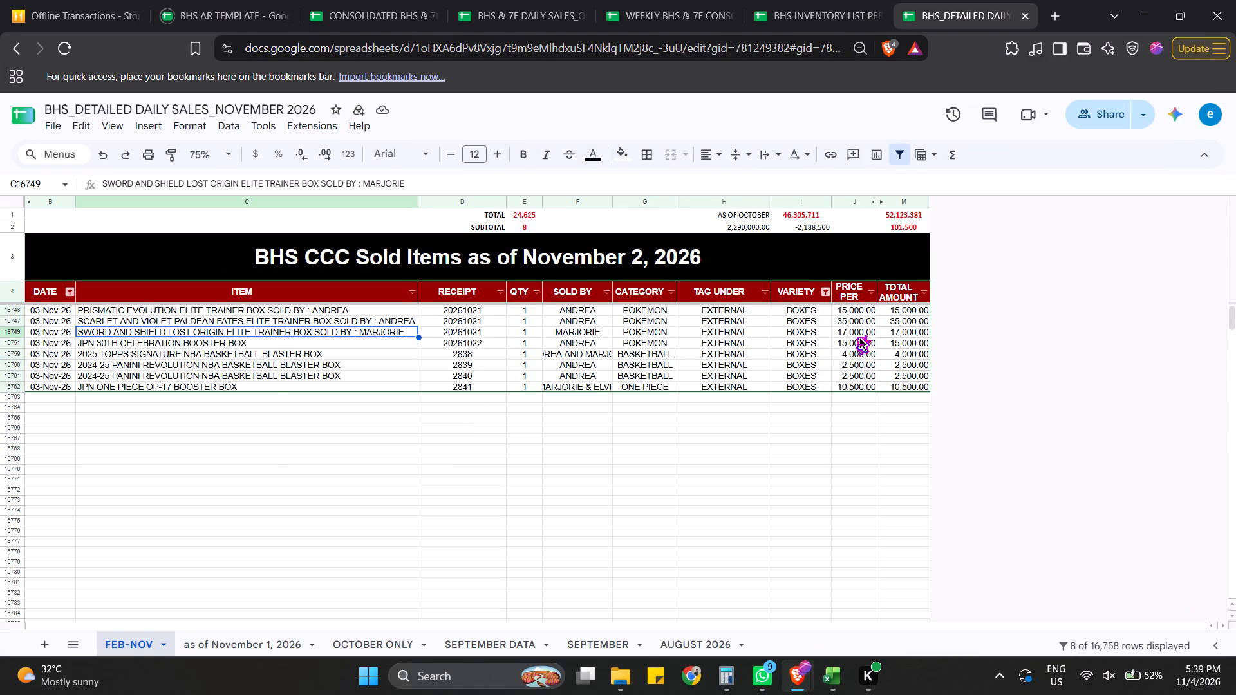
key(alt+Tab)
click(718, 576)
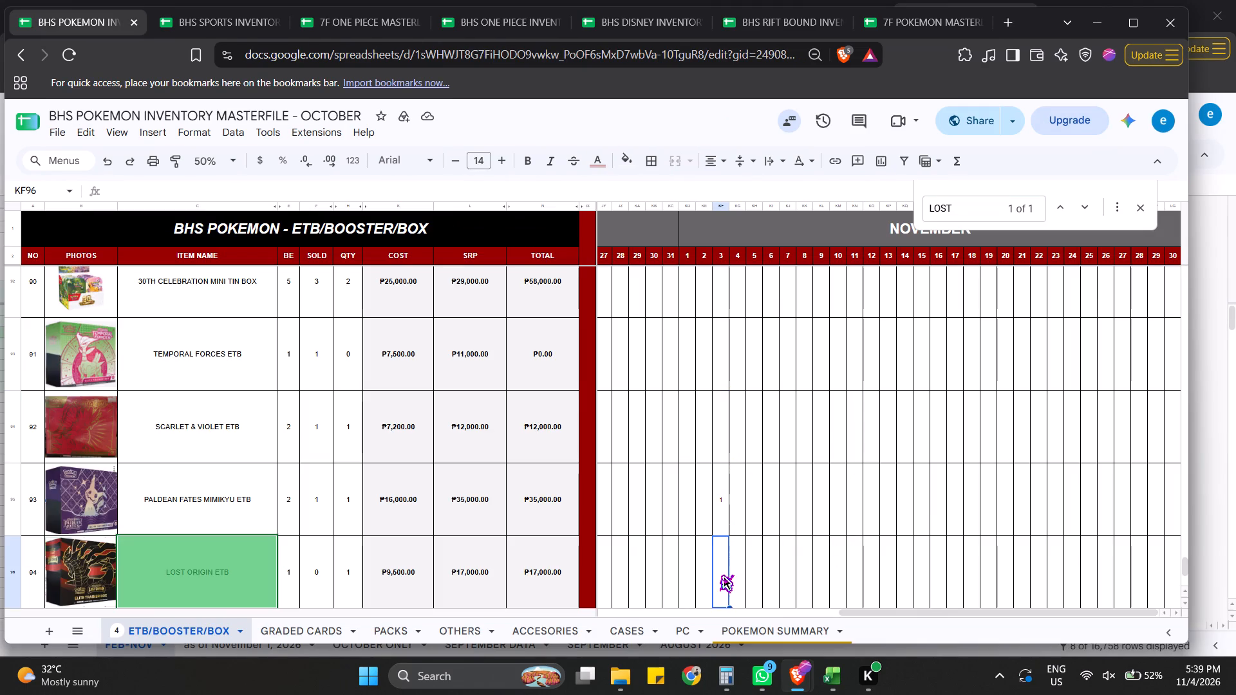
key(1)
click(789, 518)
Find the sold JPN 30th Celebration booster box by searching for 30TH, and enter 1 under November 3 for 30TH CELEBRATION BOOSTER BOX JPN.
key(alt+Tab)
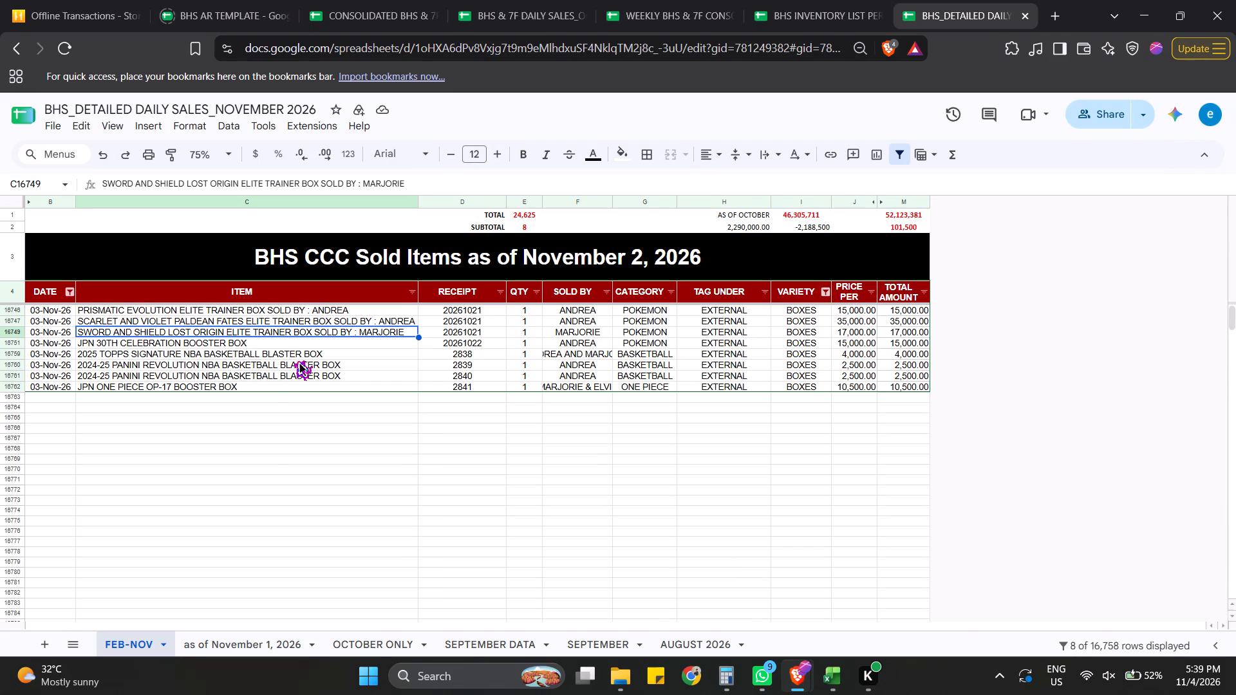
key(alt+Tab)
key(alt+Tab)
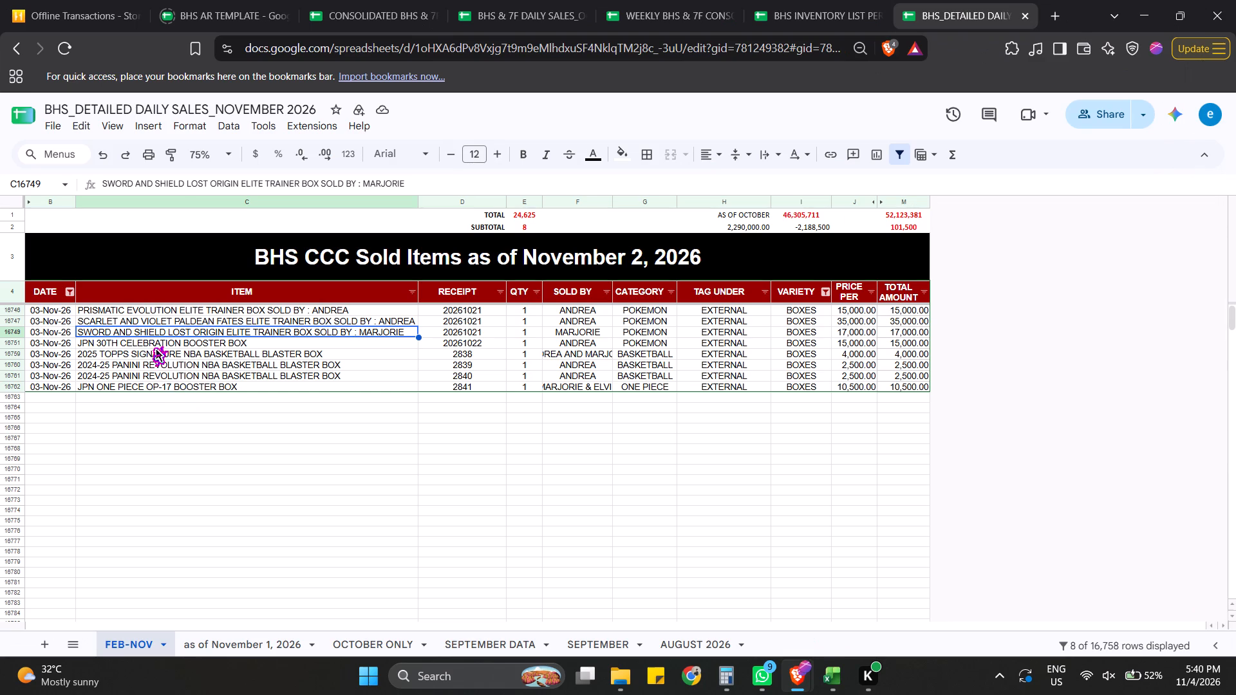
click(150, 346)
key(alt+Tab)
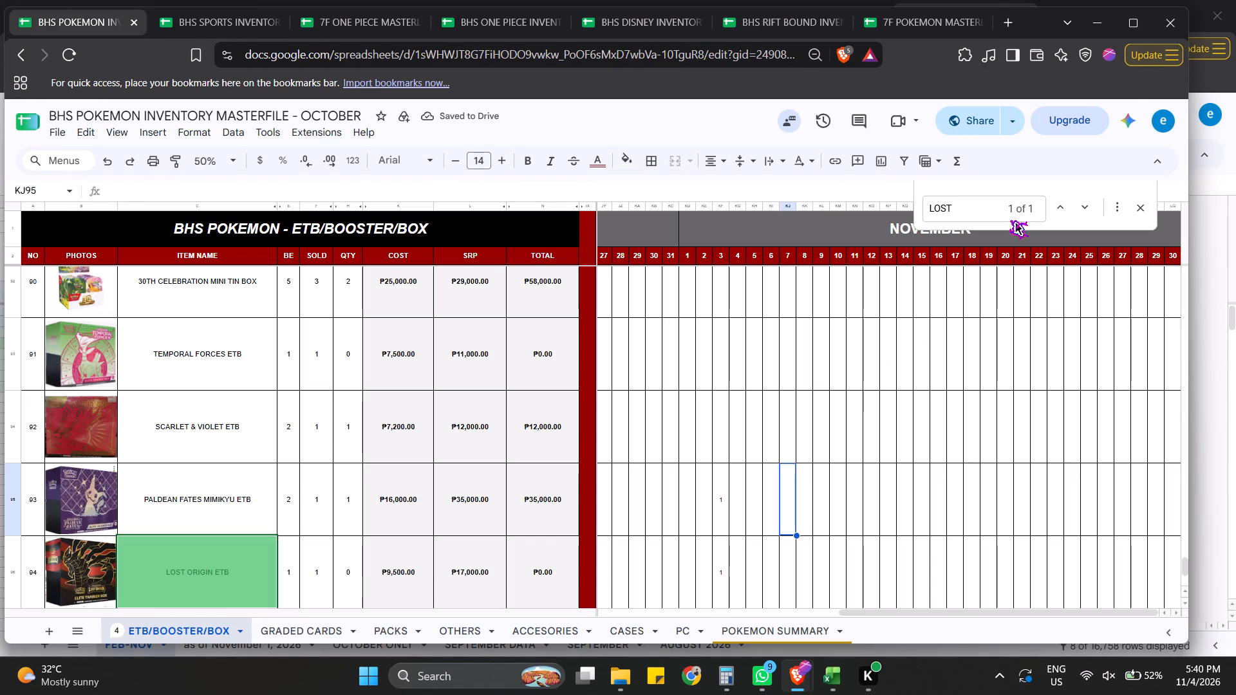
drag(957, 207, 850, 209)
text(30TH)
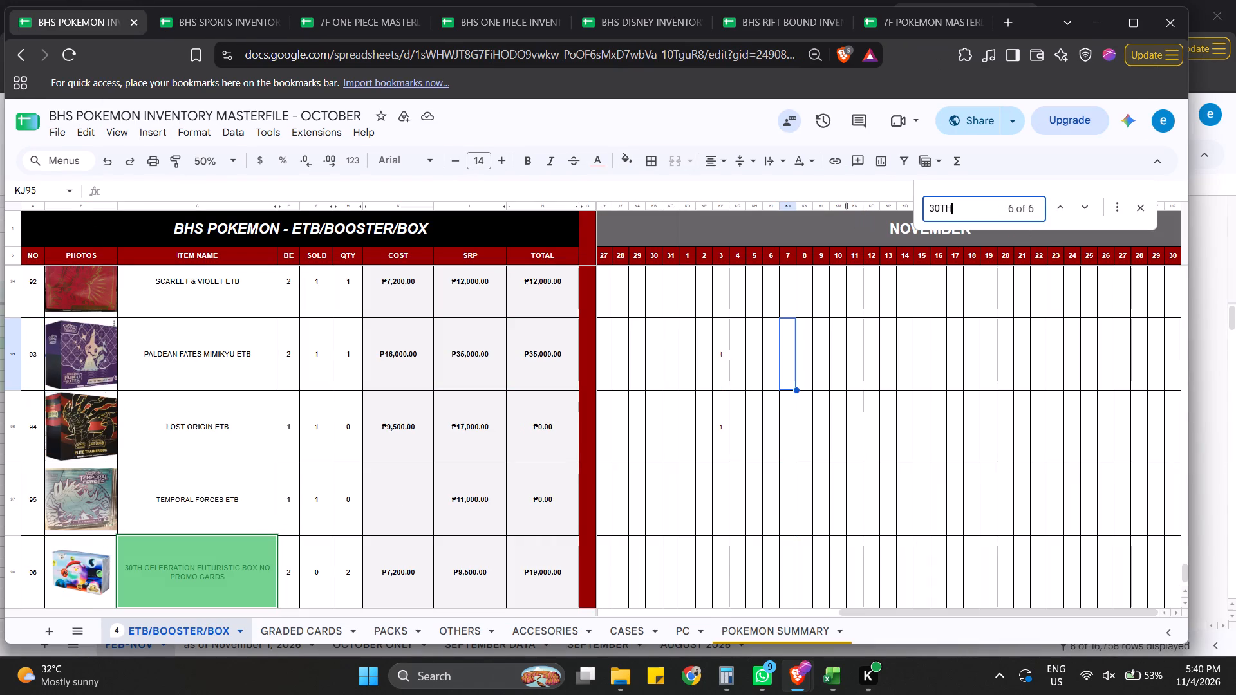
click(1067, 202)
click(1068, 202)
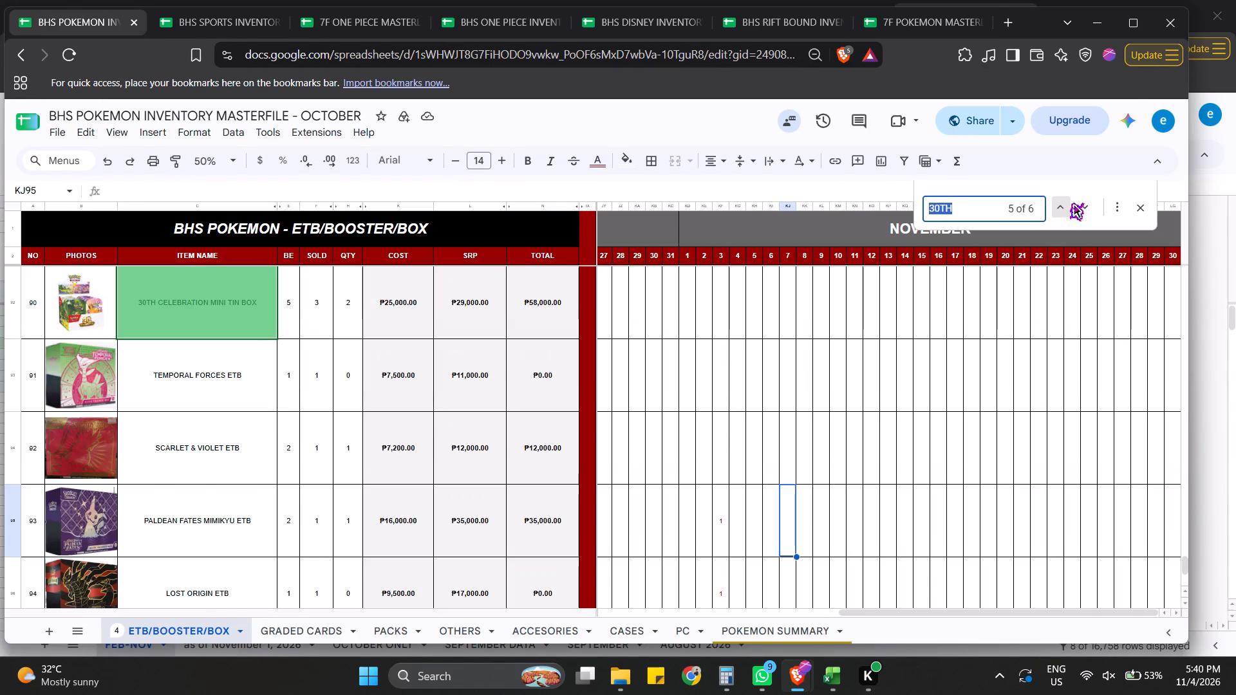
click(1068, 202)
click(1068, 202)
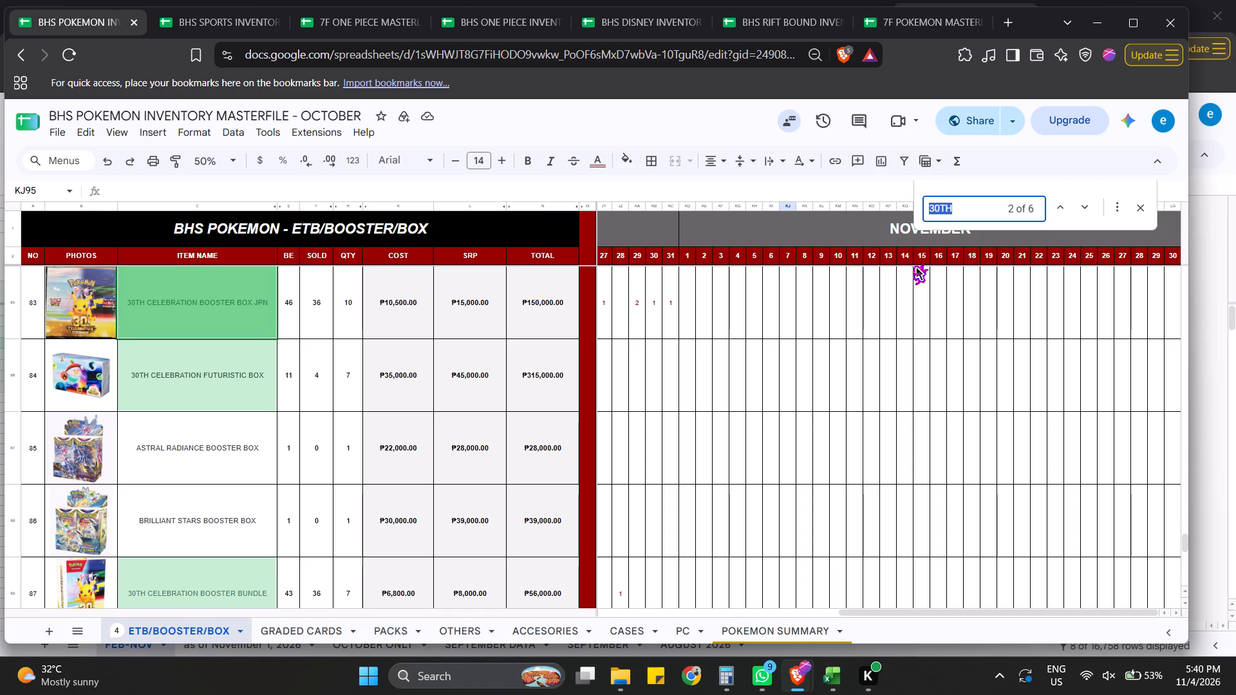
click(720, 313)
key(alt+Tab)
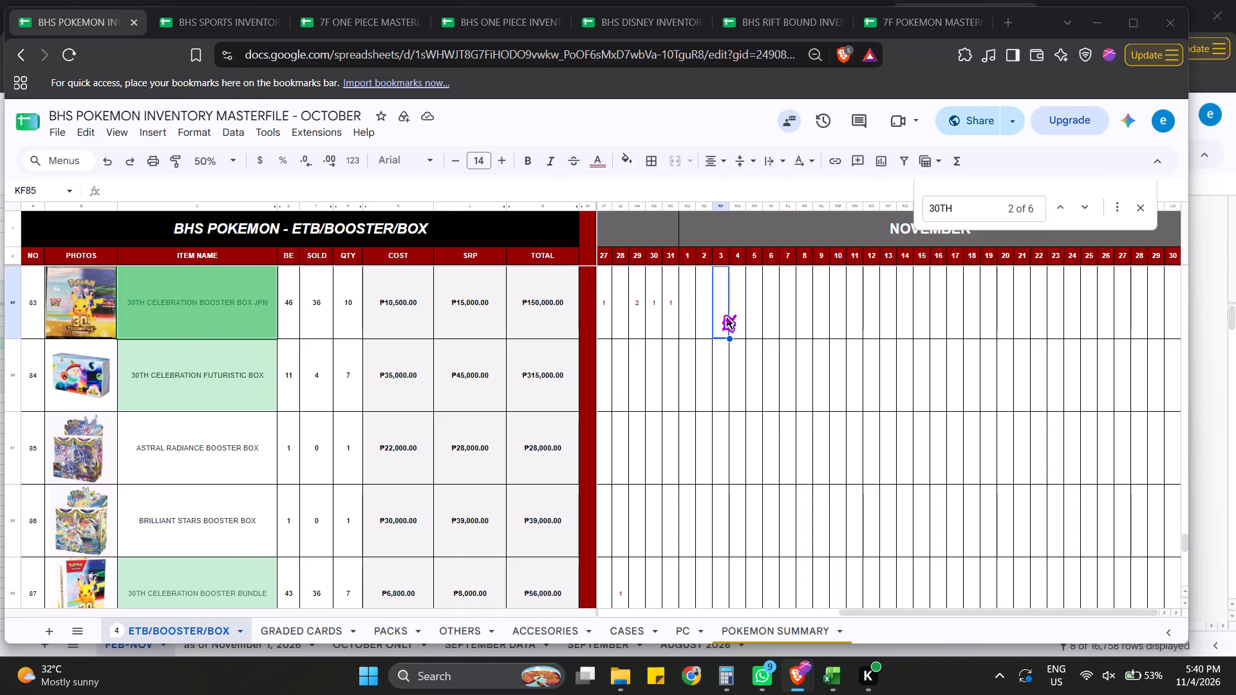
key(alt+Tab)
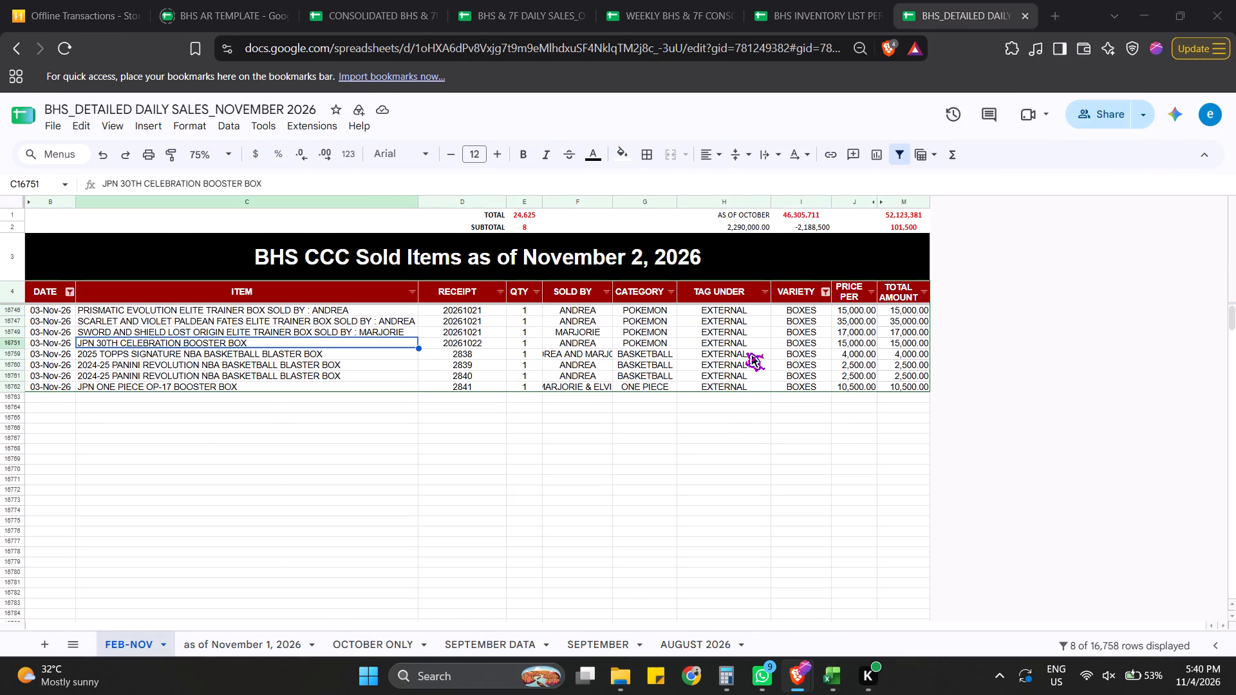
key(1)
click(733, 414)
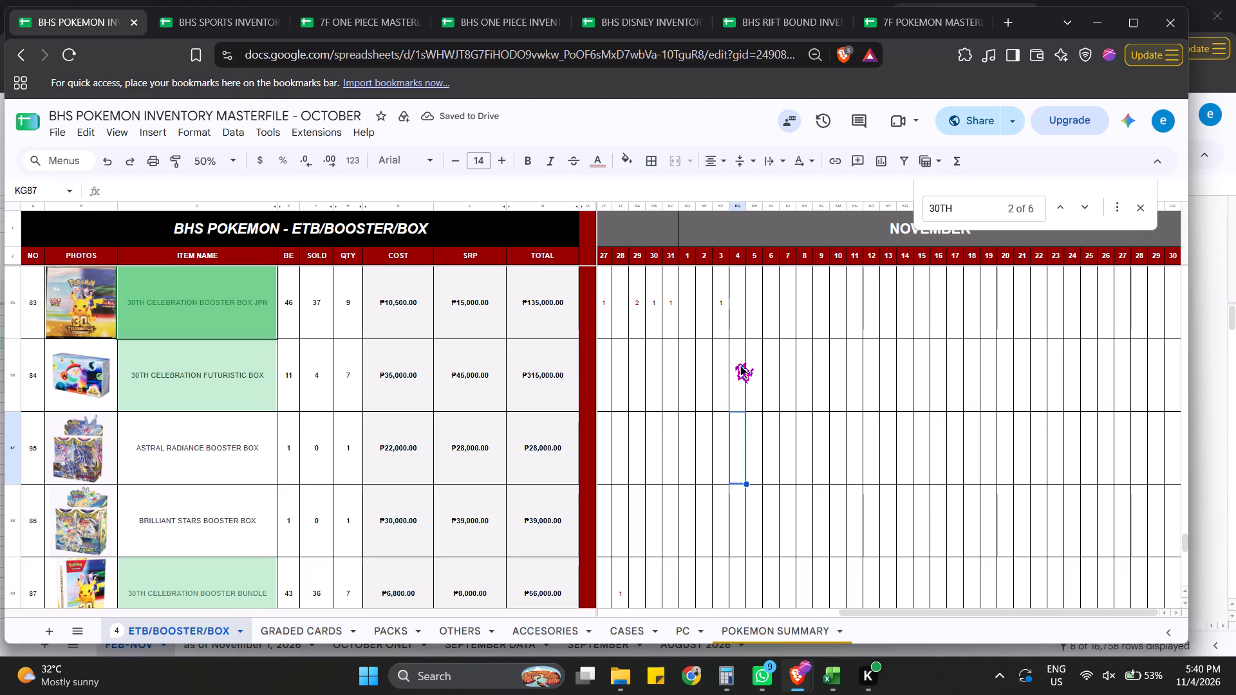
In the BHS Sports masterfile's ETB/BOOSTER/BOX sheet, search for SIGNAT and enter 1 under November 3 for 2025-26 TOPPS SIGNATURE CLASS BLASTER BOX.
key(alt+Tab)
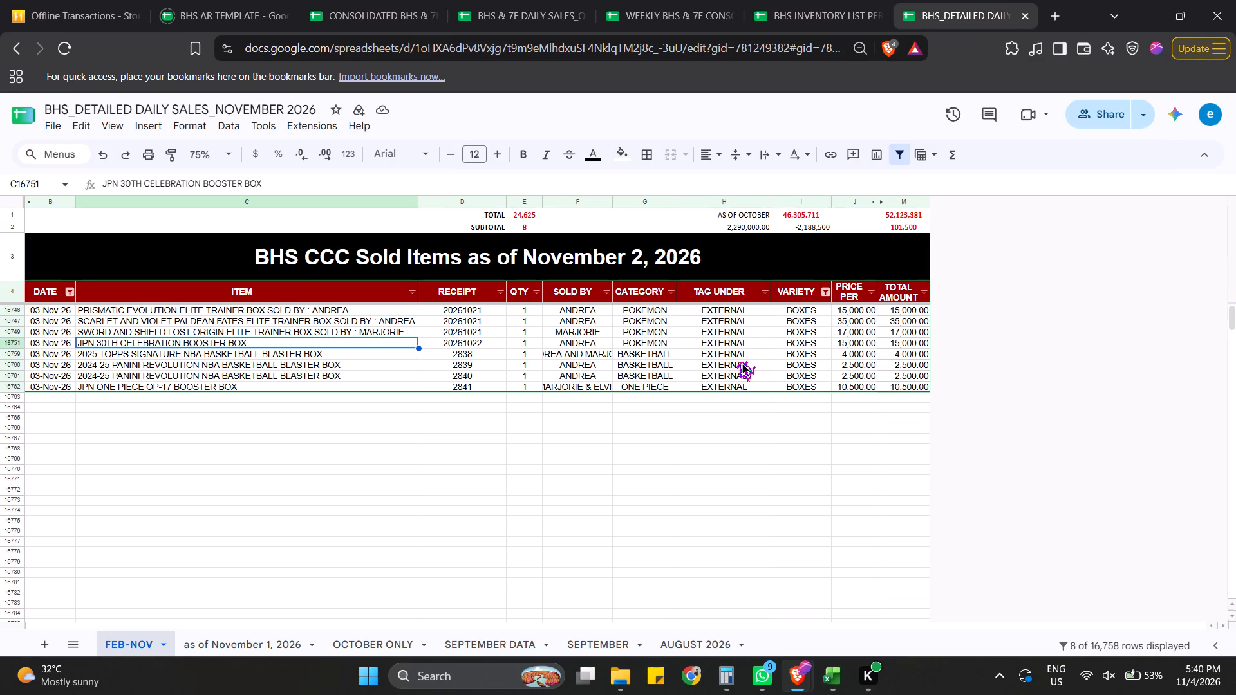
click(308, 354)
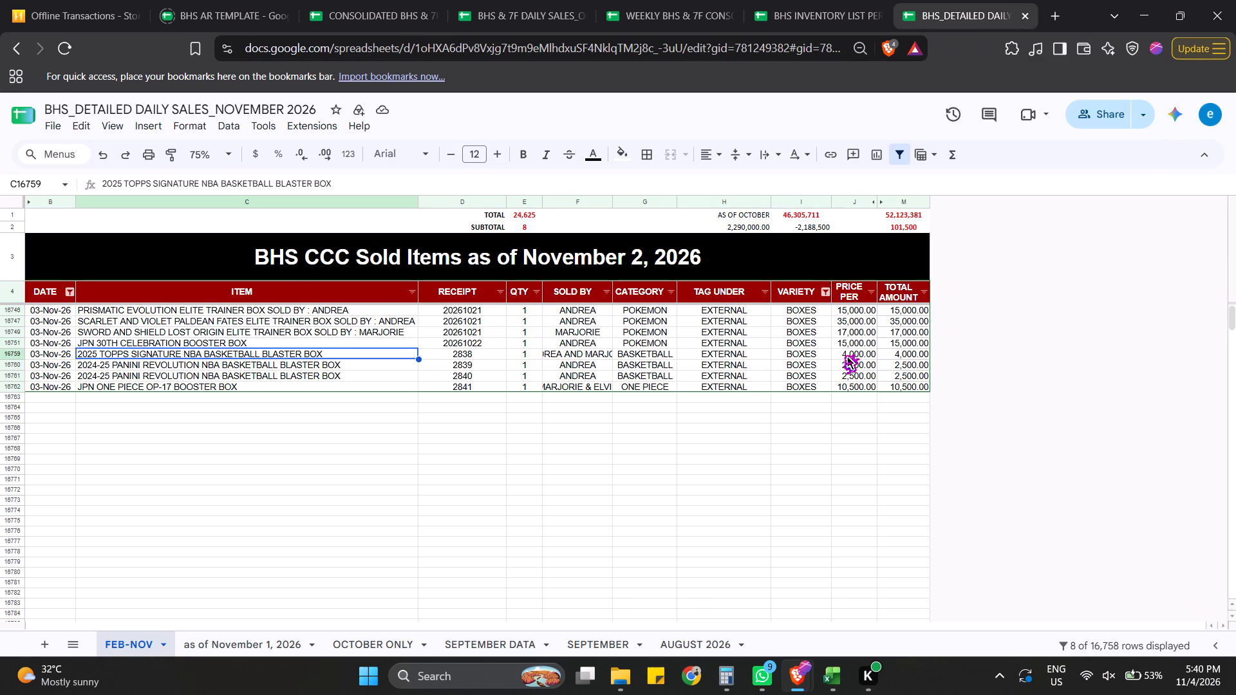
key(alt+Tab)
click(224, 20)
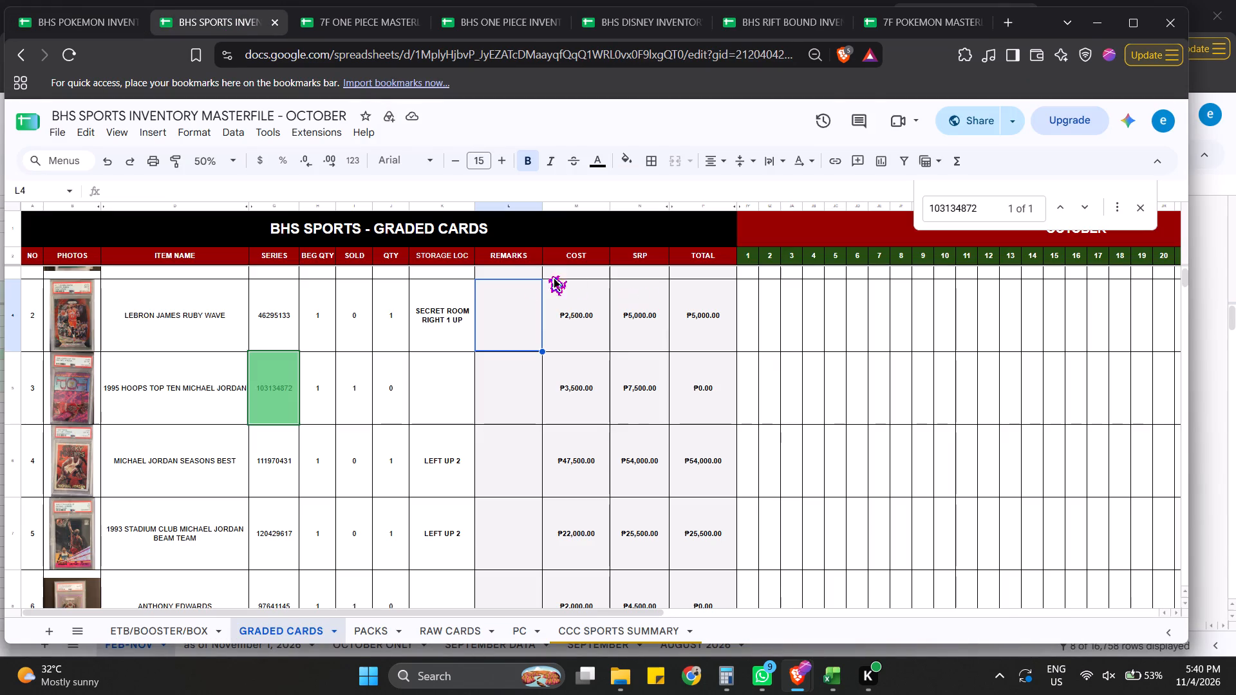
click(158, 631)
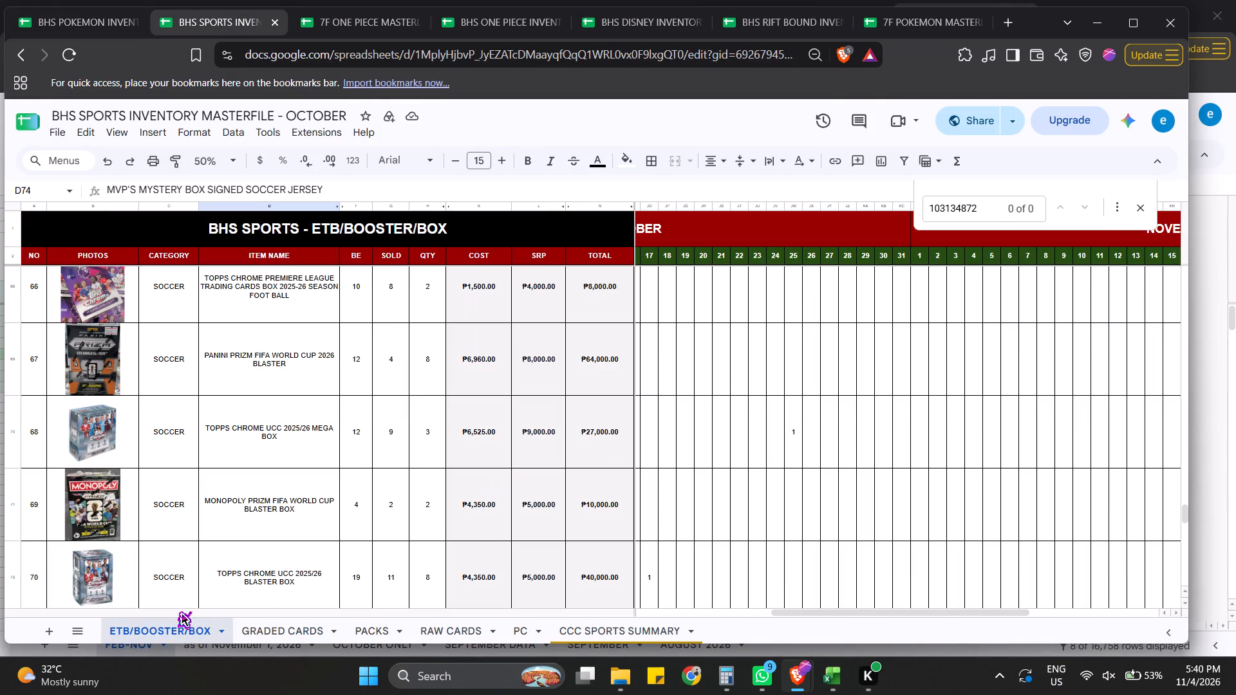
drag(993, 209, 888, 216)
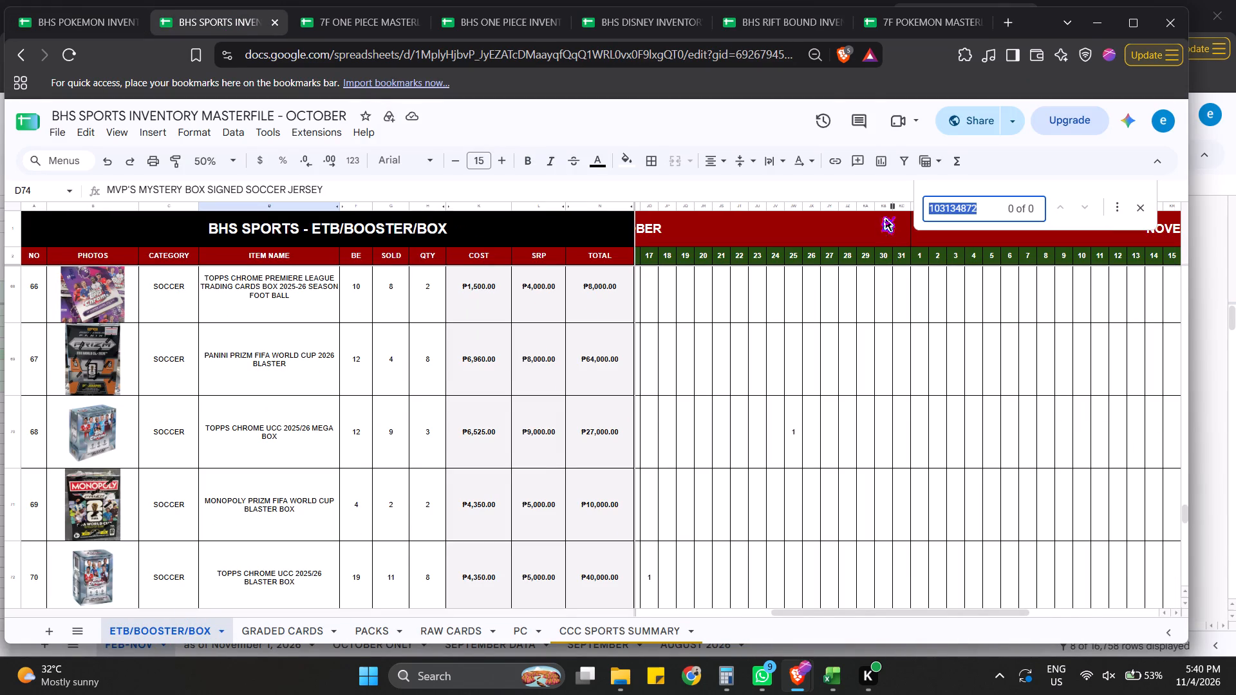
text(SIGNAT)
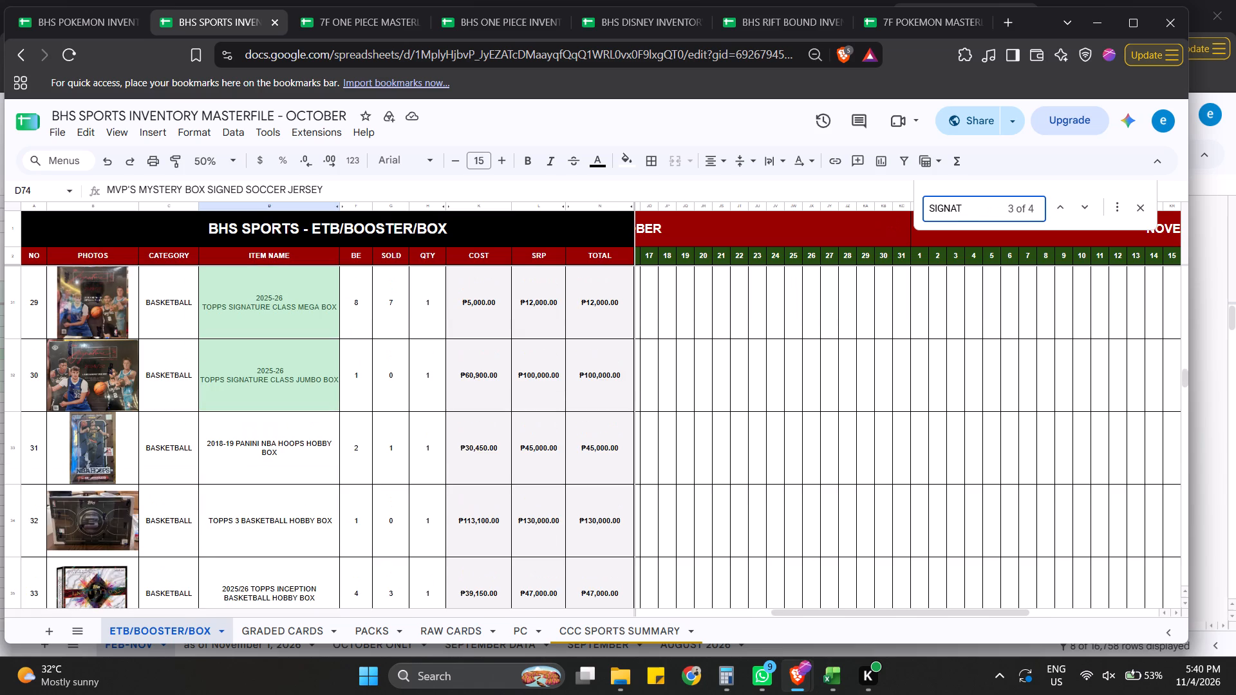
click(1091, 207)
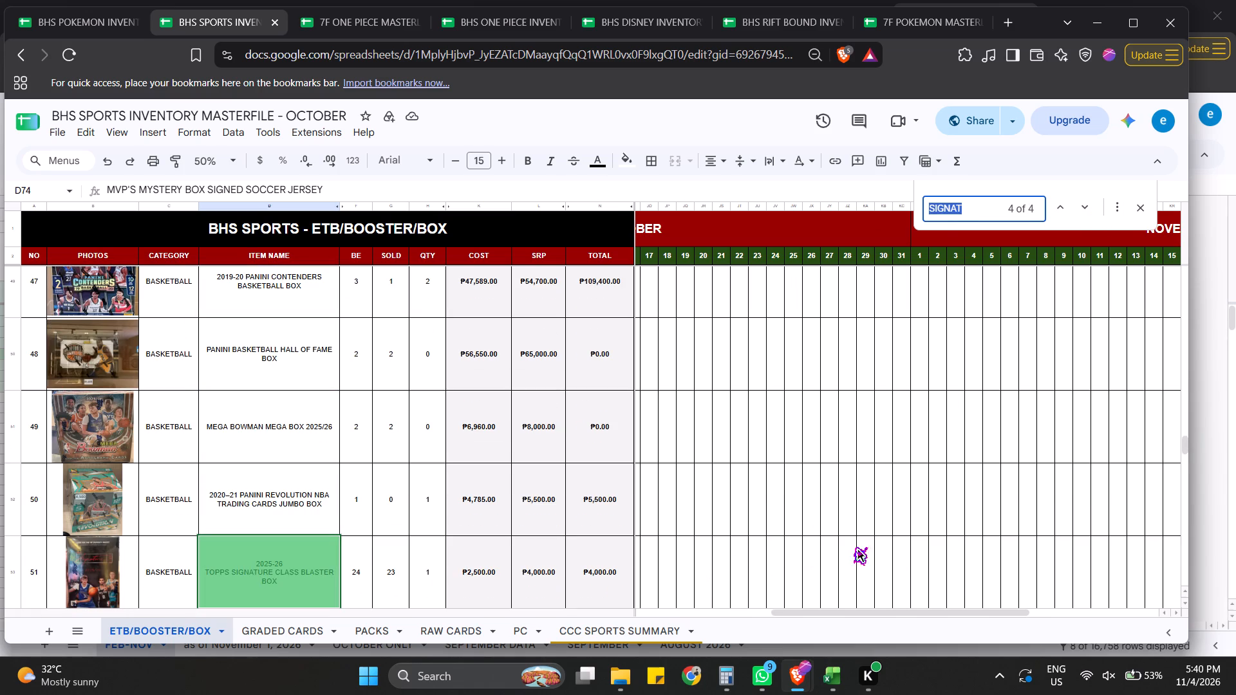
click(974, 581)
click(960, 588)
key(alt+Tab)
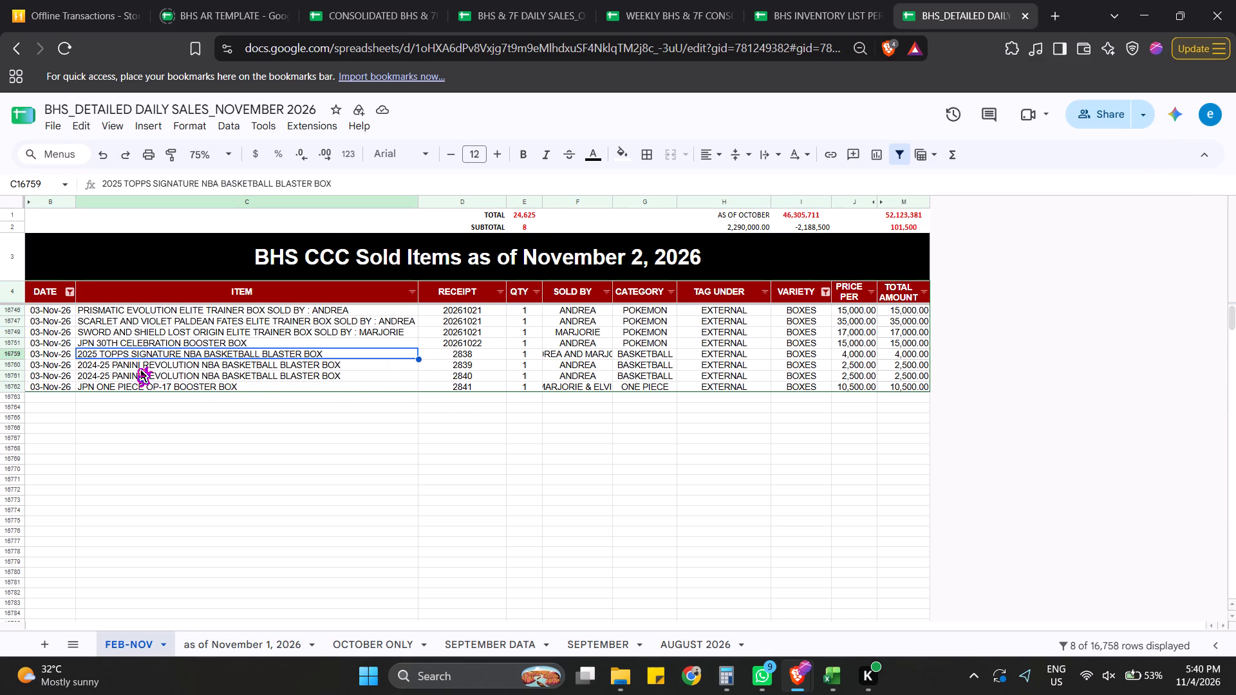
key(alt+Tab)
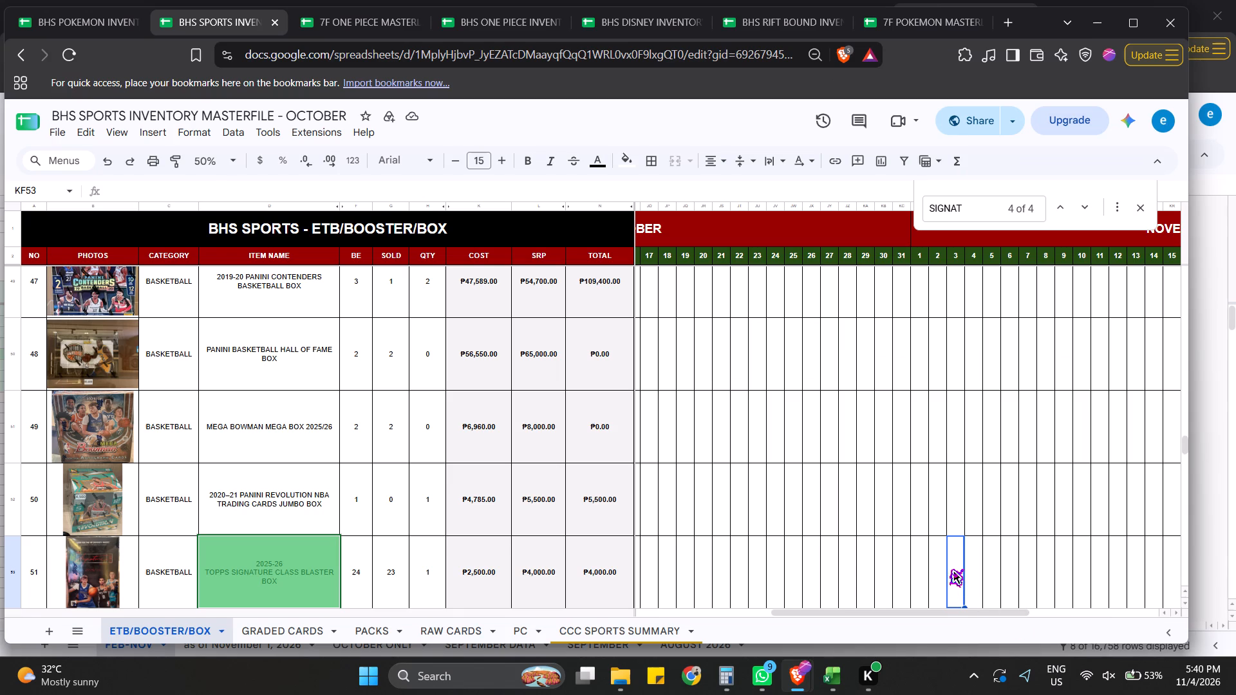
key(1)
click(910, 458)
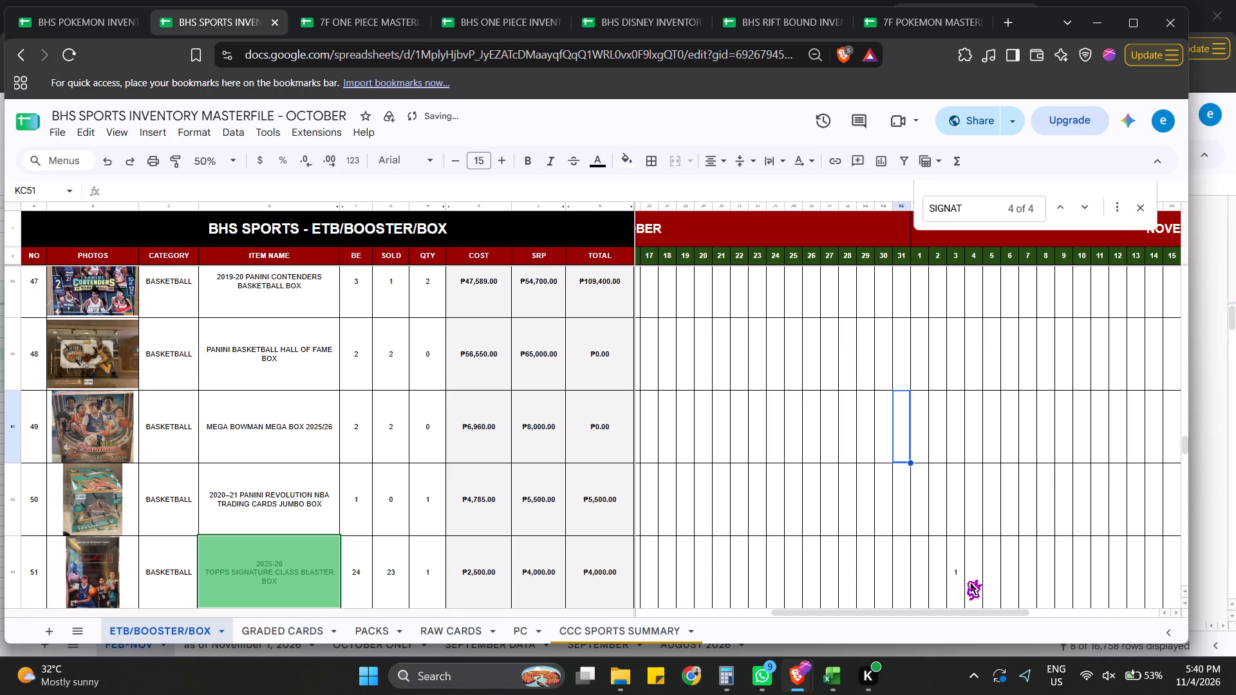
Extend the SOLD formula of the first item, TOPPS CHROME COSMIC 2025-26, through November 30 as =SUM(O3:LG3).
click(964, 582)
click(395, 281)
scroll(395, 281, up, 8)
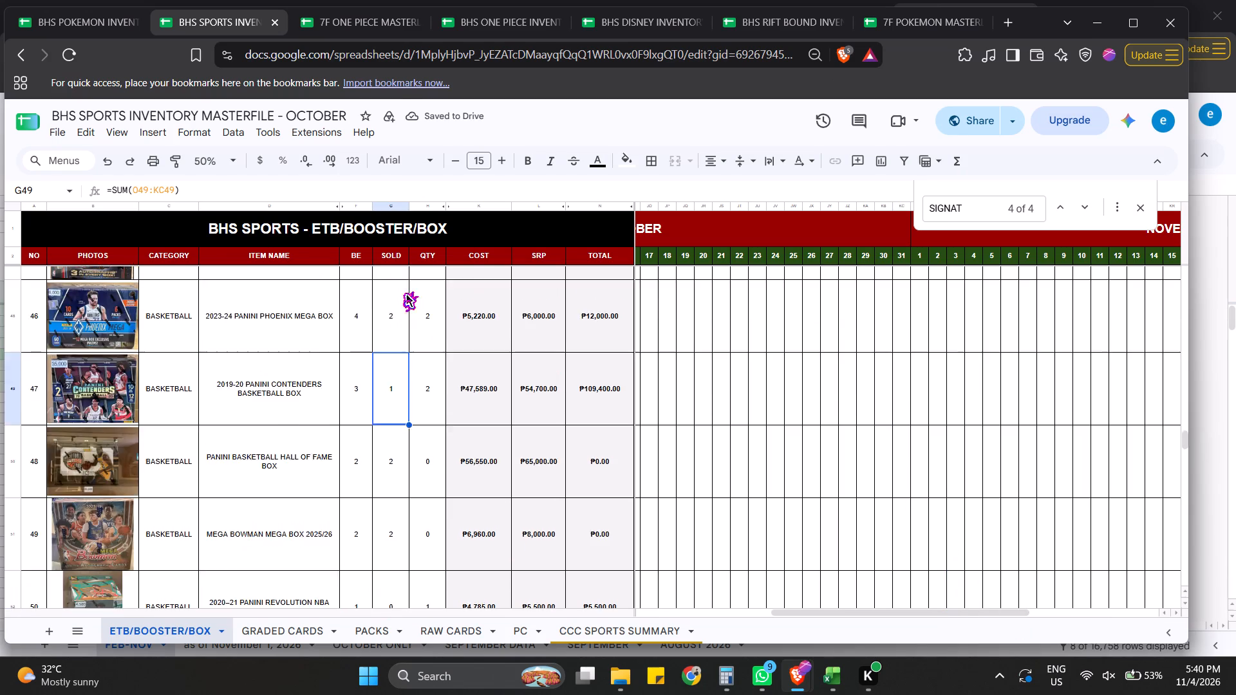
scroll(400, 292, up, 6)
drag(1184, 437, 1157, 270)
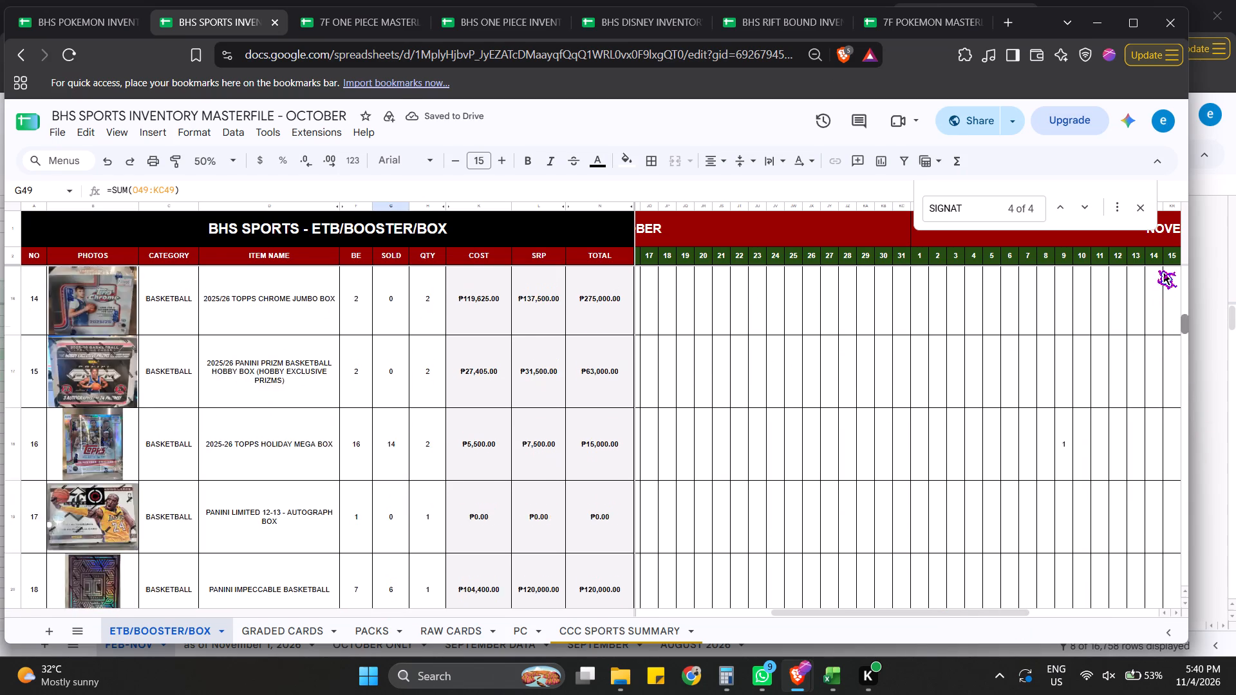
drag(1157, 270, 1157, 268)
scroll(566, 349, up, 5)
click(386, 249)
click(386, 297)
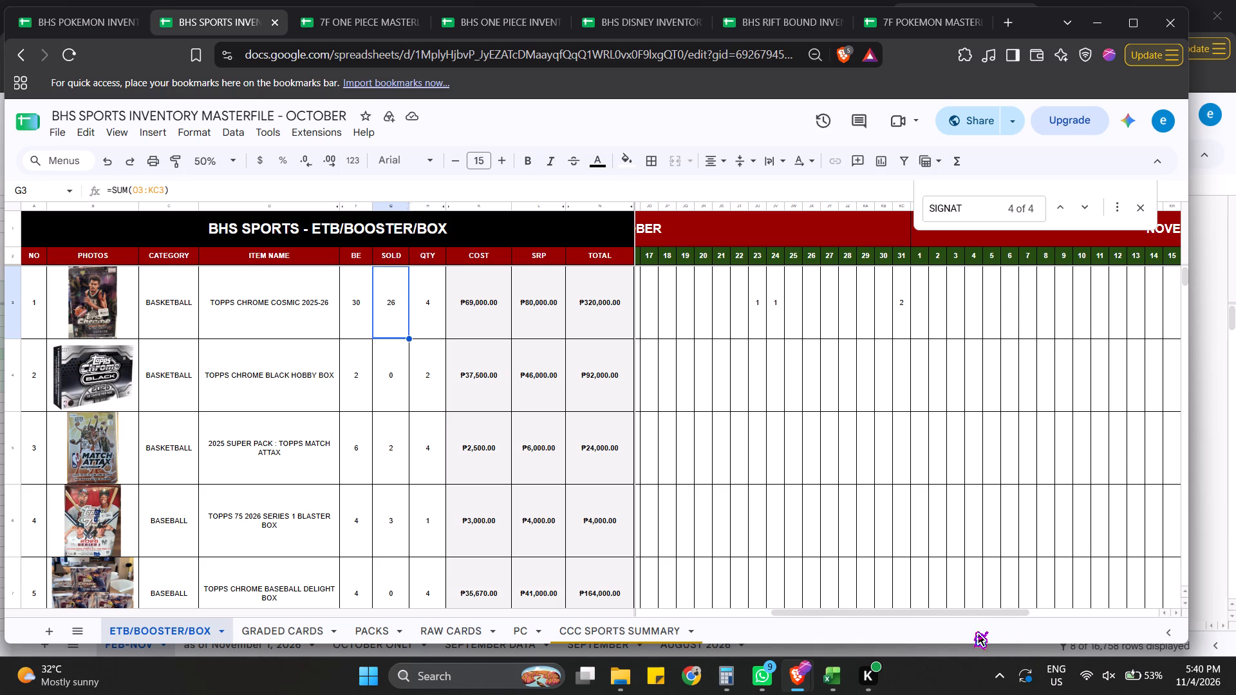
drag(974, 613, 1086, 600)
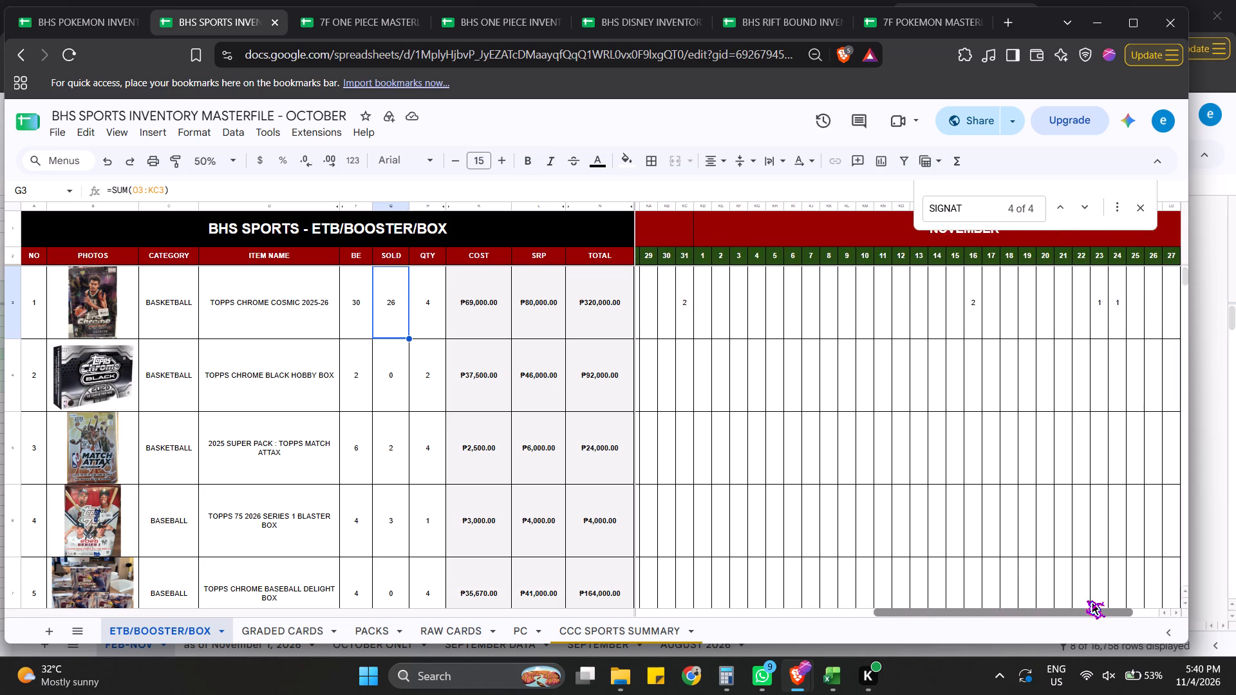
drag(1086, 600, 1127, 598)
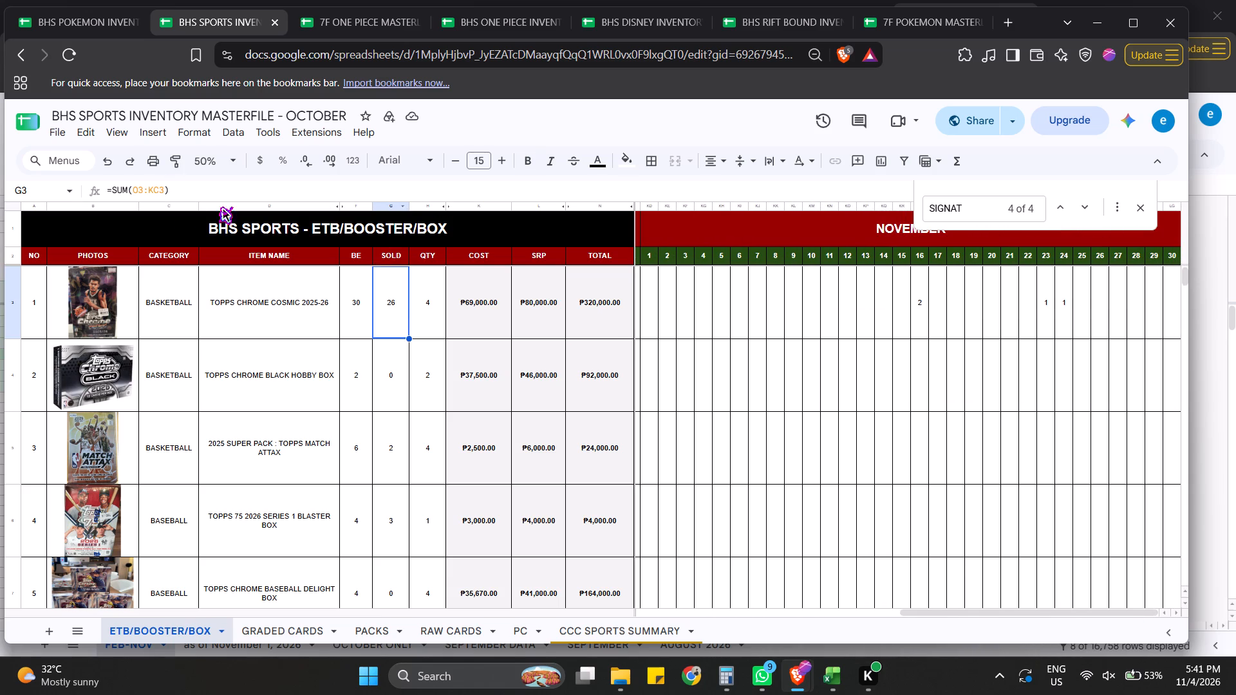
click(157, 190)
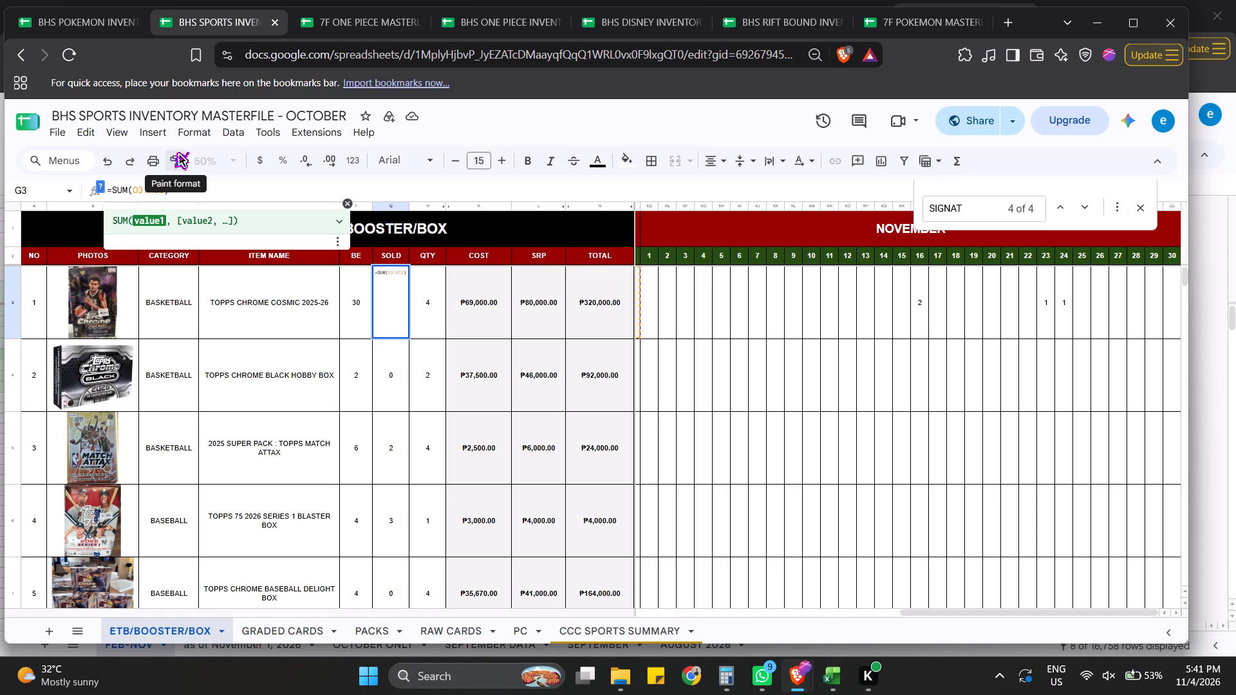
key(BackSpace)
key(BackSpace)
text(LG)
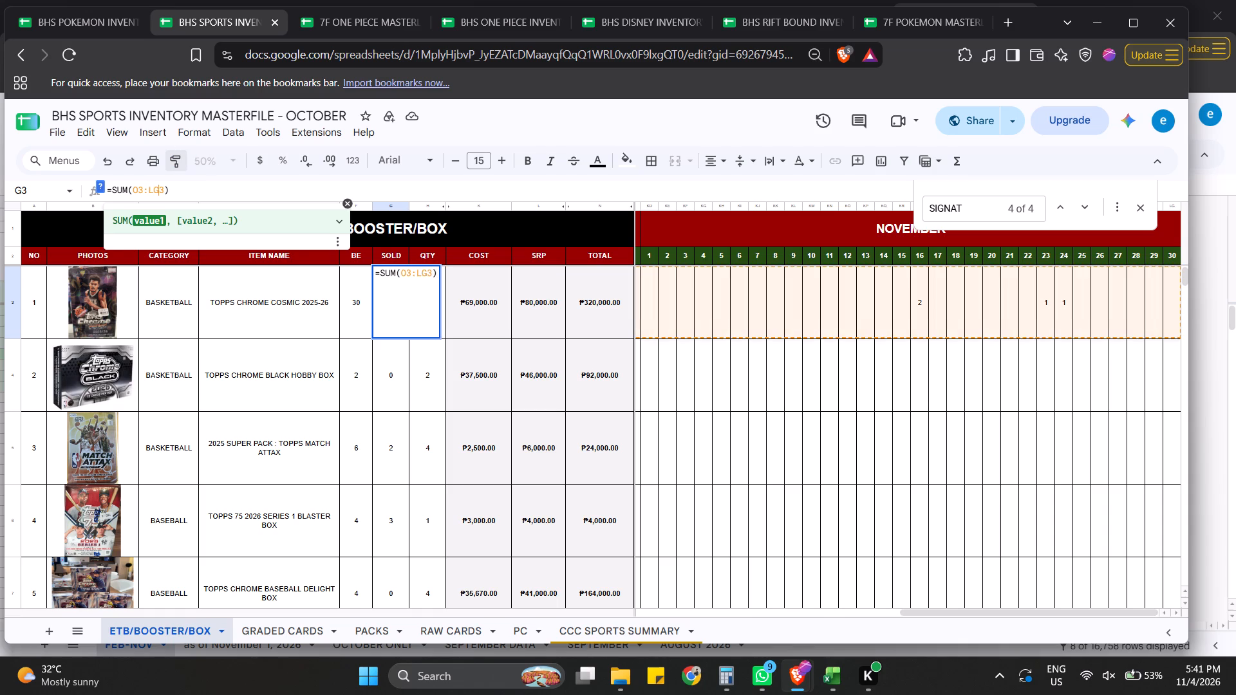
key(Return)
Fill the first item's SOLD formula down the column to the last item in row 88.
click(406, 311)
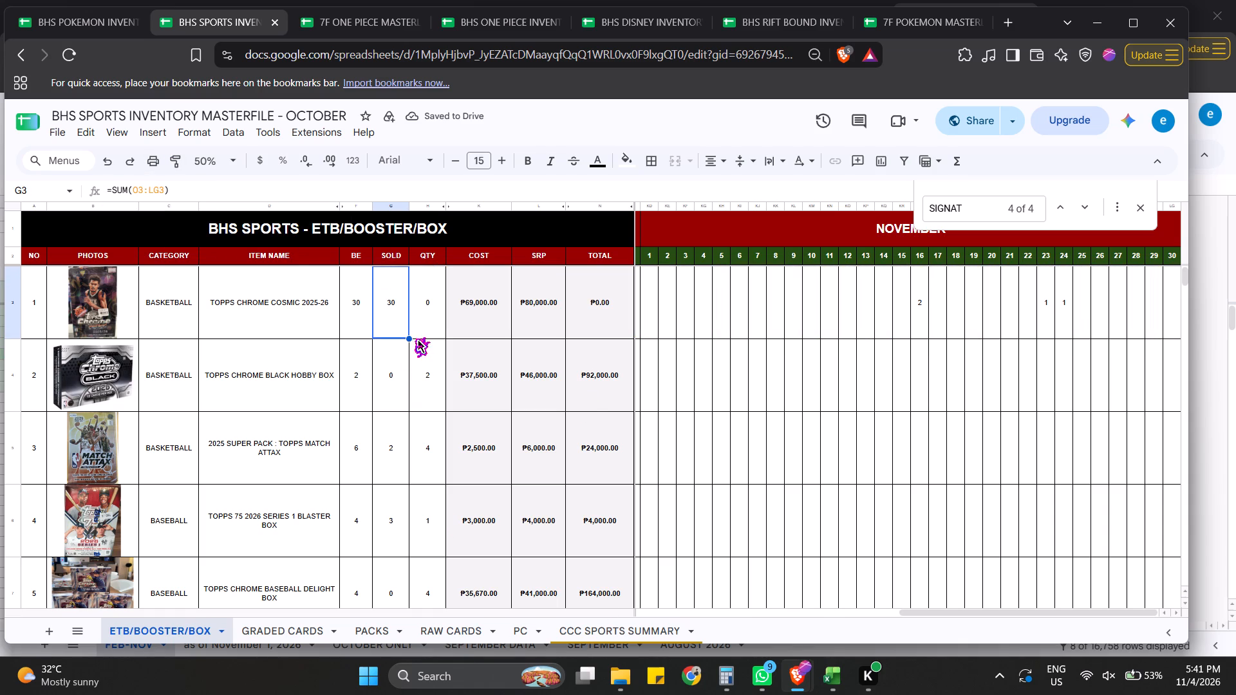
double_click(410, 337)
drag(409, 338, 403, 694)
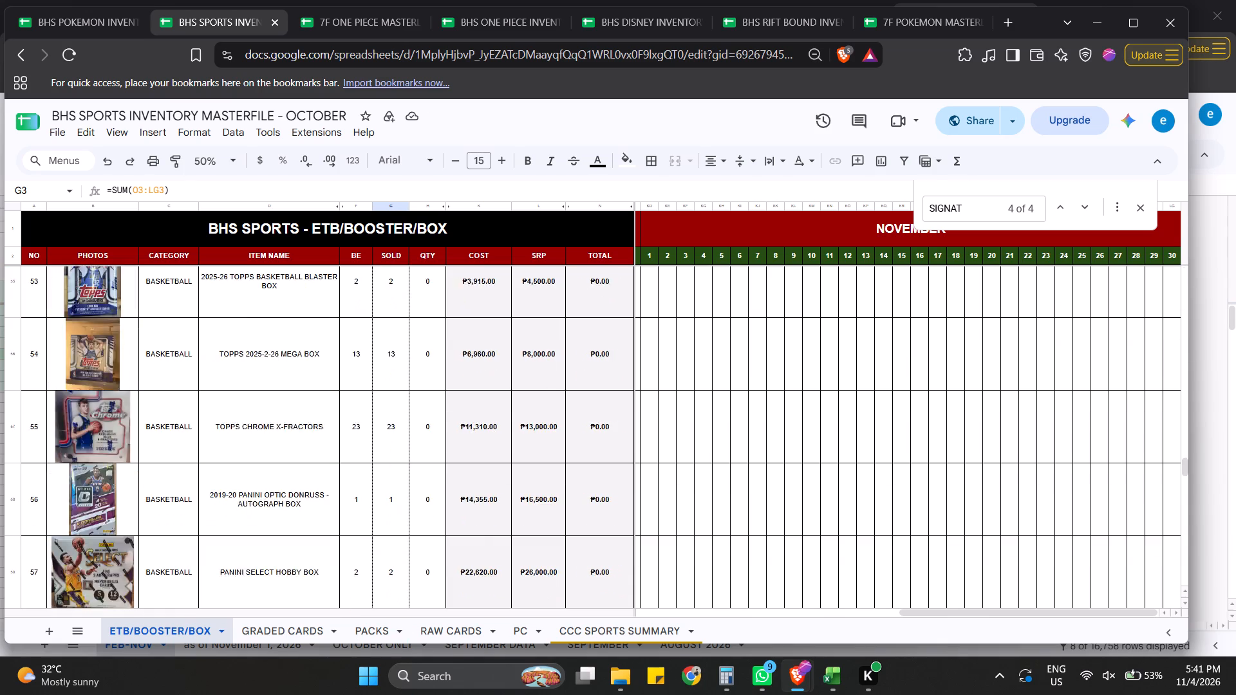
drag(403, 694, 403, 544)
Look over the SOLD and November columns from the last items back up to the first item.
scroll(988, 449, up, 6)
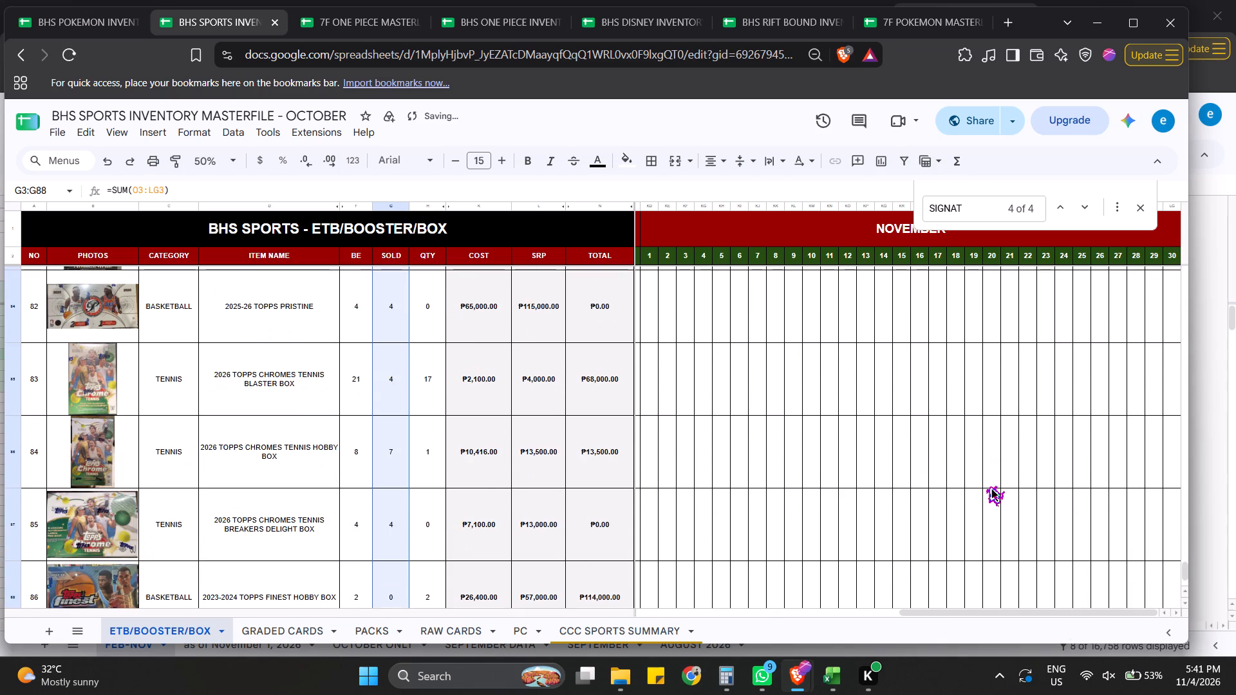
scroll(971, 472, up, 20)
scroll(971, 472, up, 20)
scroll(971, 472, up, 12)
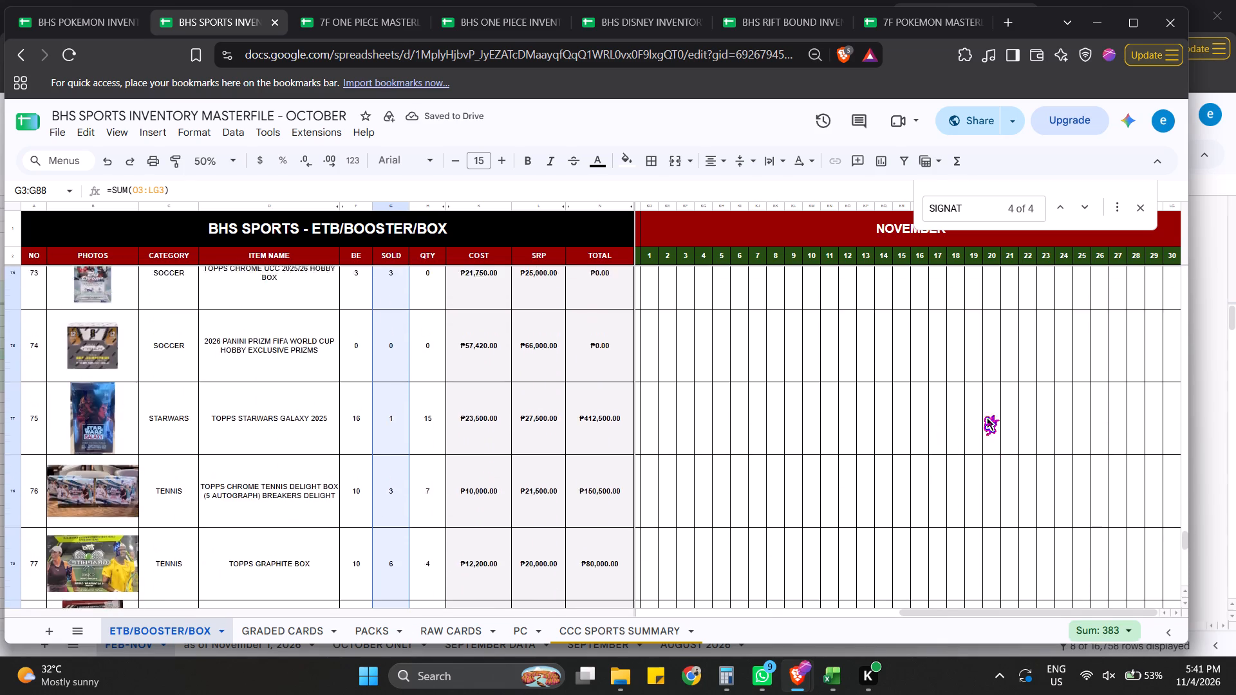
scroll(981, 415, up, 20)
scroll(981, 415, up, 20)
scroll(981, 415, up, 17)
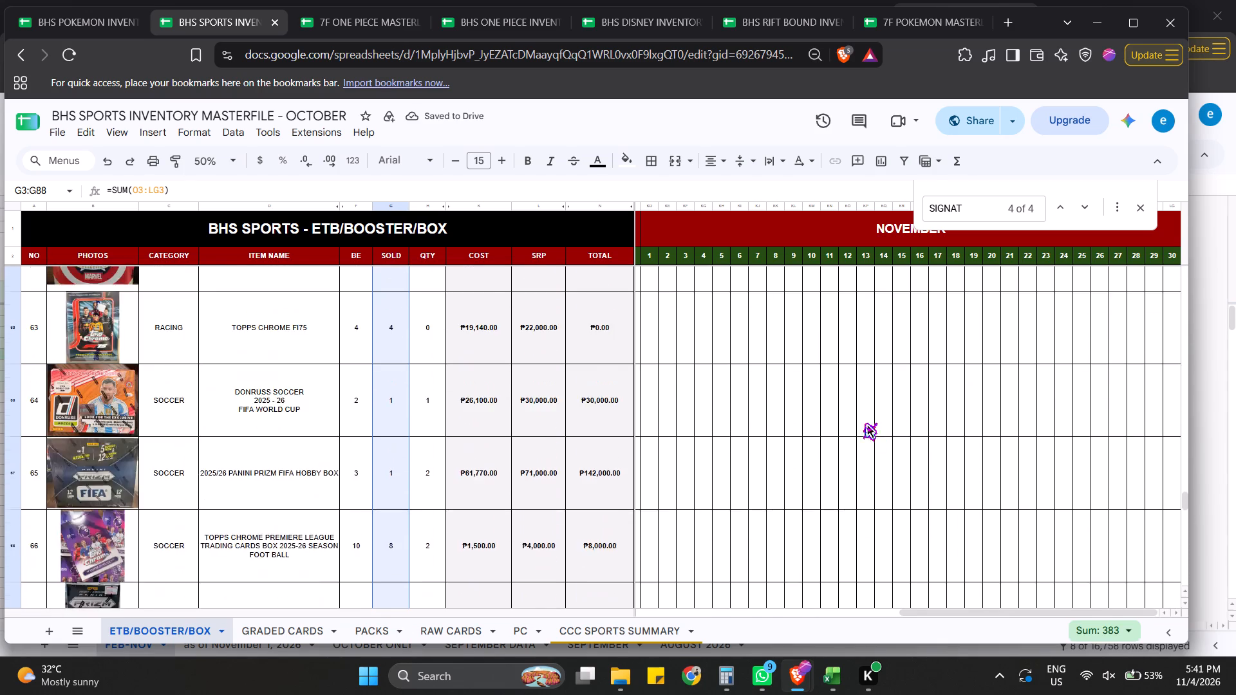
scroll(861, 422, up, 20)
scroll(861, 422, up, 20)
scroll(861, 422, up, 16)
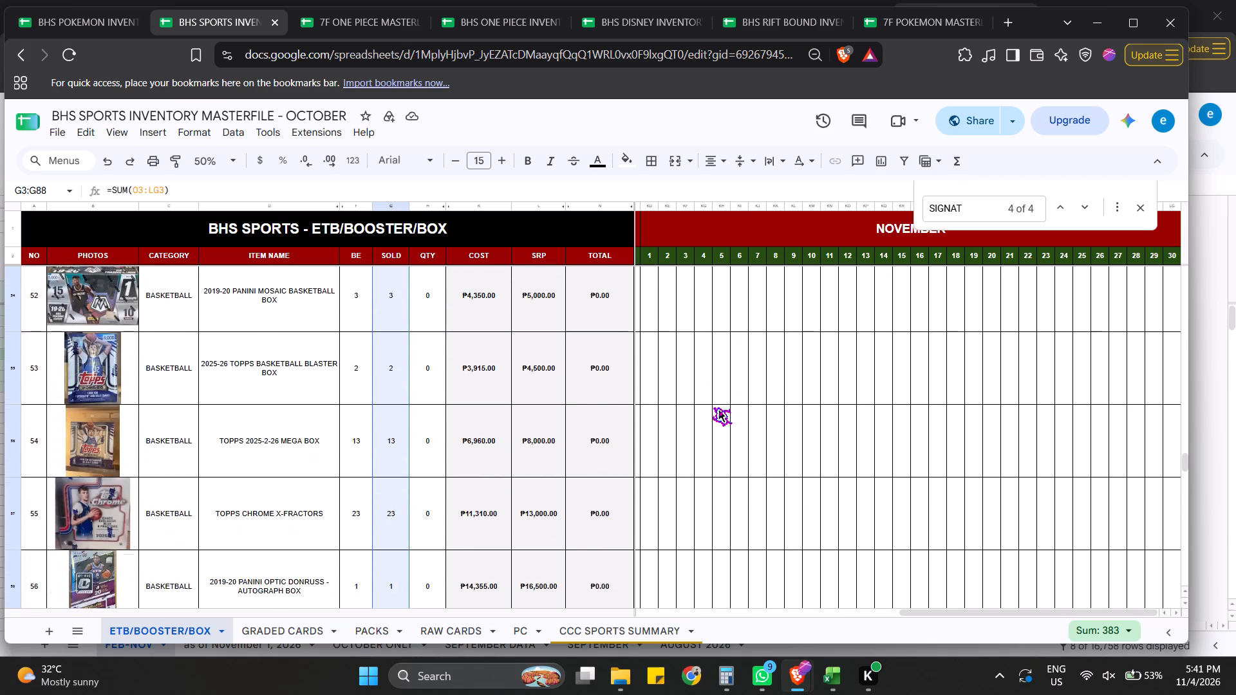
scroll(713, 407, up, 20)
scroll(713, 407, up, 20)
scroll(713, 407, up, 16)
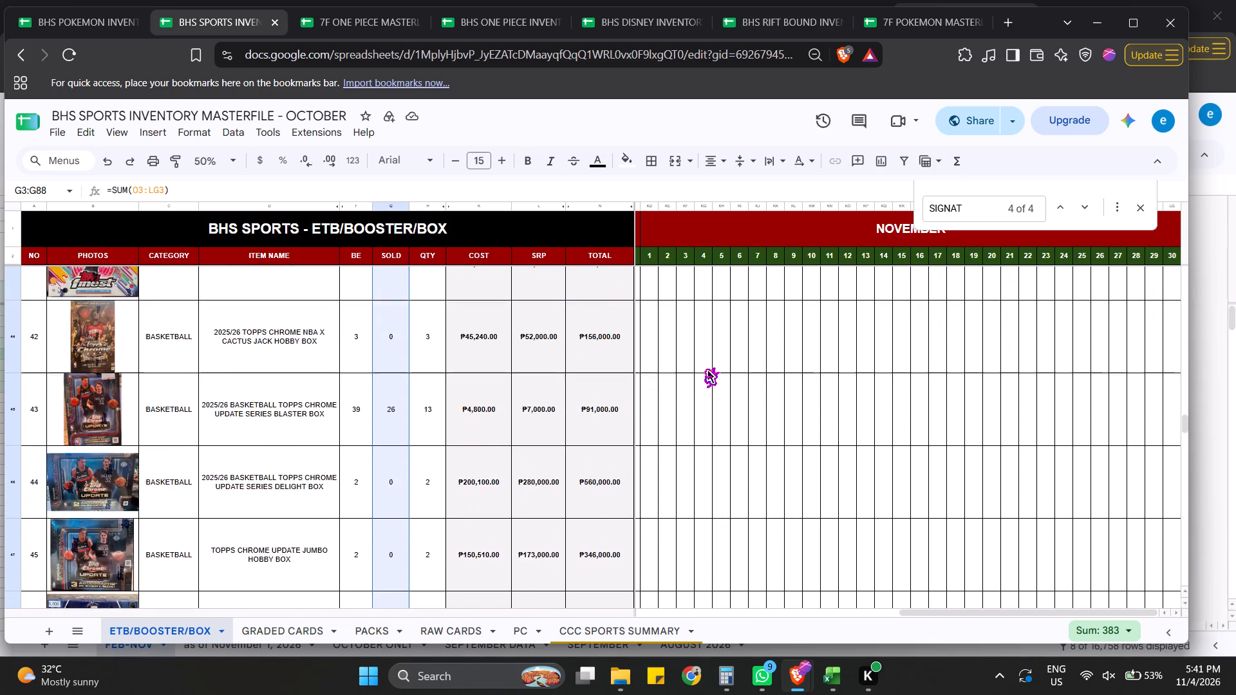
scroll(702, 367, up, 6)
click(431, 379)
key(ctrl+Up)
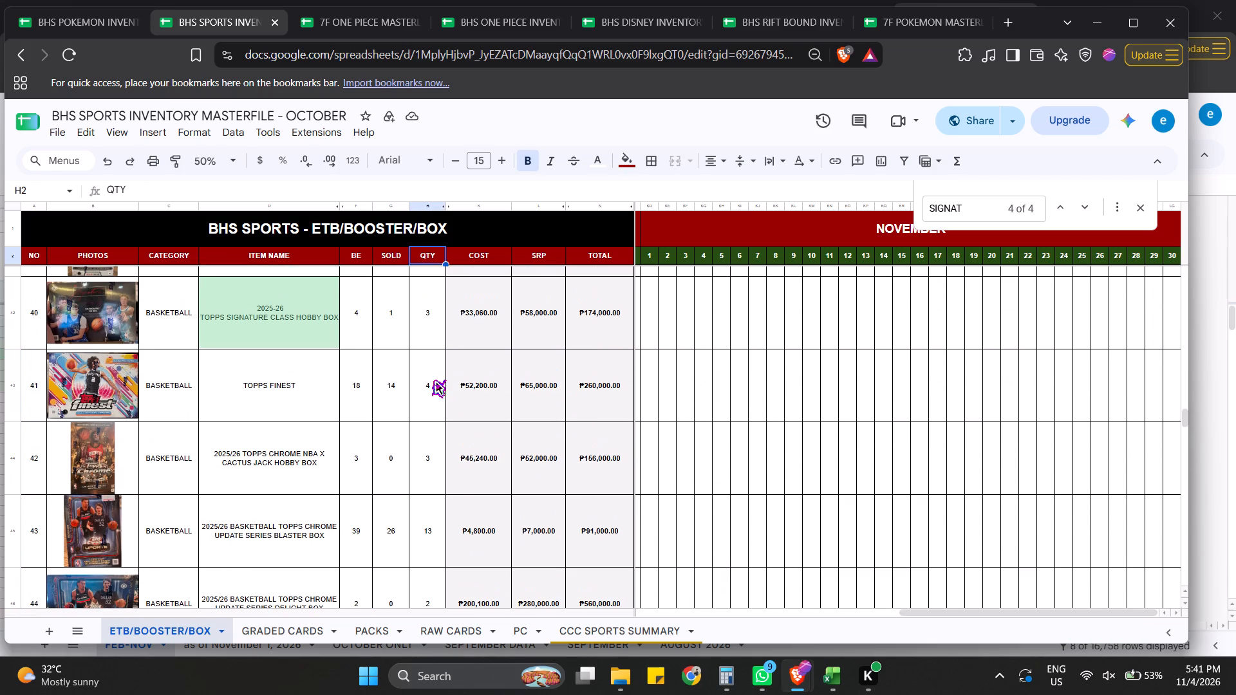
key(Down)
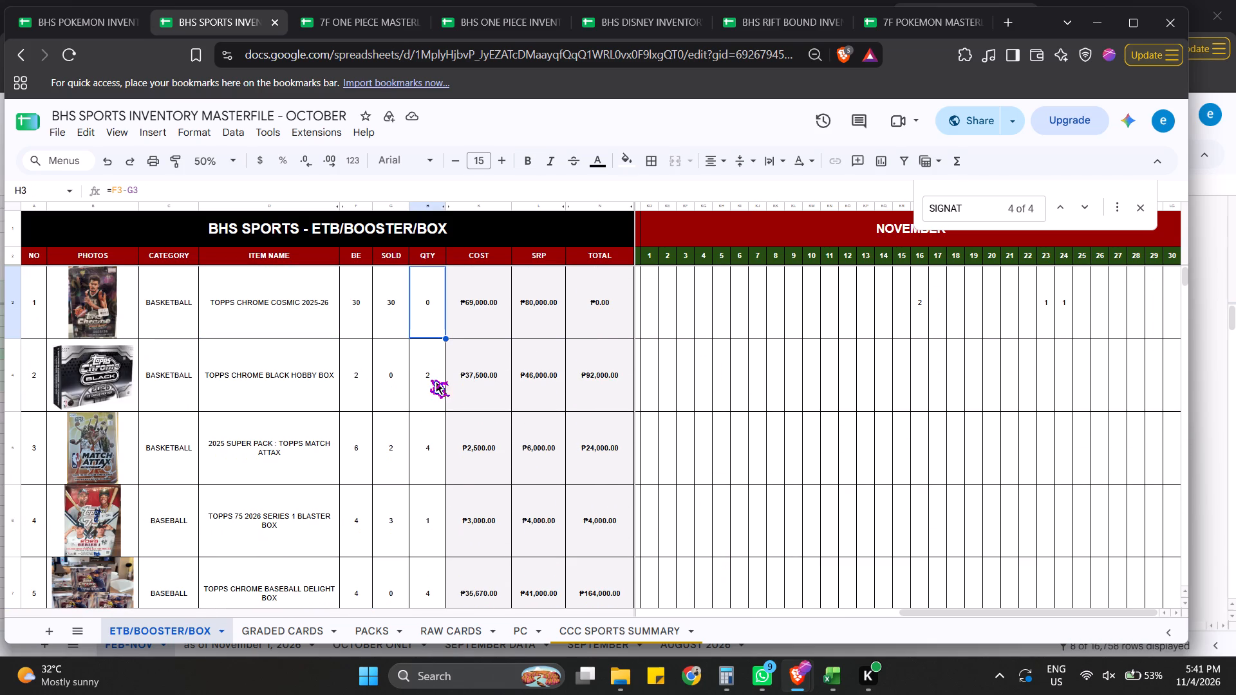
Go through the daily sales cells of TOPPS CHROME COSMIC 2025-26 across October and November to examine its entries.
key(Right)
key(Right)
key(Right)
key(Right)
key(Right)
key(Right)
key(Right)
key(Right)
key(Right)
key(Right)
key(Left)
key(Right)
key(Right)
key(Right)
key(Right)
key(Right)
key(Right)
key(Right)
key(Right)
key(Right)
key(Right)
key(Right)
key(Right)
key(Right)
key(Right)
key(Right)
key(Right)
key(Right)
key(Right)
key(Right)
key(Right)
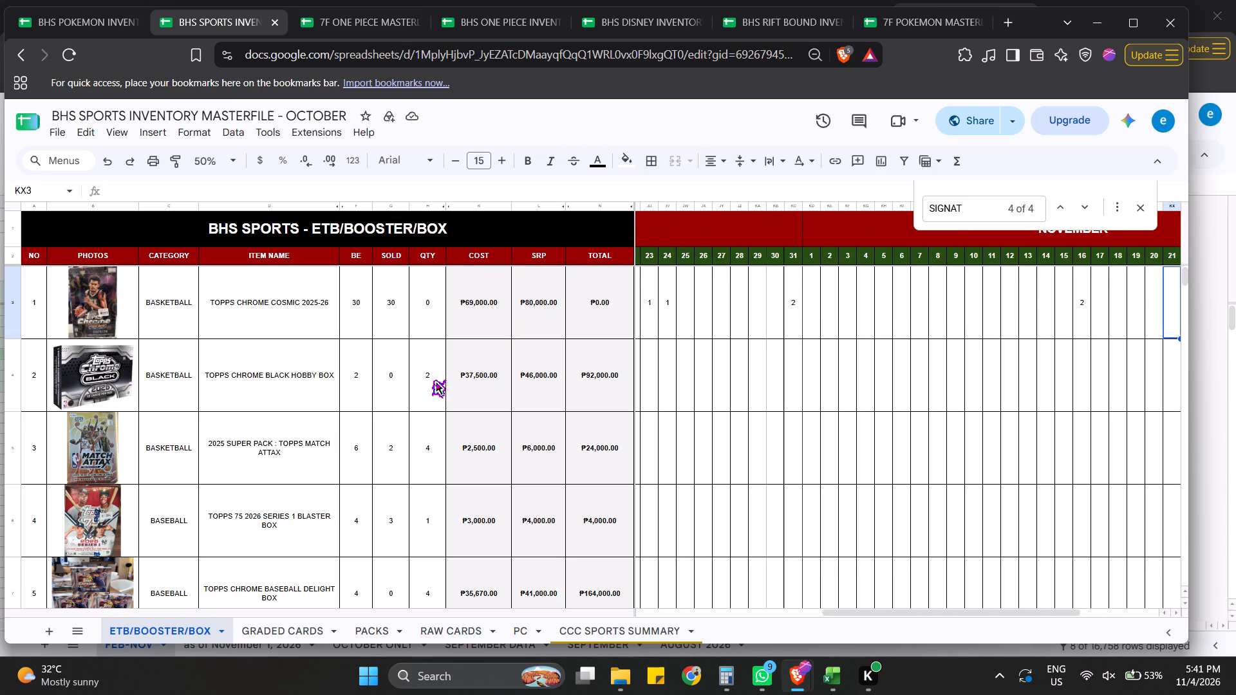
key(Right)
key(Right)
key(Right)
key(Right)
key(Right)
key(Right)
key(Right)
key(Right)
key(Left)
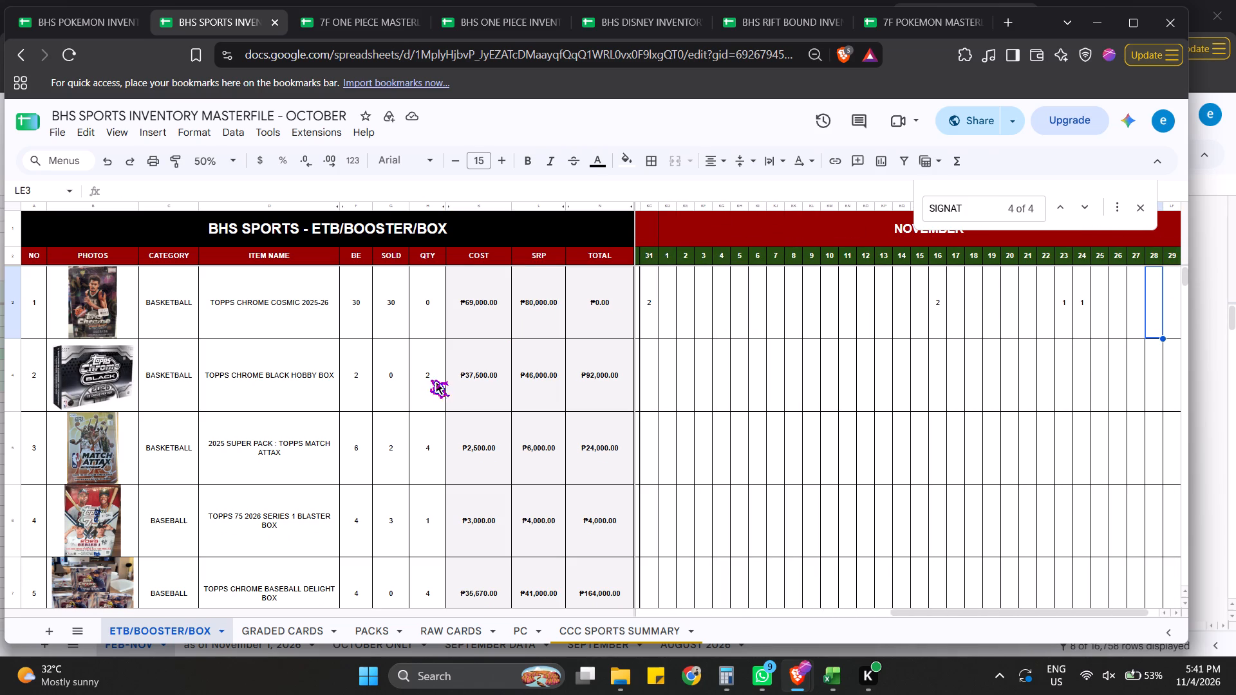
Examine the November columns down the whole ETB/BOOSTER/BOX list for sales entries dated after November 3.
drag(693, 299, 816, 484)
click(862, 542)
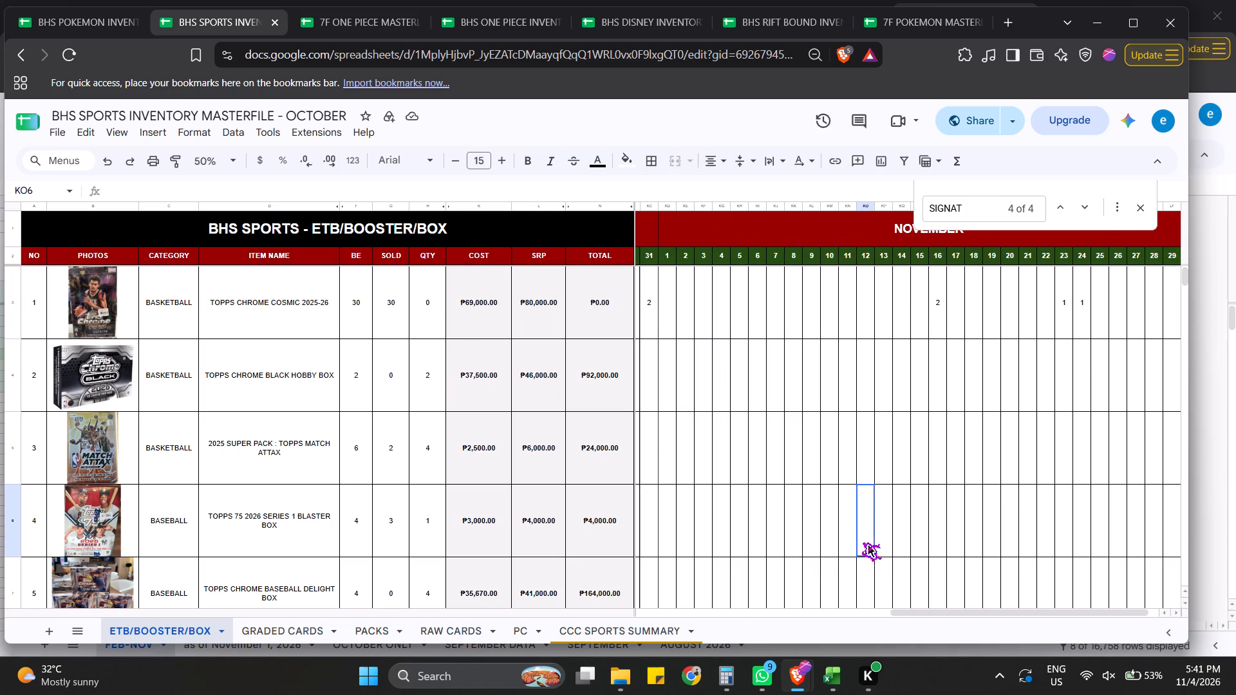
scroll(923, 553, down, 17)
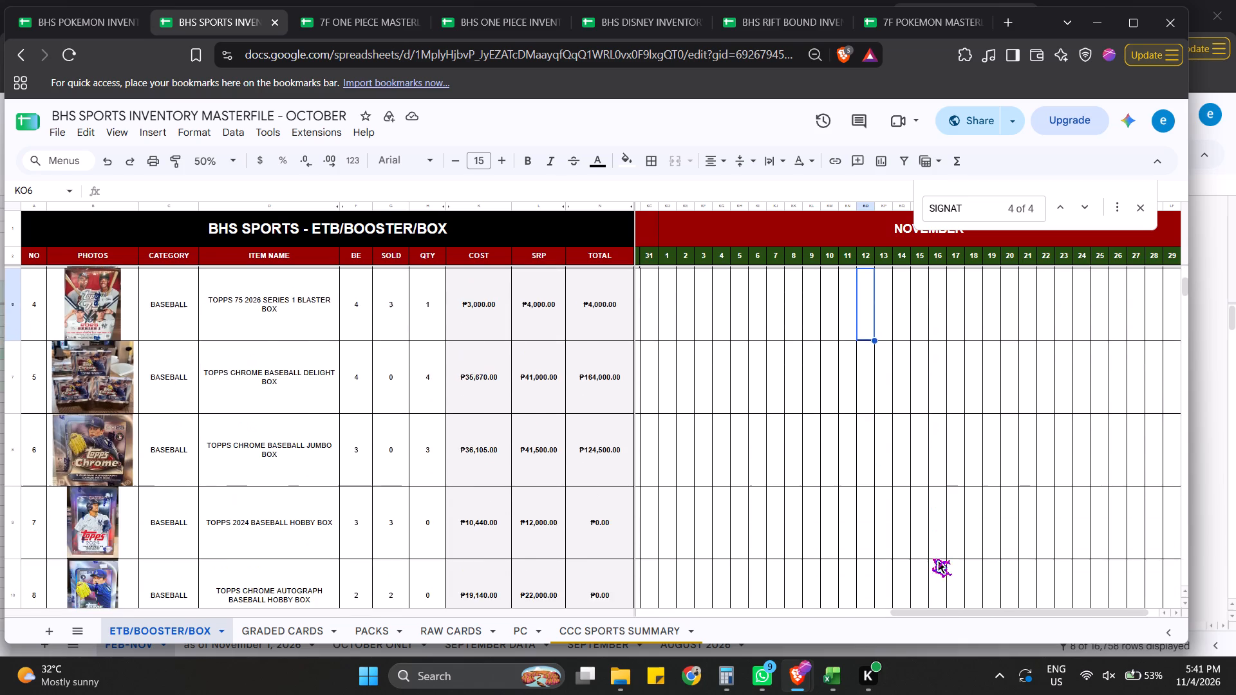
scroll(932, 558, down, 20)
scroll(932, 558, down, 7)
scroll(947, 559, up, 1)
scroll(949, 557, down, 18)
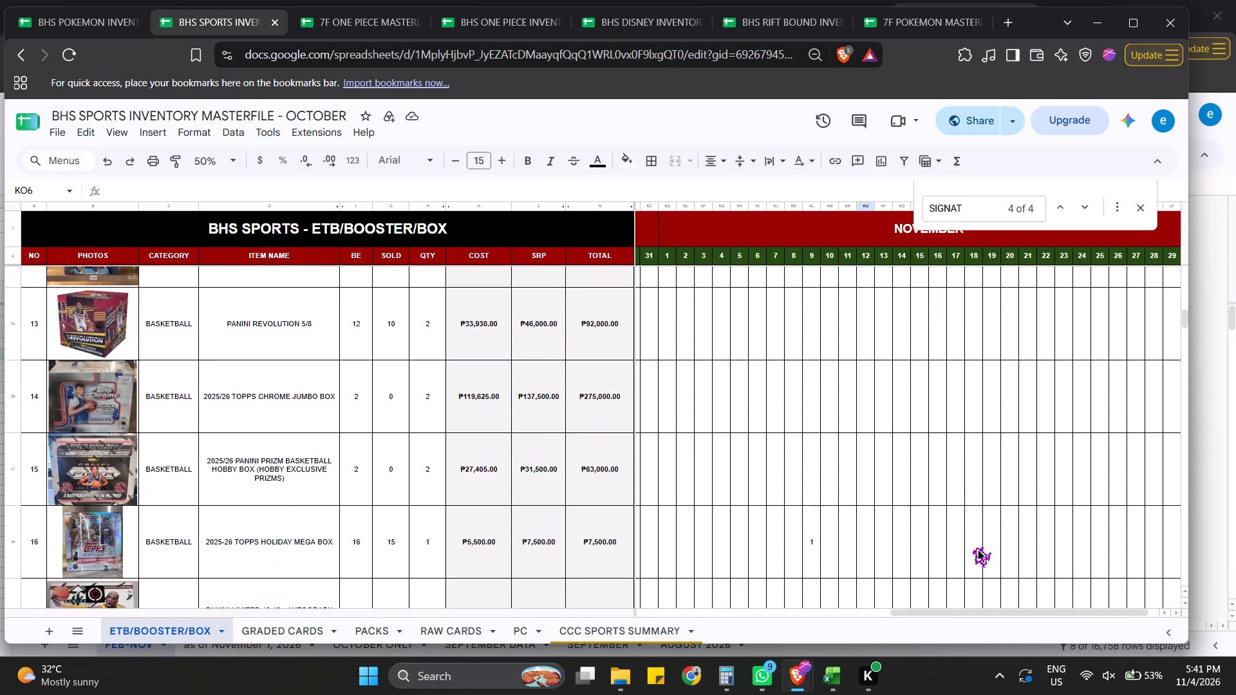
scroll(972, 547, down, 10)
scroll(836, 459, down, 20)
scroll(836, 459, down, 12)
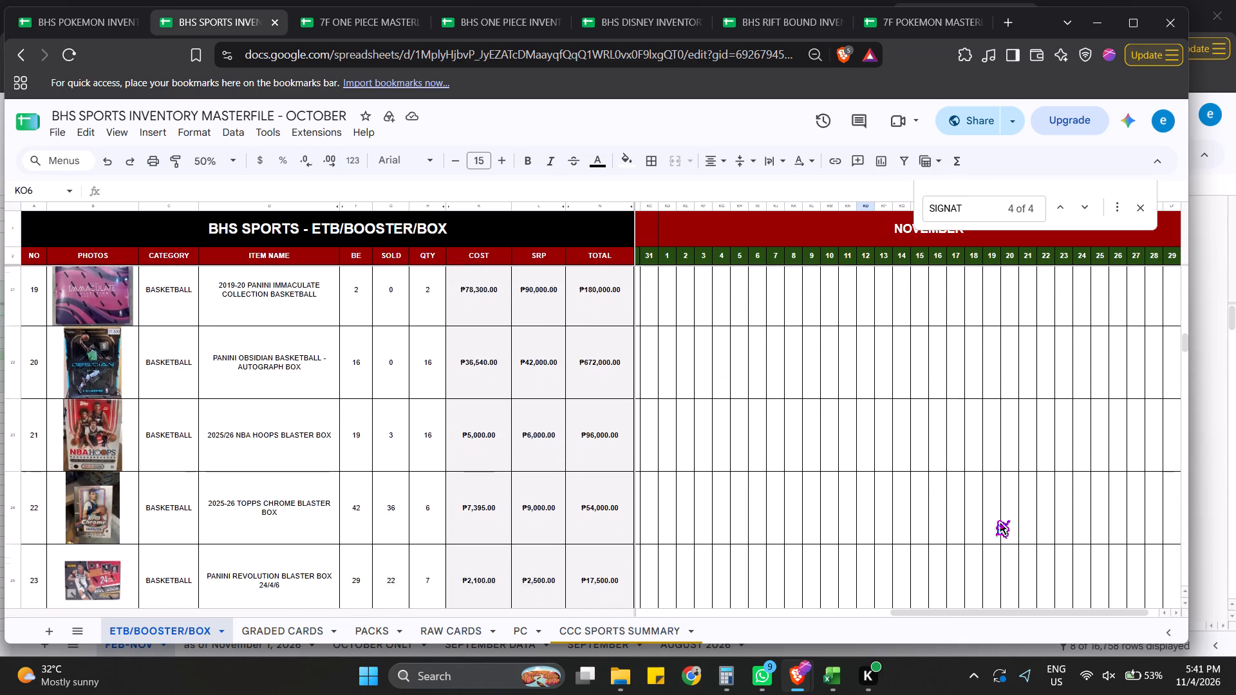
drag(1183, 343, 1175, 390)
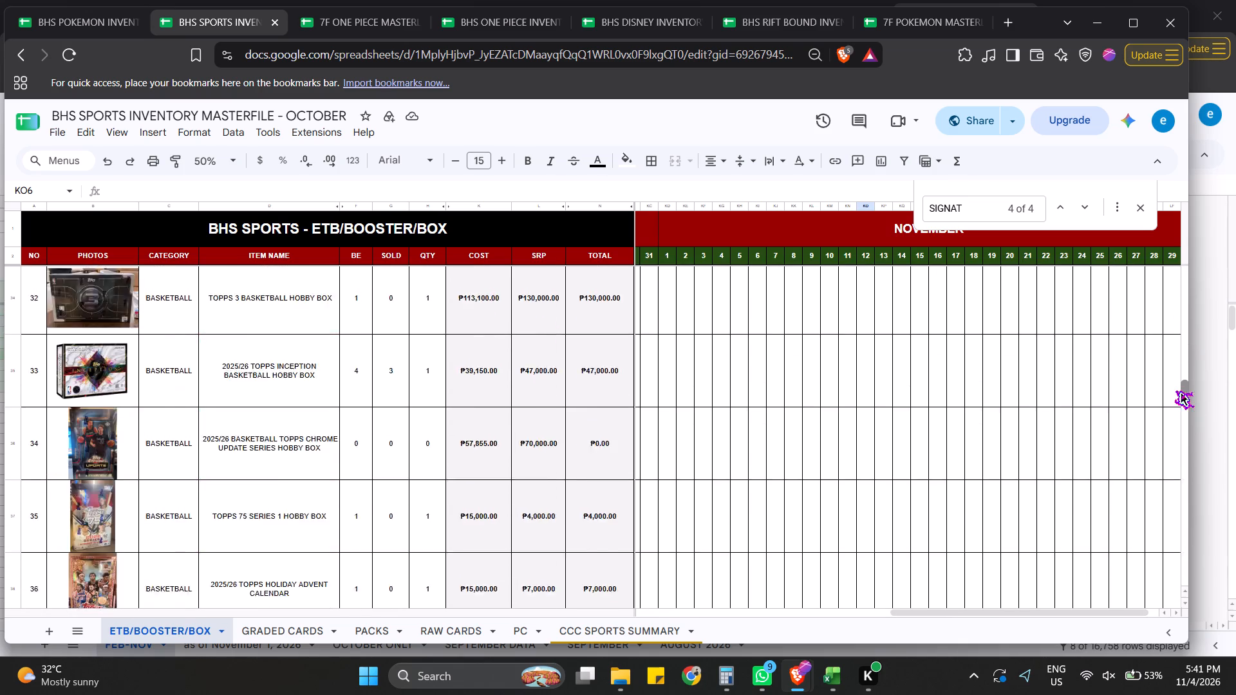
drag(1175, 390, 1159, 449)
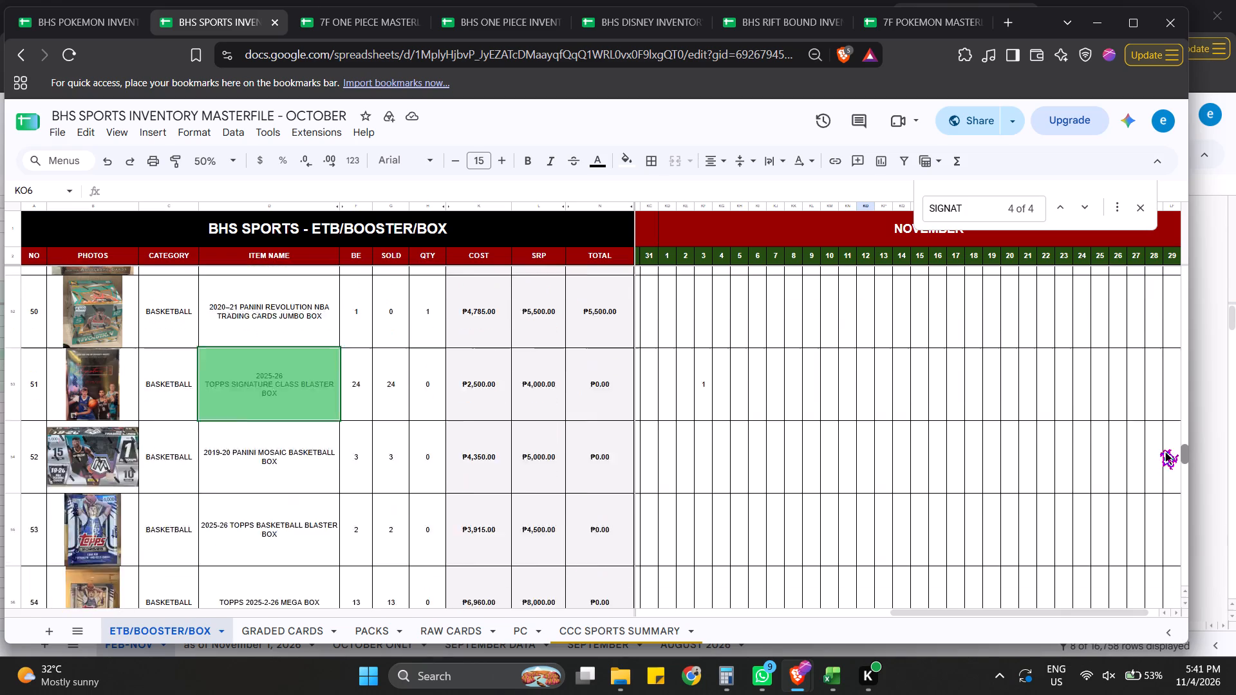
drag(1159, 449, 1159, 450)
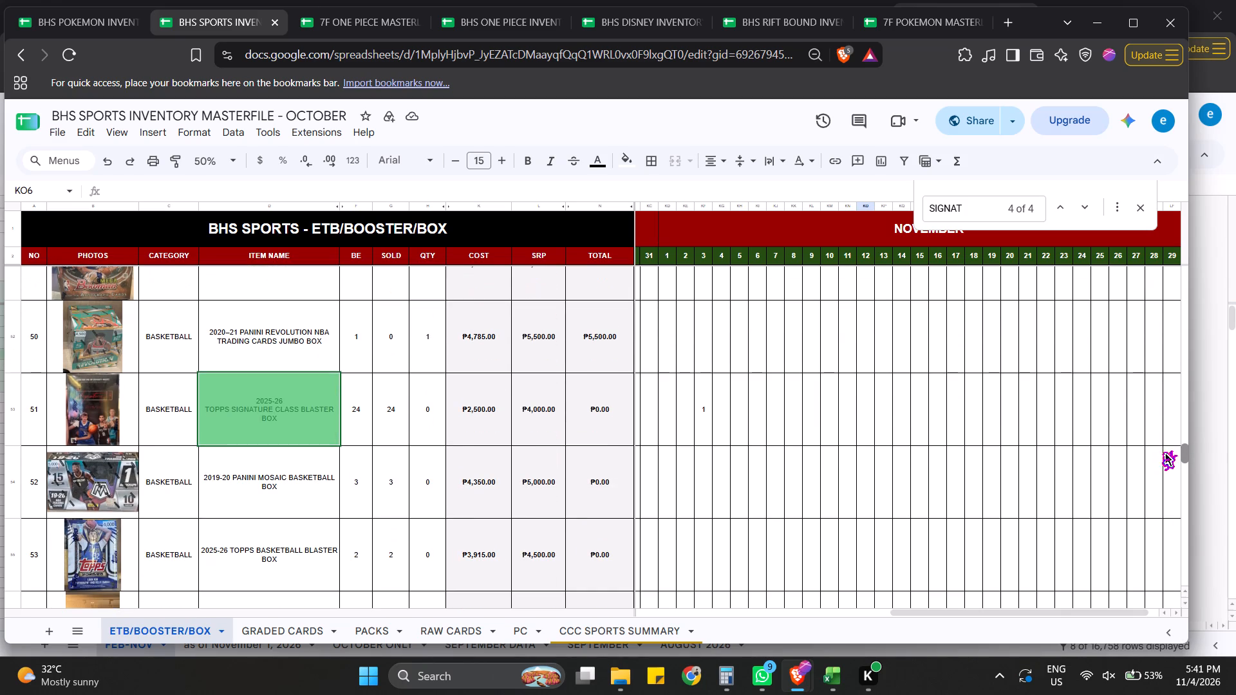
drag(1159, 450, 1149, 501)
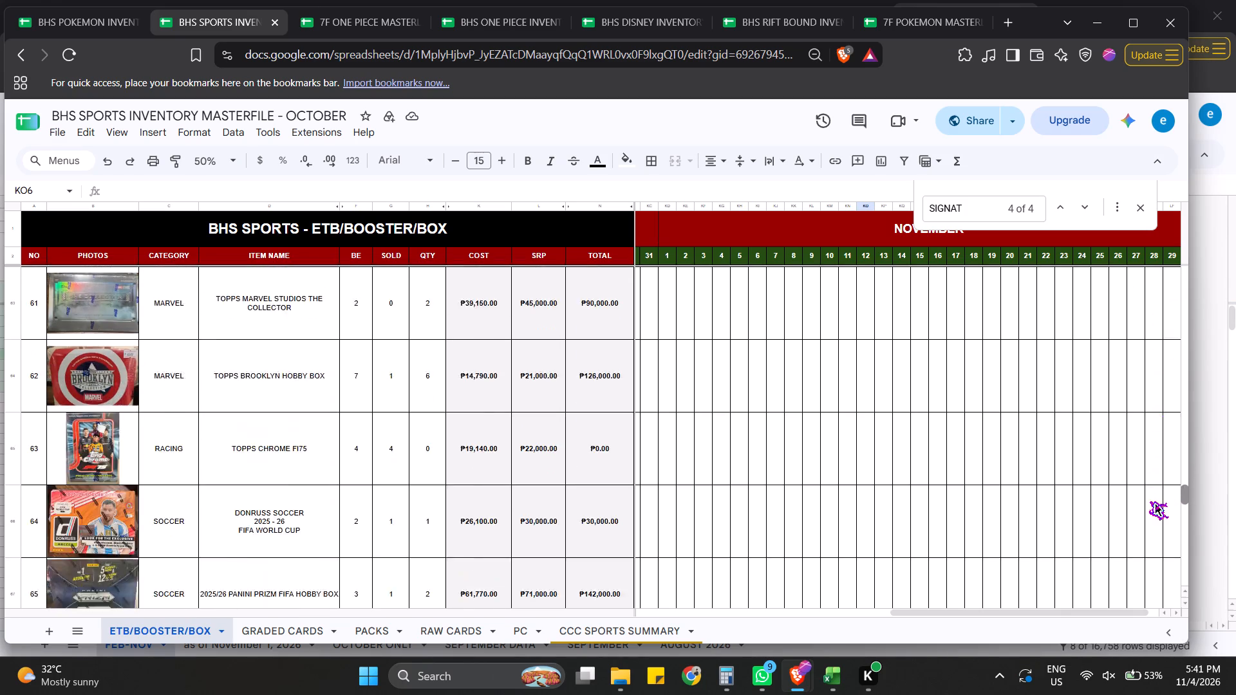
drag(1149, 501, 1132, 567)
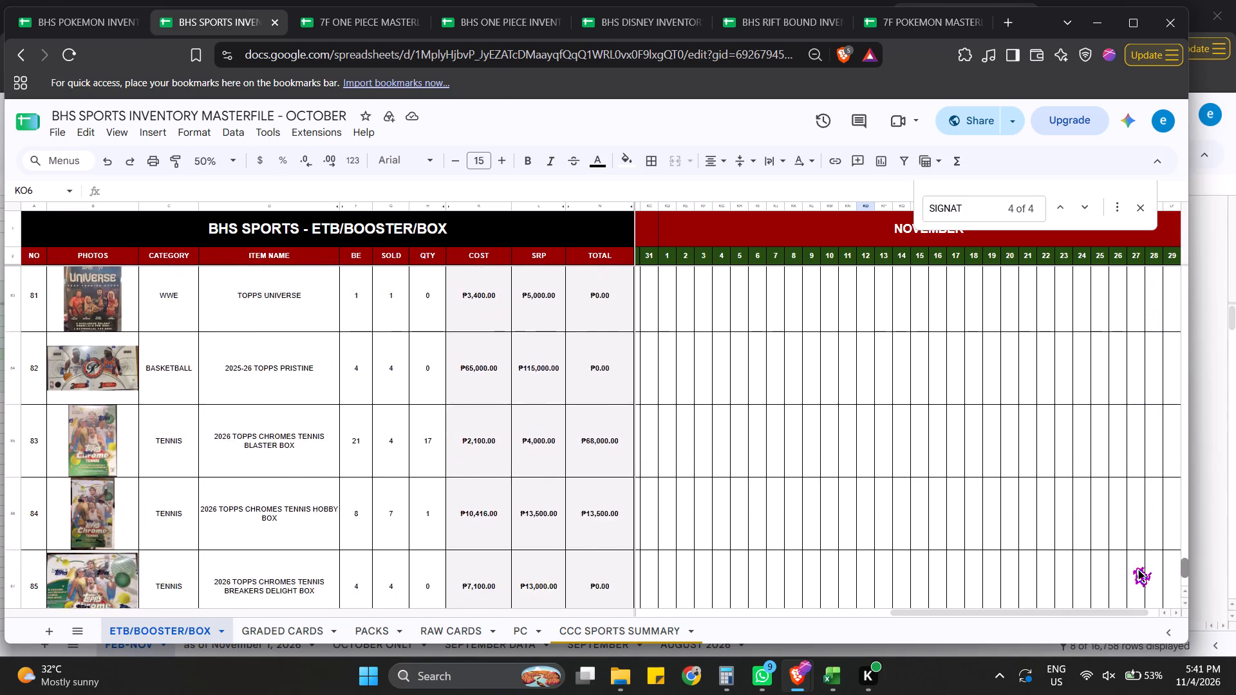
drag(1132, 567, 1109, 281)
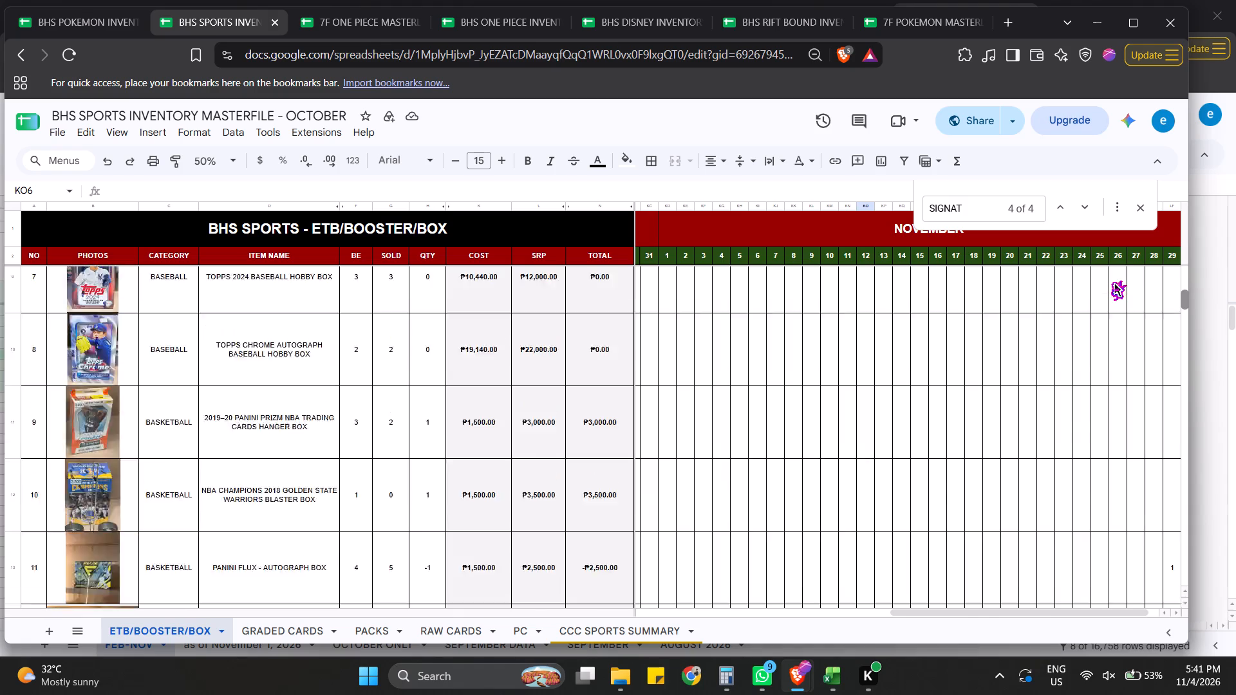
drag(1109, 281, 1105, 261)
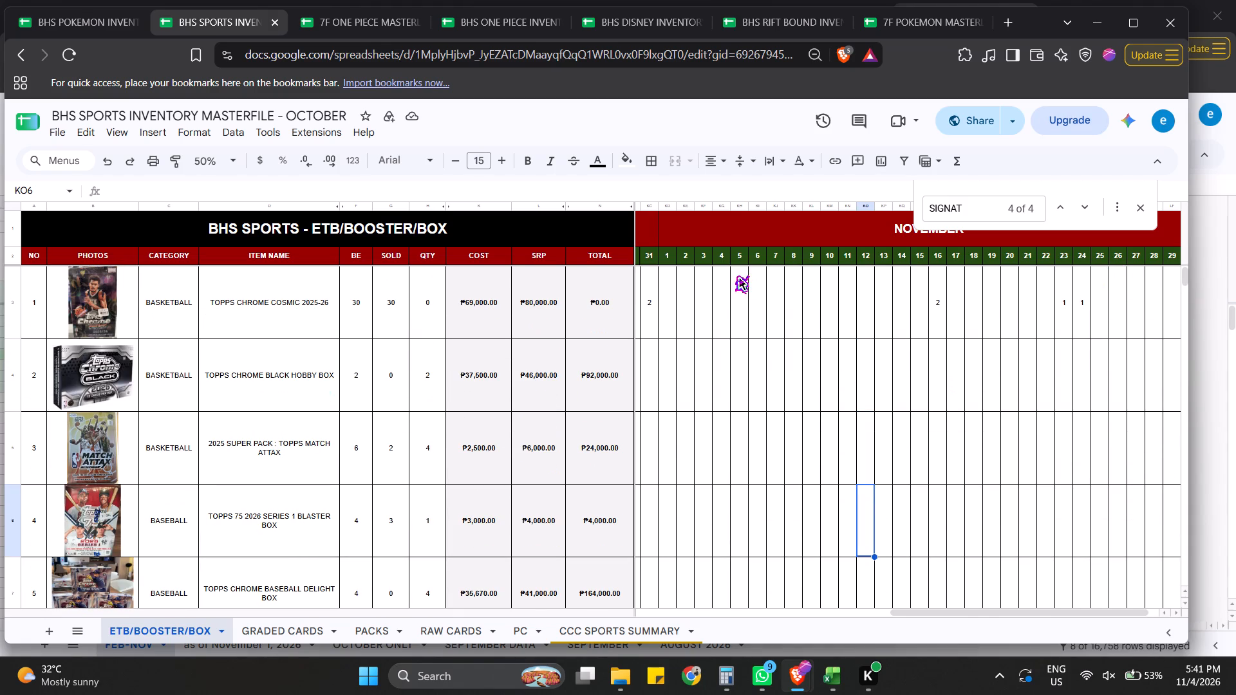
Clear all sales entries under November 5 to 30 for every item in the ETB/BOOSTER/BOX list (KH3:LG88).
drag(741, 272, 1113, 694)
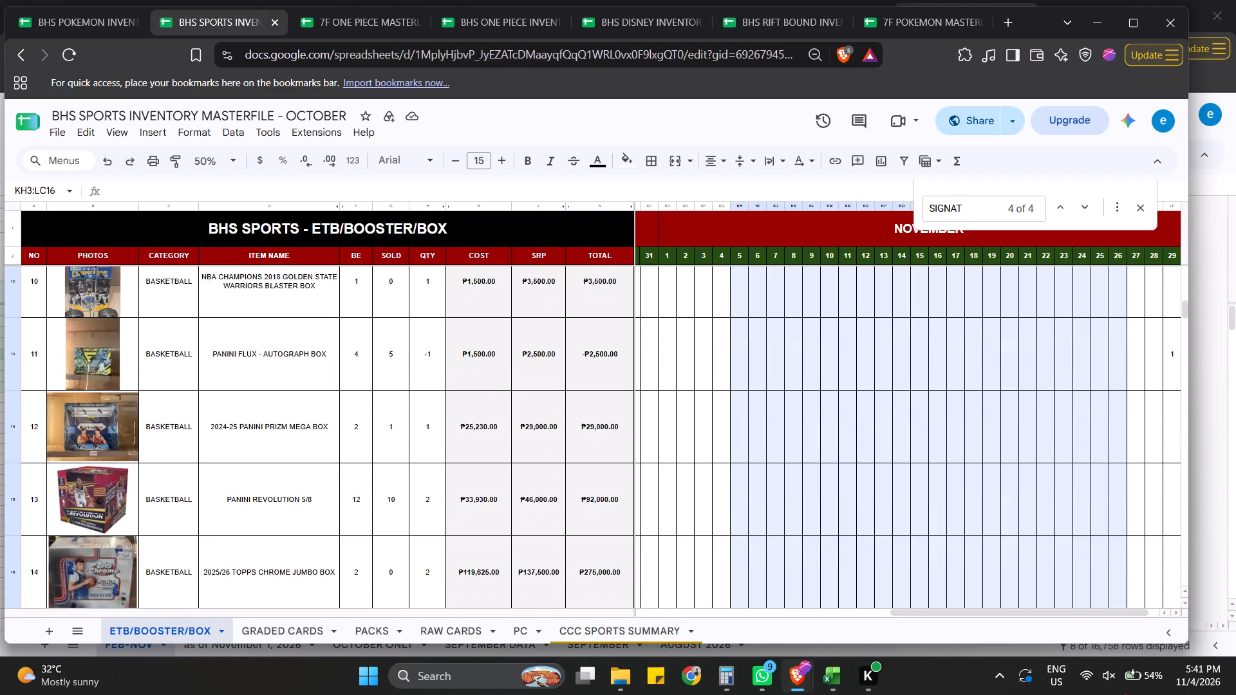
drag(1113, 694, 1235, 525)
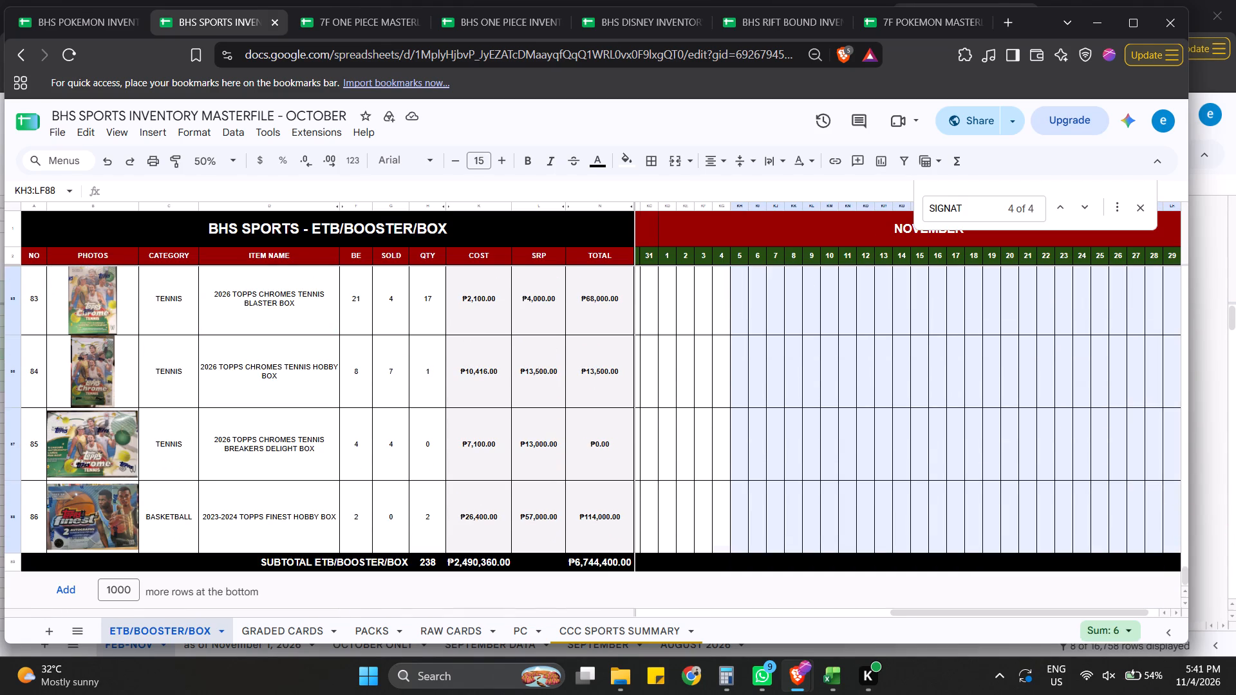
drag(1235, 525, 1170, 537)
key(Delete)
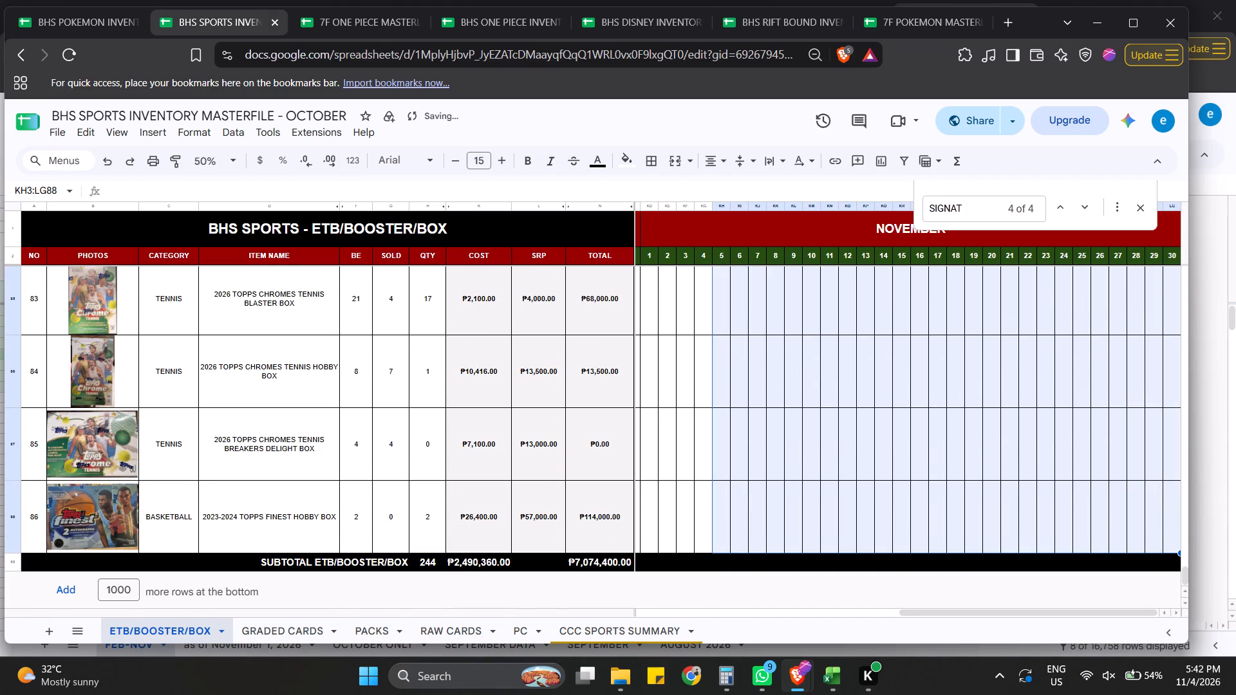
click(939, 474)
key(ctrl+Up)
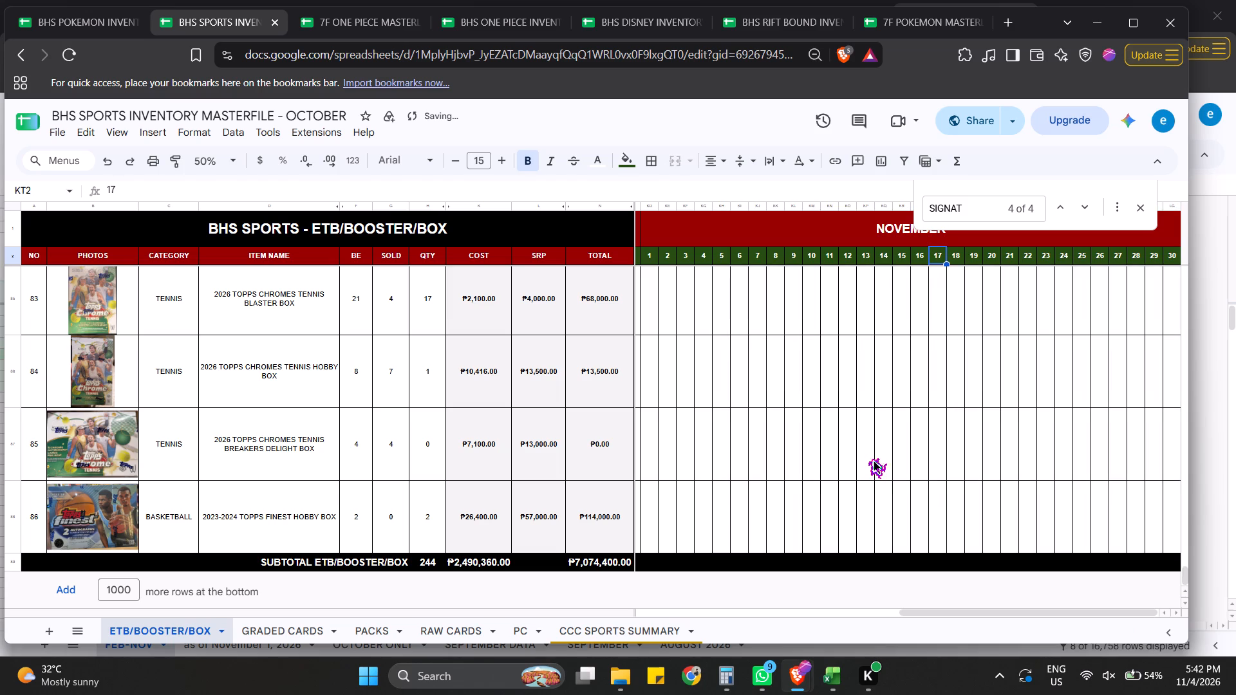
key(Down)
click(699, 306)
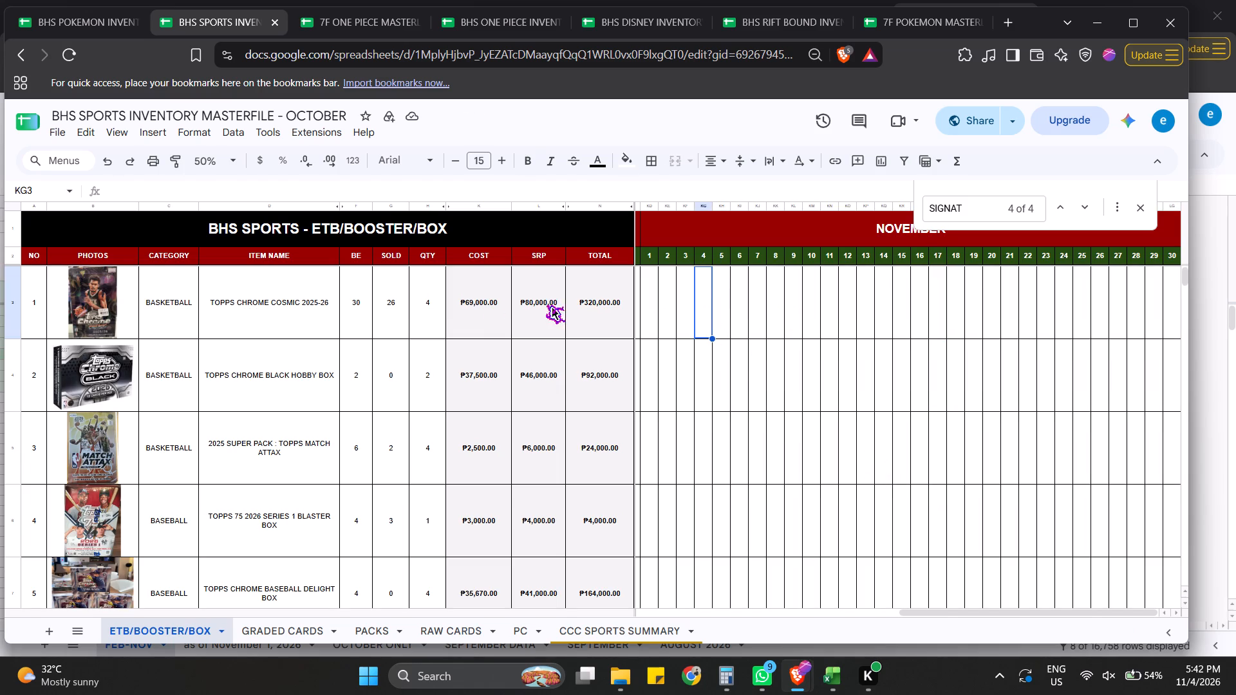
Remove the second-to-last addend, +2, from the BE formula of TOPPS CHROME COSMIC 2025-26.
click(395, 309)
click(344, 306)
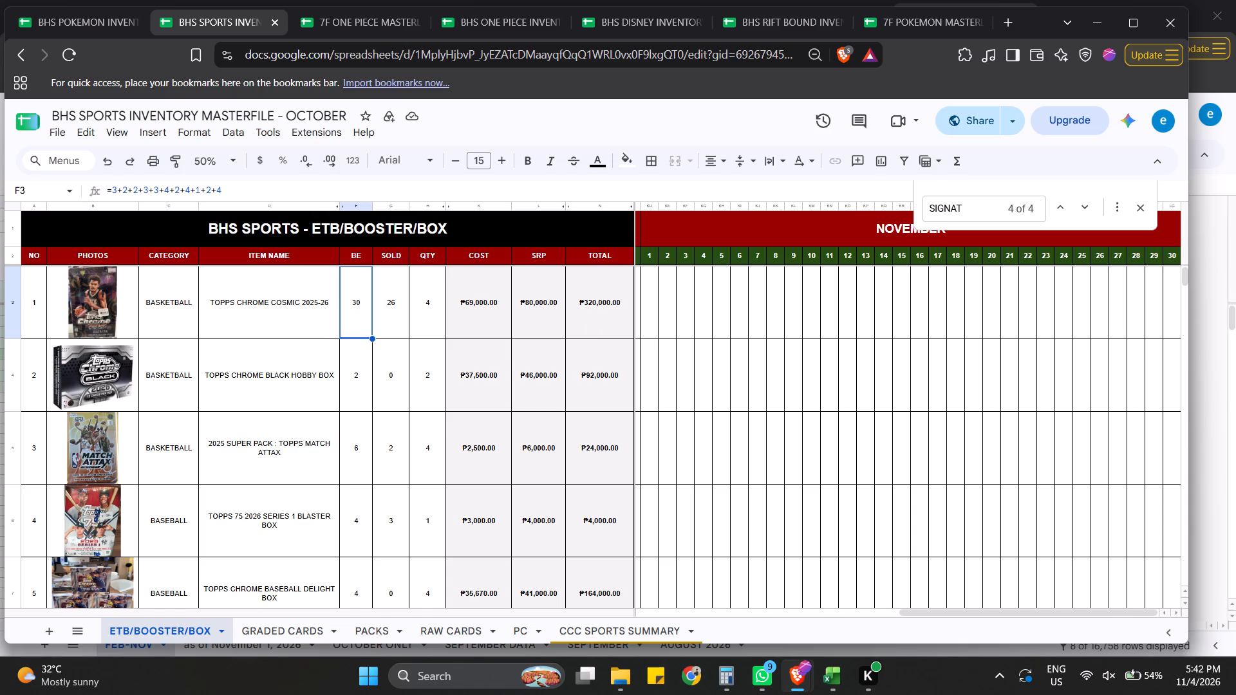
click(744, 330)
drag(964, 613, 875, 624)
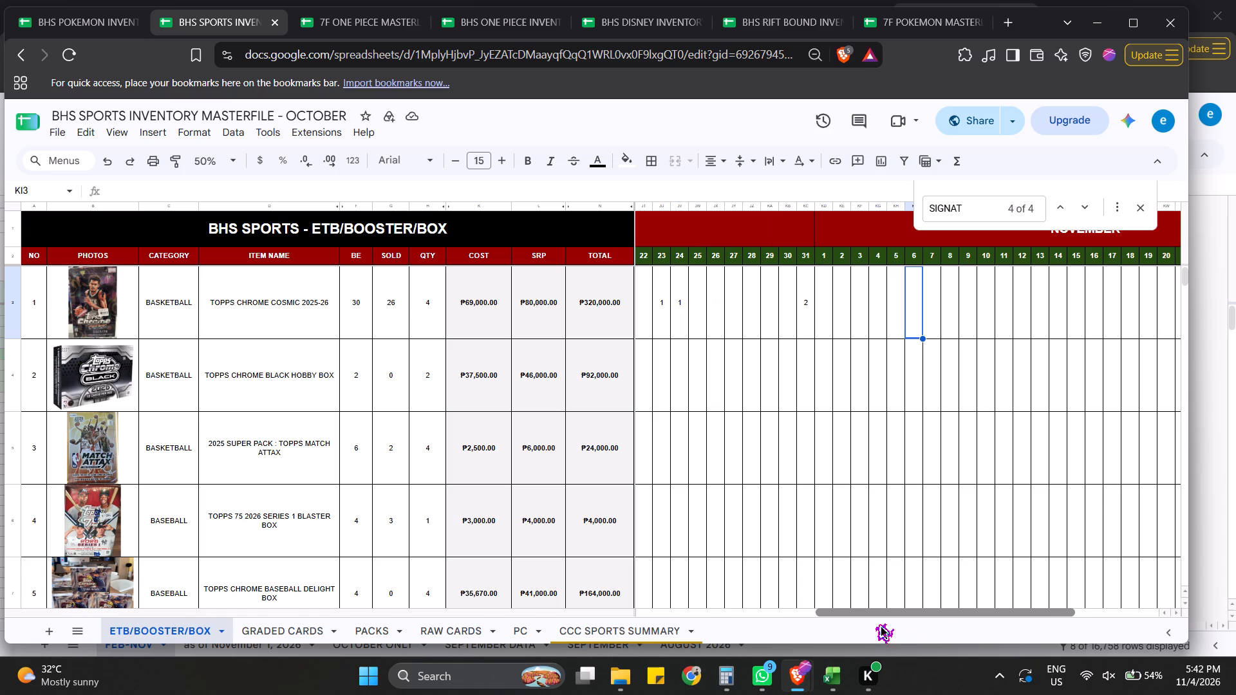
drag(875, 624, 883, 622)
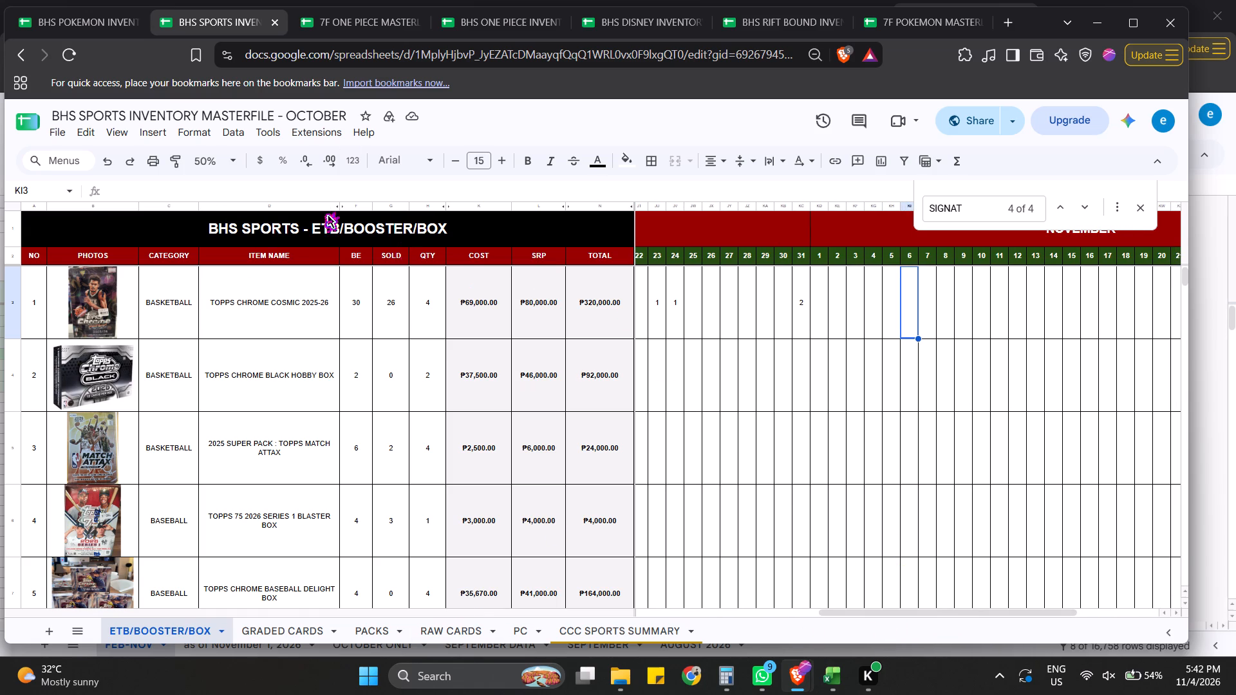
click(410, 310)
click(397, 307)
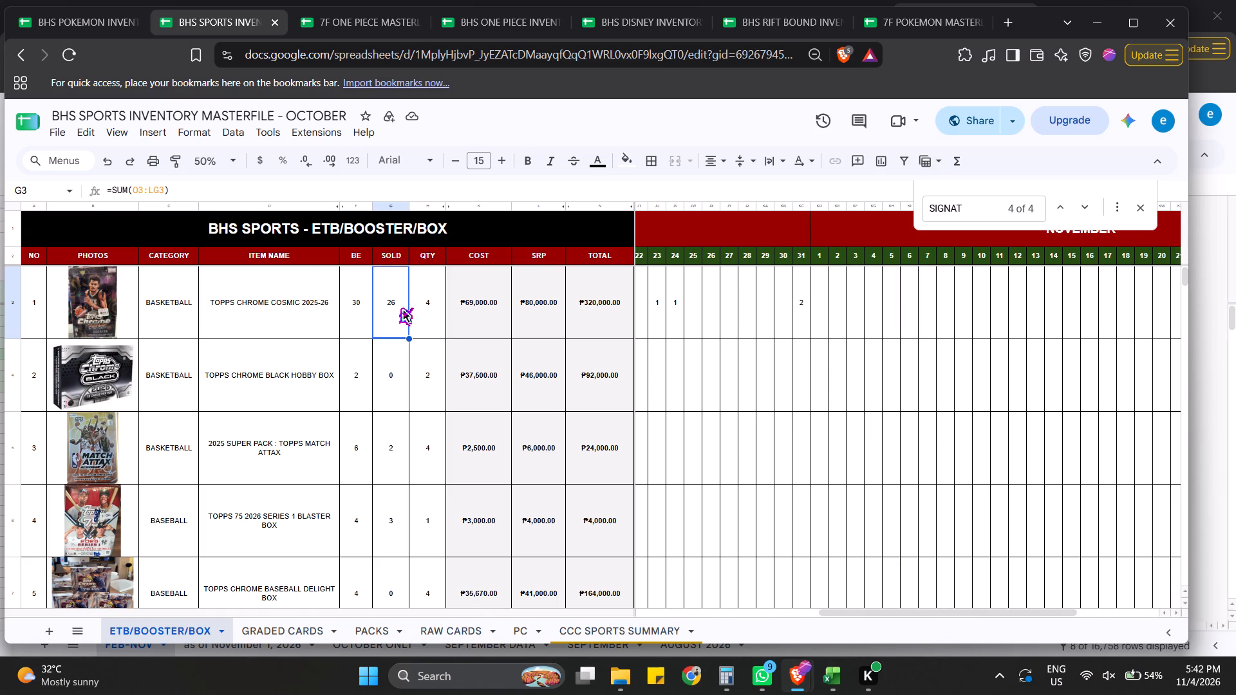
click(355, 304)
click(211, 187)
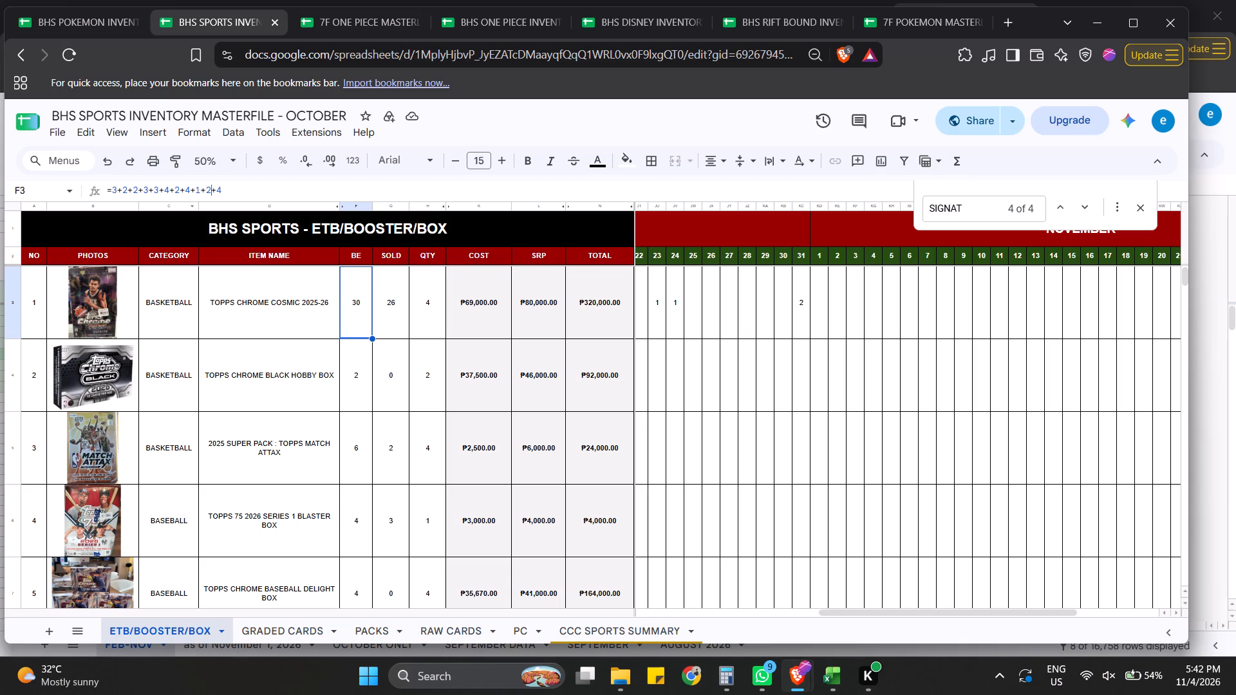
key(BackSpace)
key(BackSpace)
key(Return)
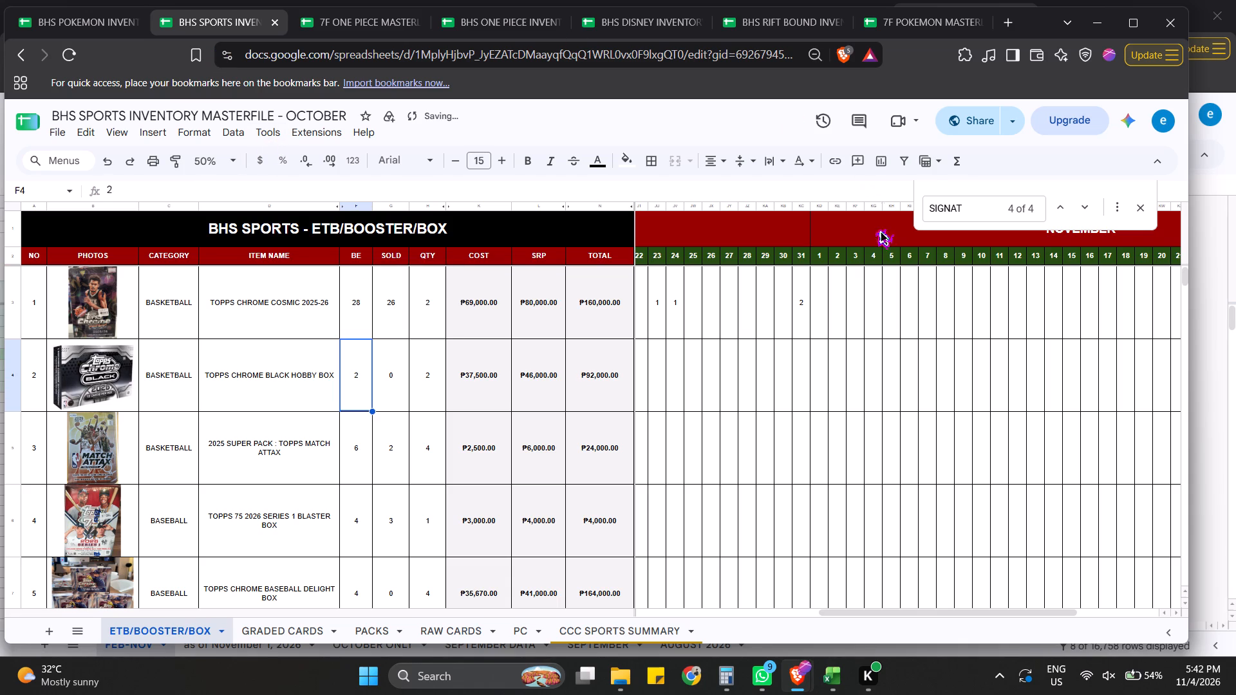
Search the ETB/BOOSTER/BOX list for SIGNA and step through the matching Topps Signature items to check their sales cells.
click(1136, 208)
scroll(811, 409, up, 14)
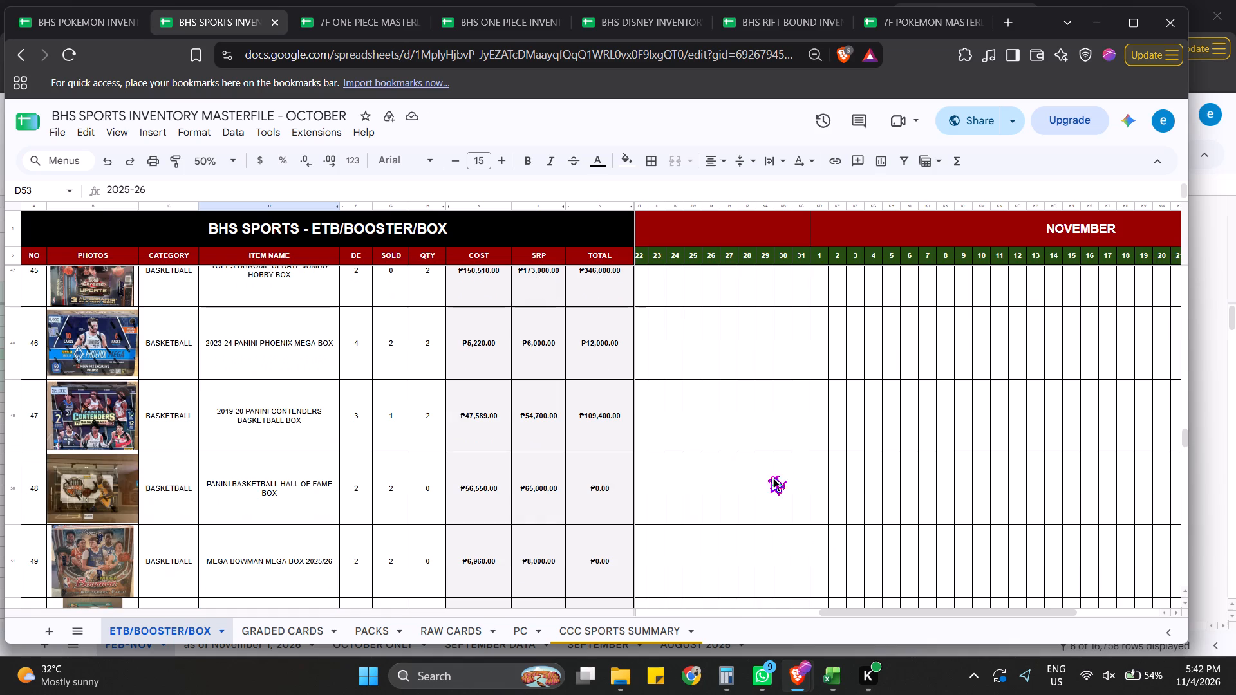
scroll(785, 516, up, 7)
scroll(795, 450, up, 4)
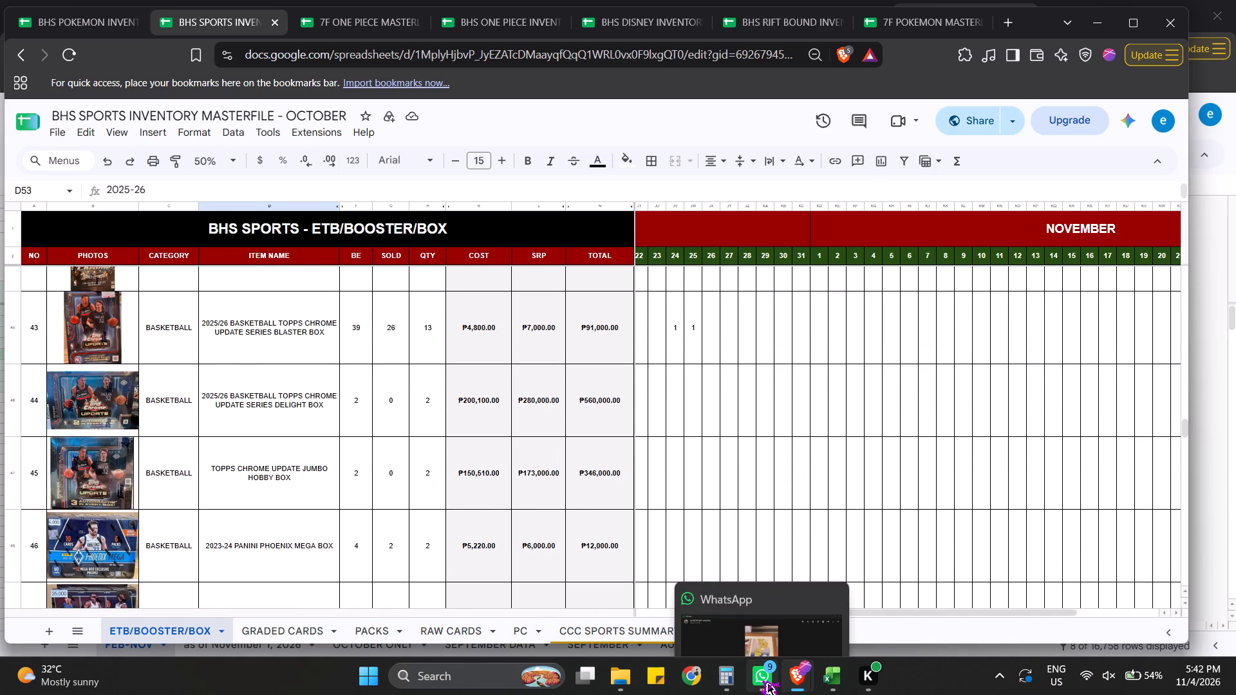
click(767, 373)
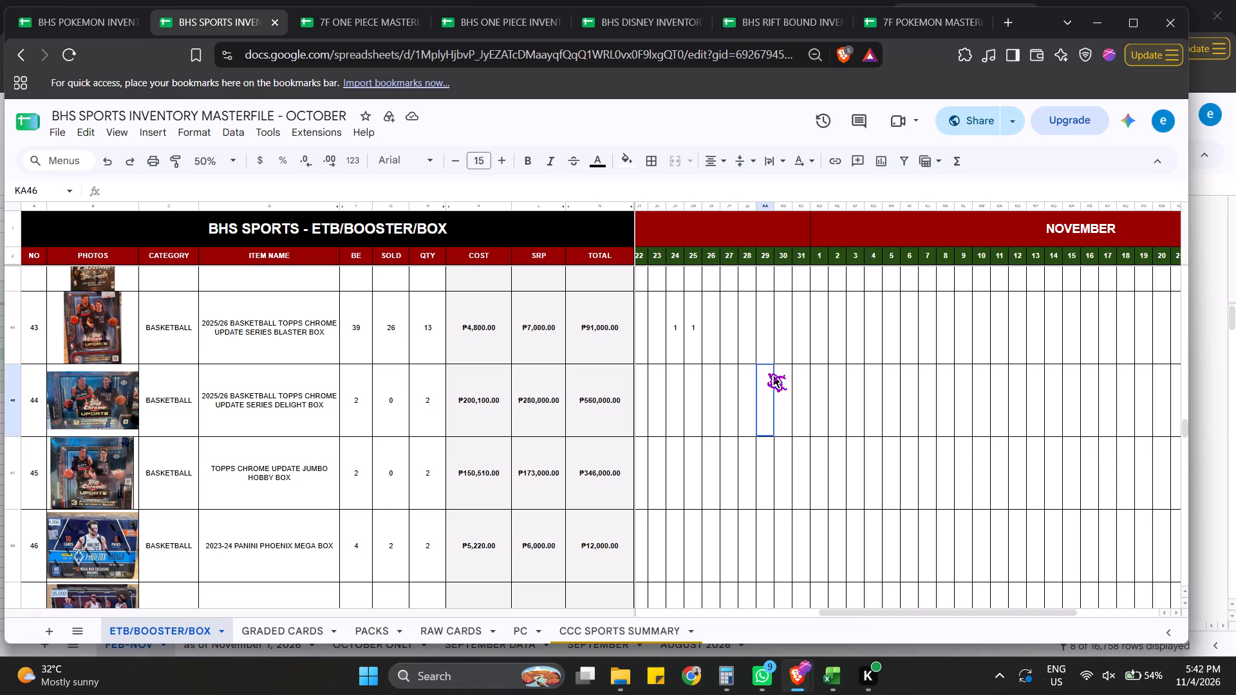
key(alt+Tab)
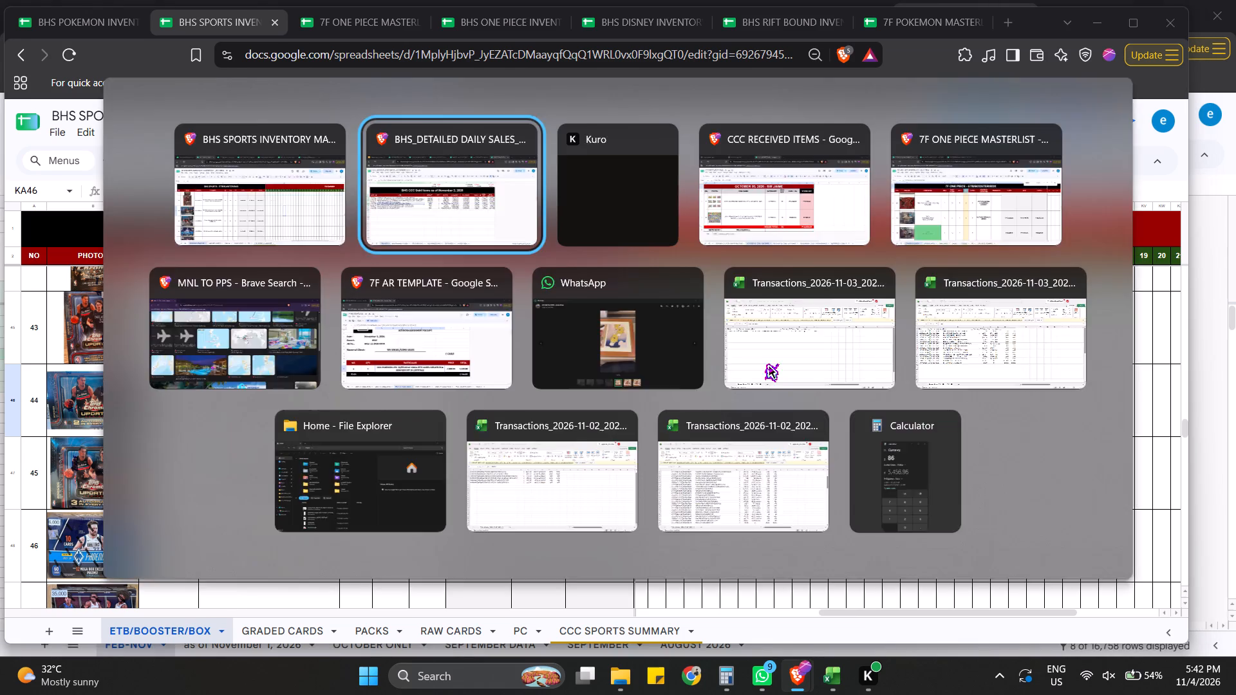
key(alt+Tab)
key(ctrl+f)
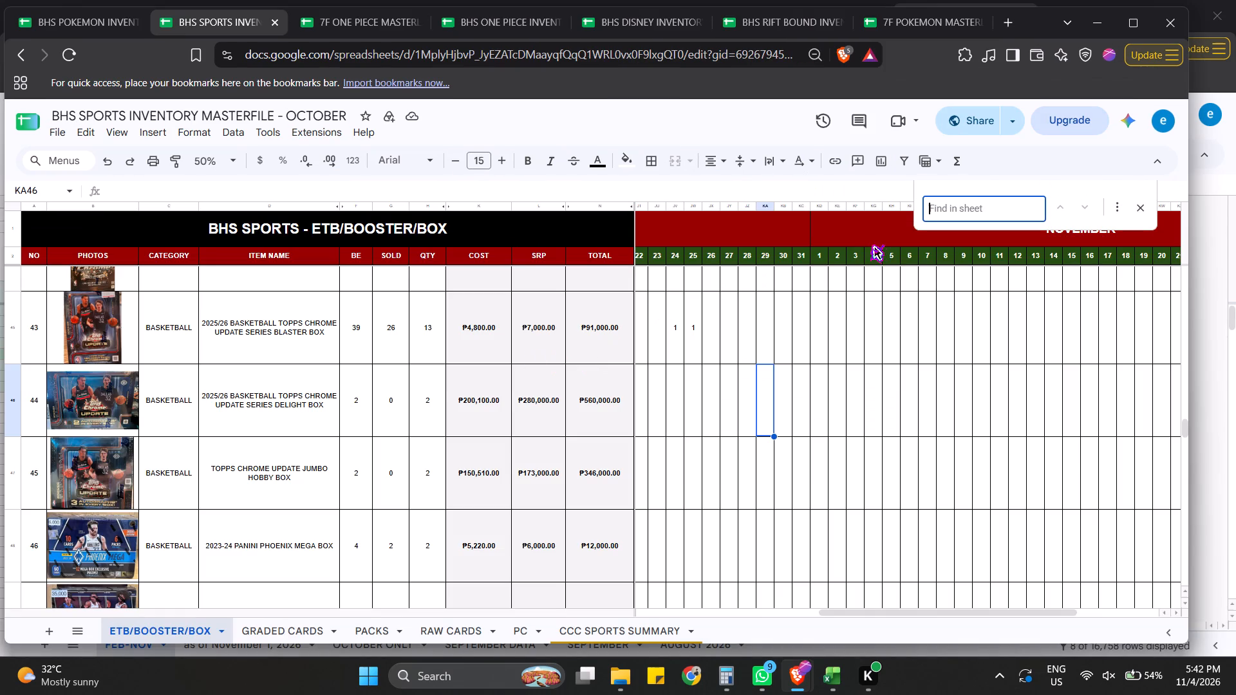
text(SIGNA)
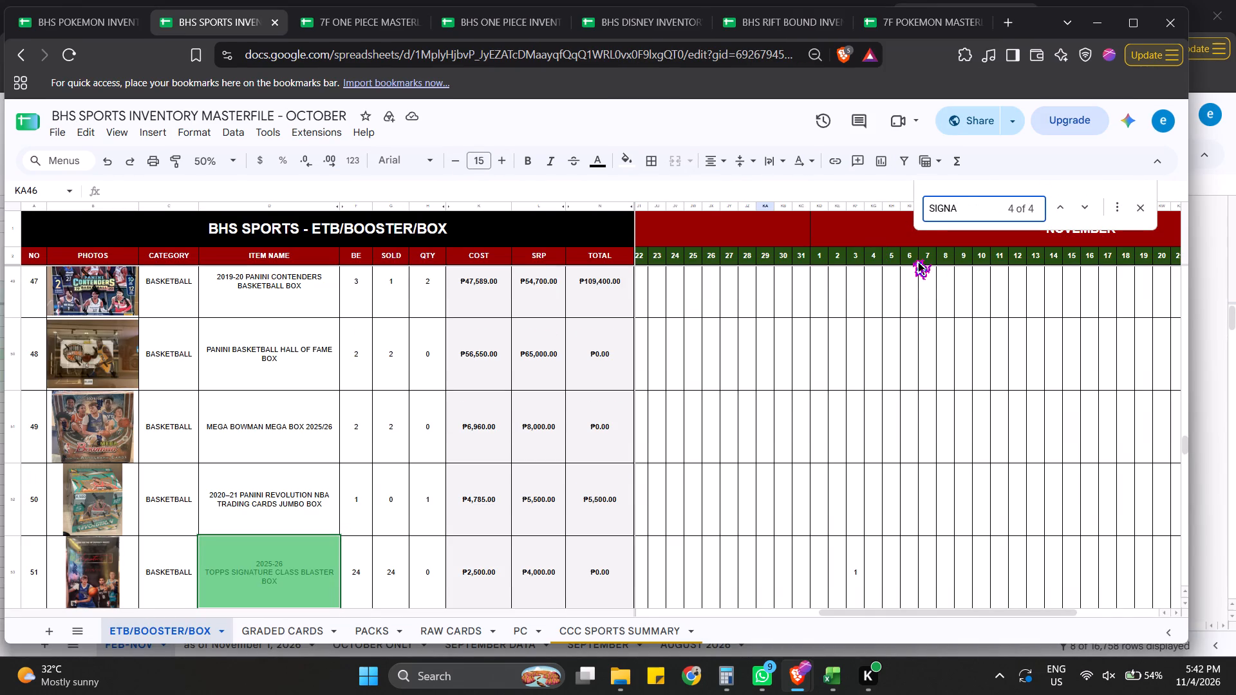
click(1077, 210)
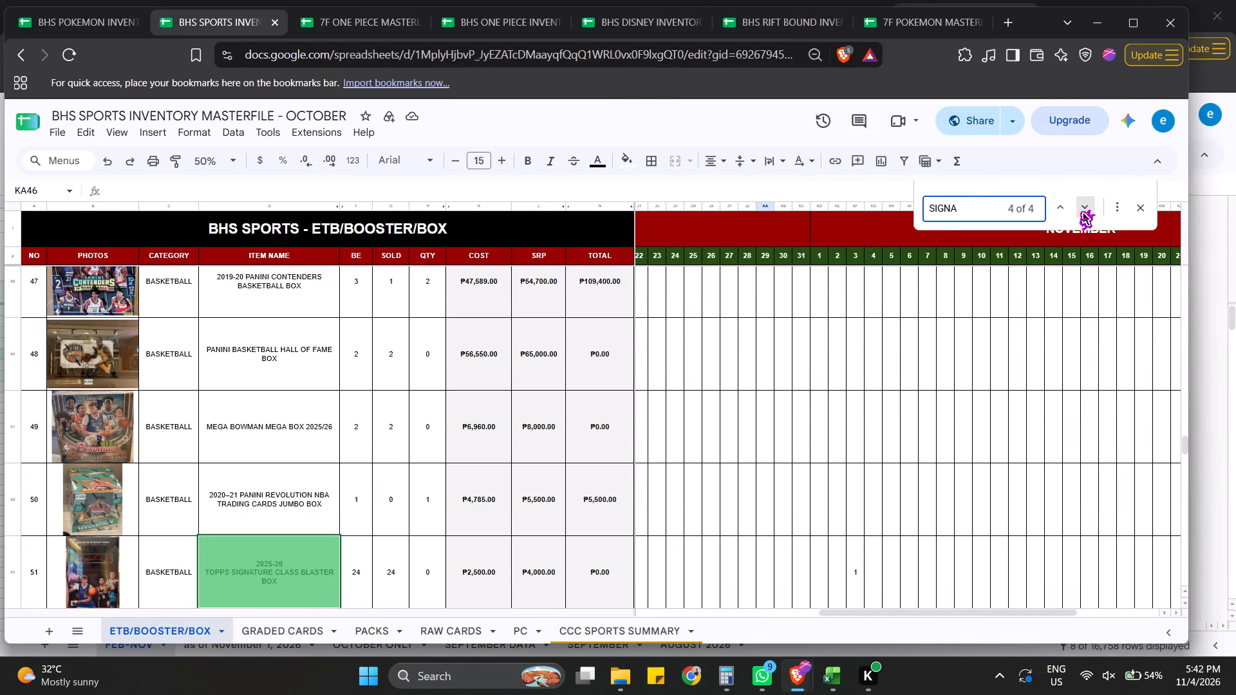
click(1076, 210)
click(1076, 210)
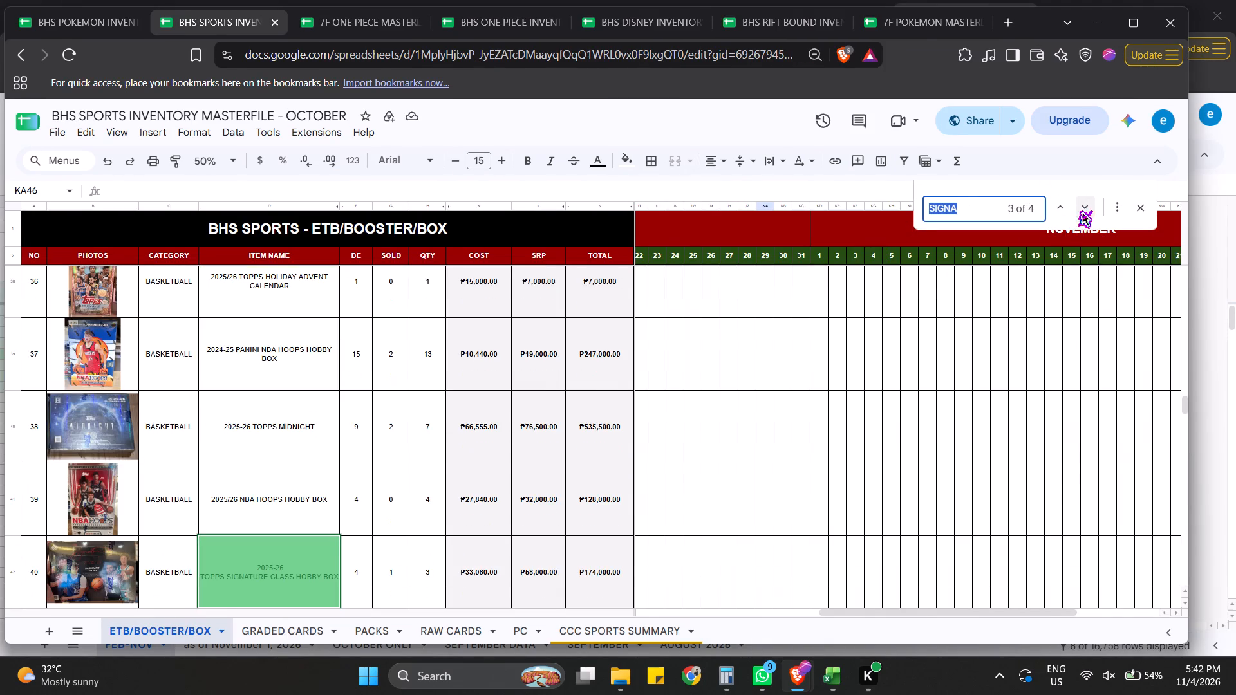
Find the sold Panini Revolution blaster box by searching for REVOLU, and record 2 under November 3 for PANINI REVOLUTION BLASTER BOX 24/4/6.
key(alt+Tab)
click(228, 364)
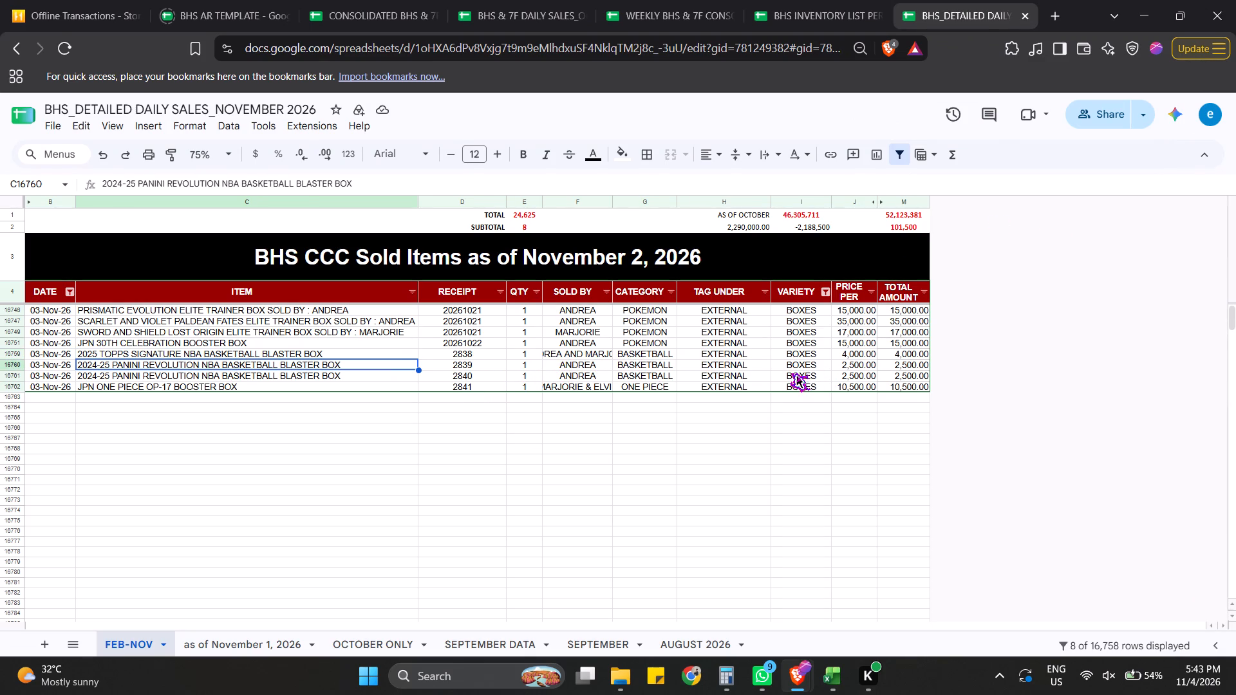
key(alt+Tab)
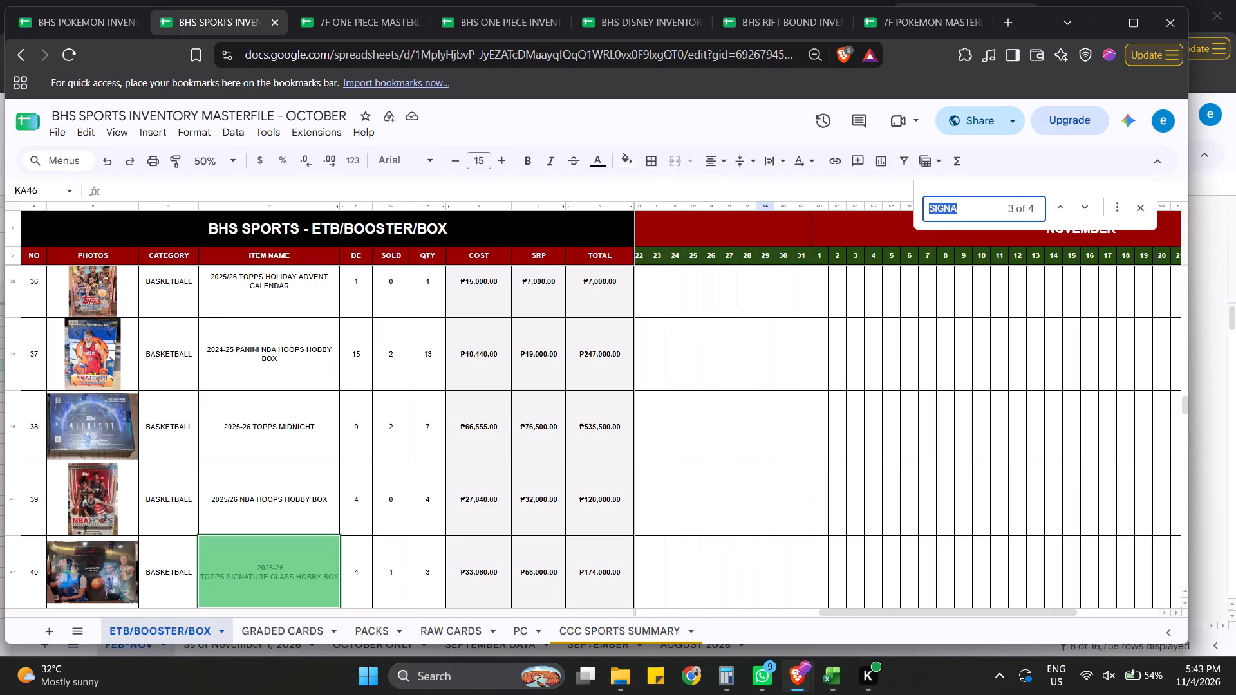
text(REVOLU)
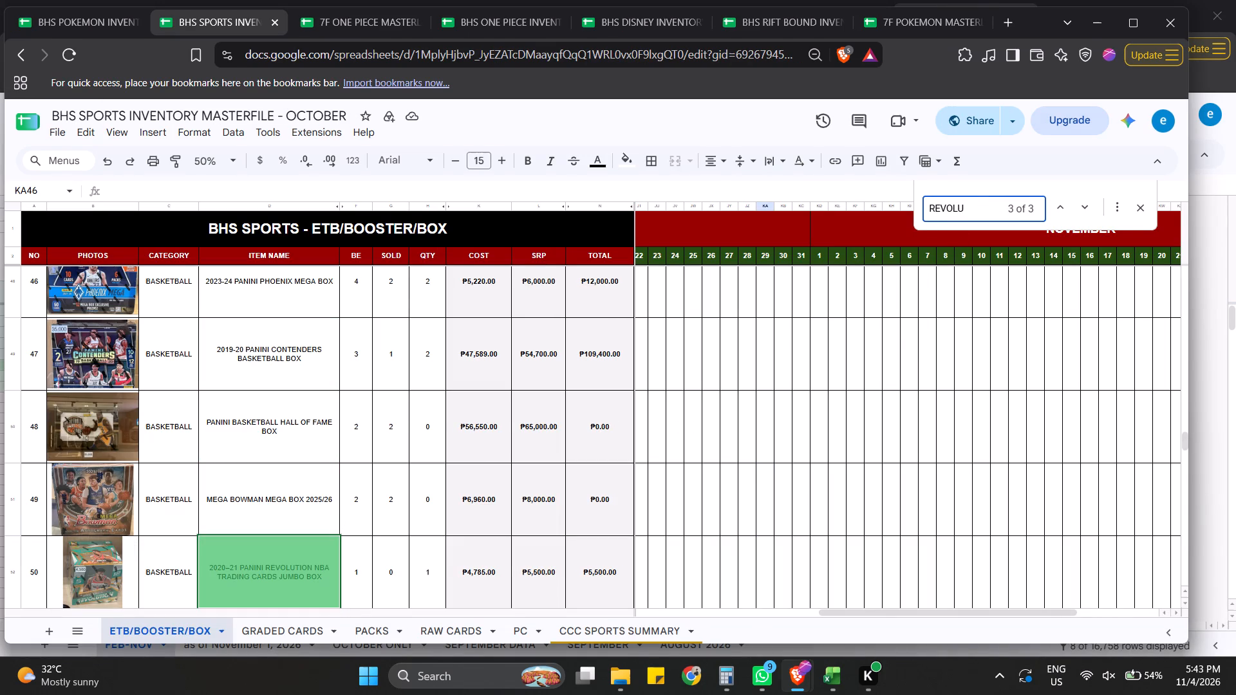
click(1085, 203)
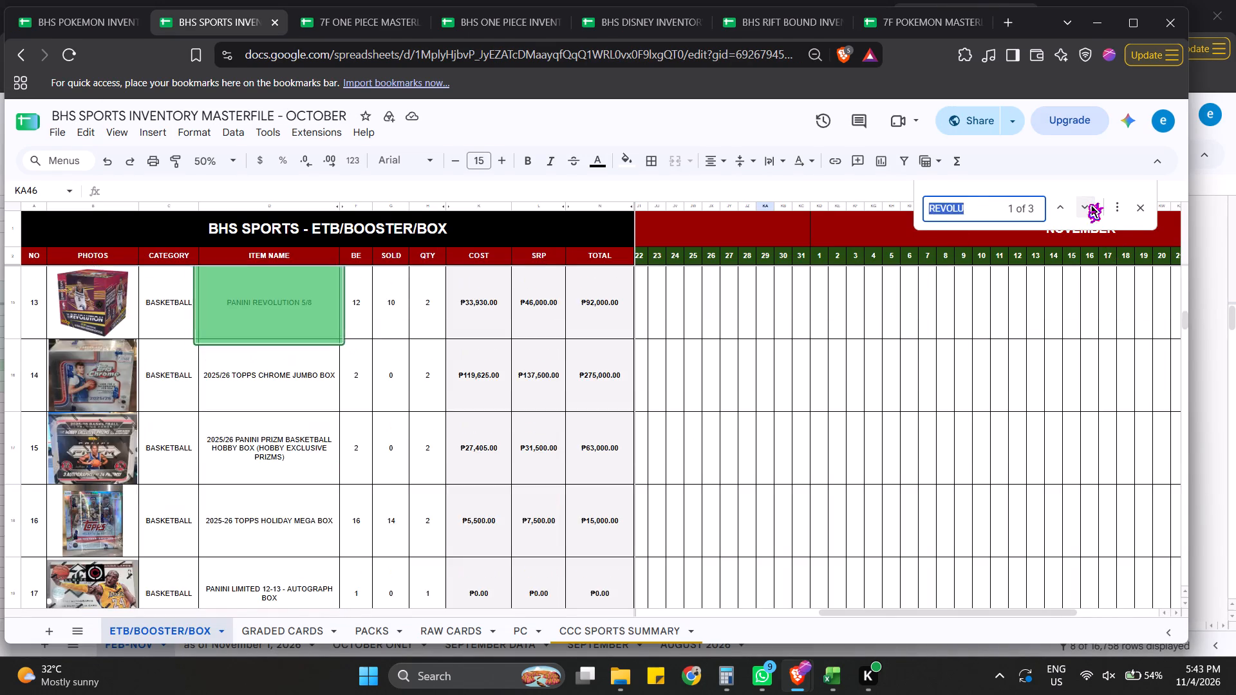
click(1085, 203)
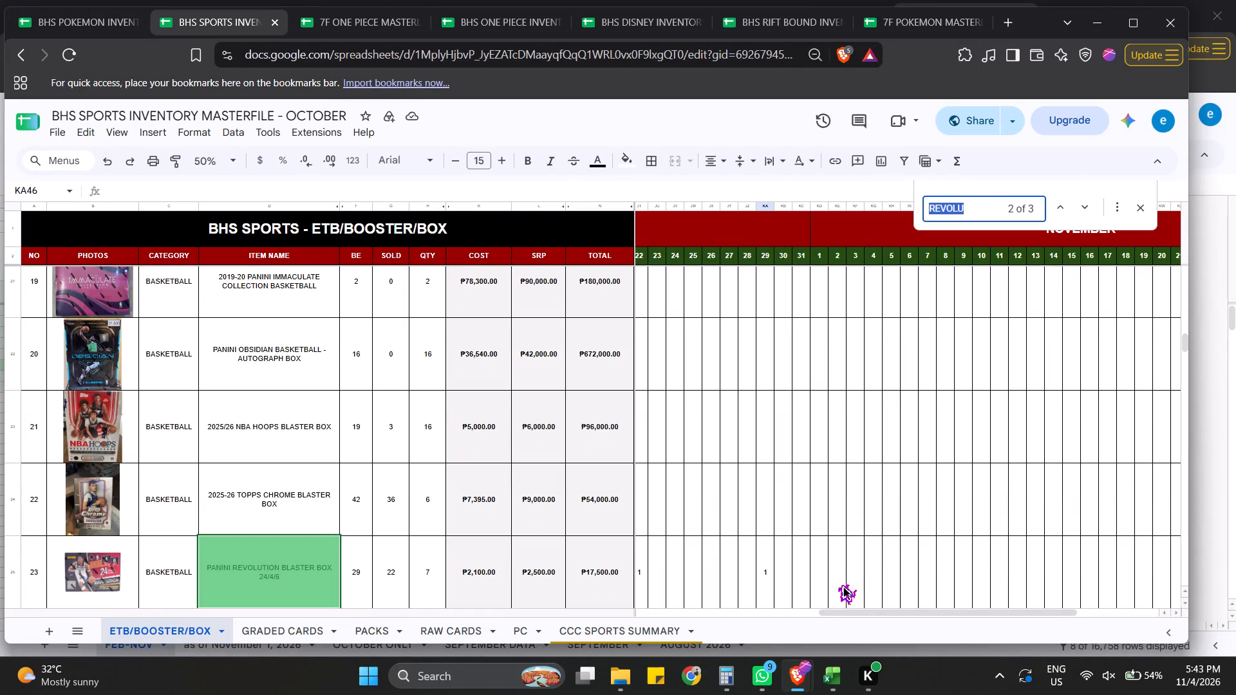
click(853, 579)
key(alt+Tab)
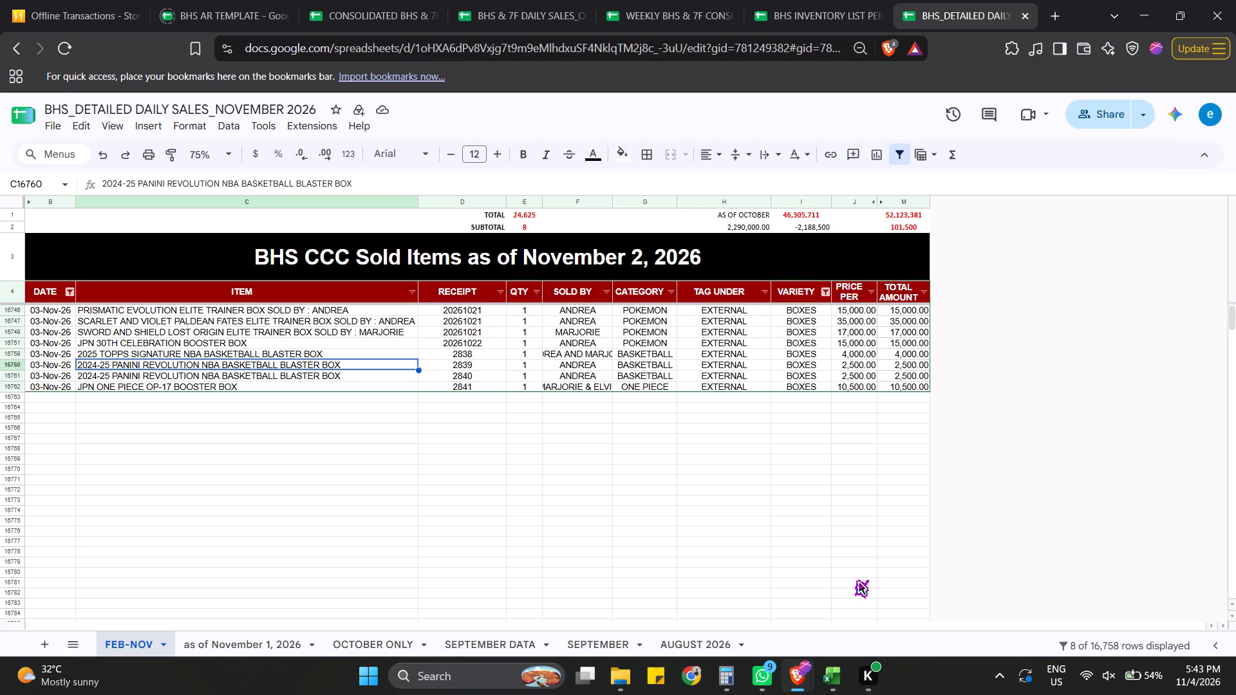
key(alt+Tab)
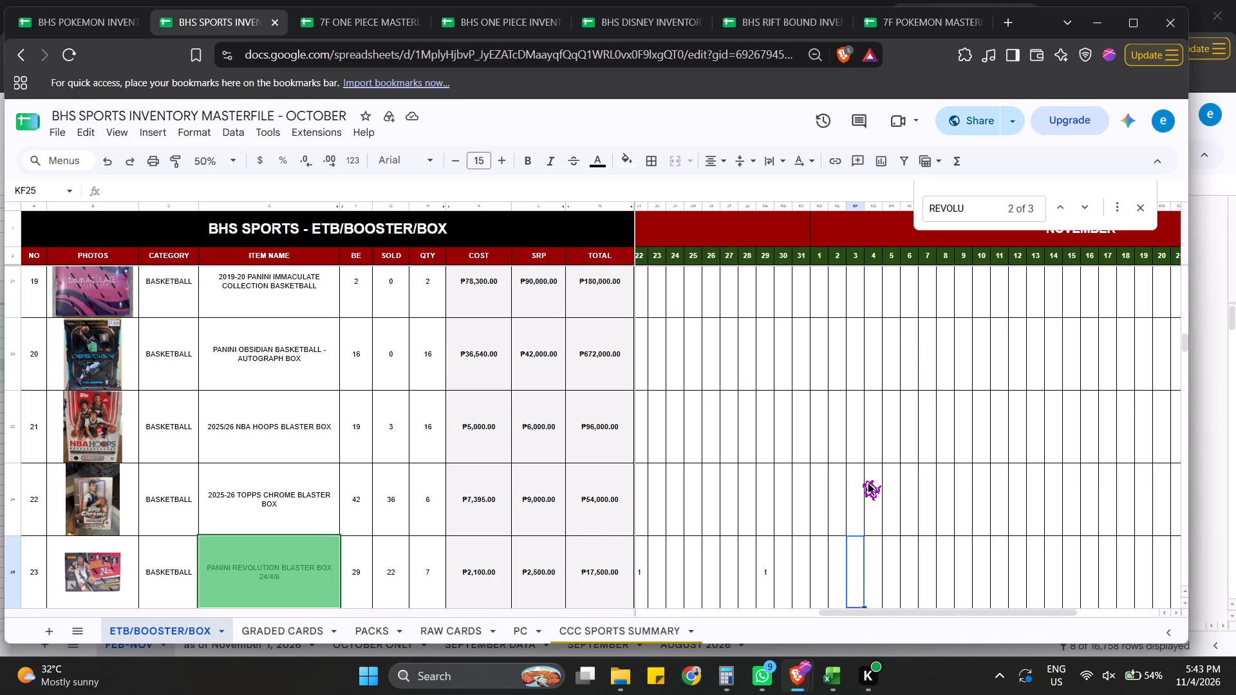
key(2)
click(909, 581)
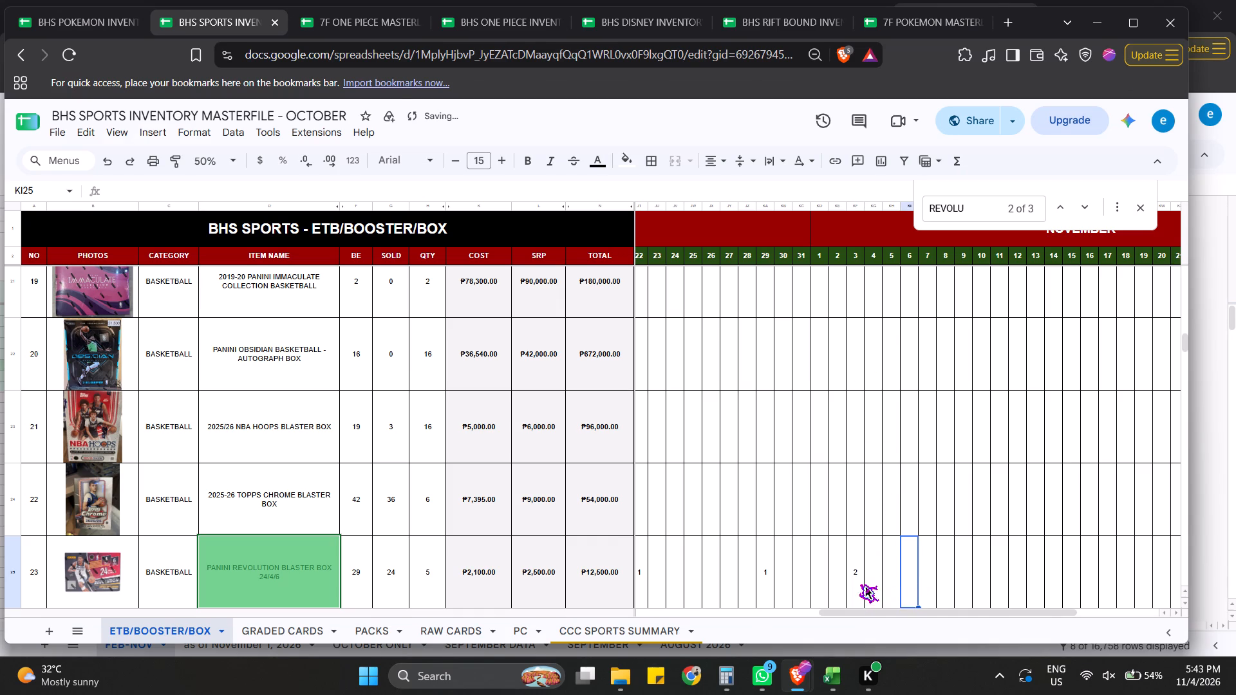
click(854, 579)
Take JPN ONE PIECE OP-17 BOOSTER BOX from the daily sales list and locate OP17 THE WORLD'S STRONGEST WARRIORS in the BHS One Piece inventory masterfile.
key(alt+Tab)
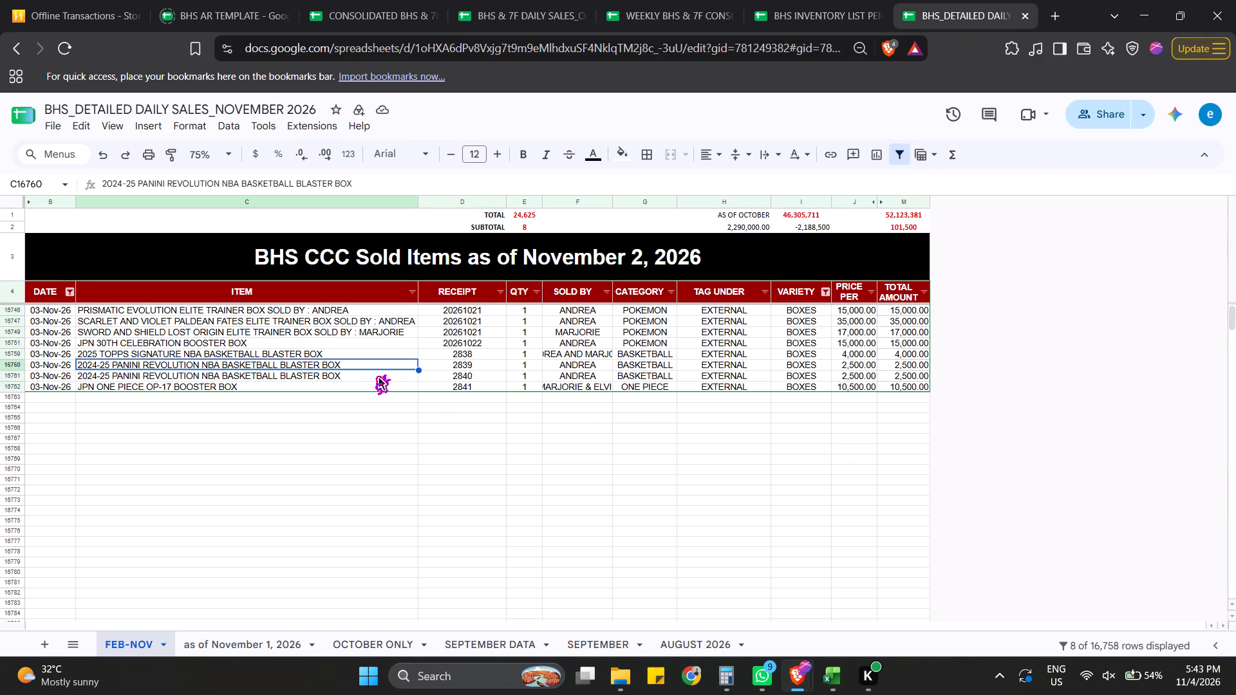
click(348, 376)
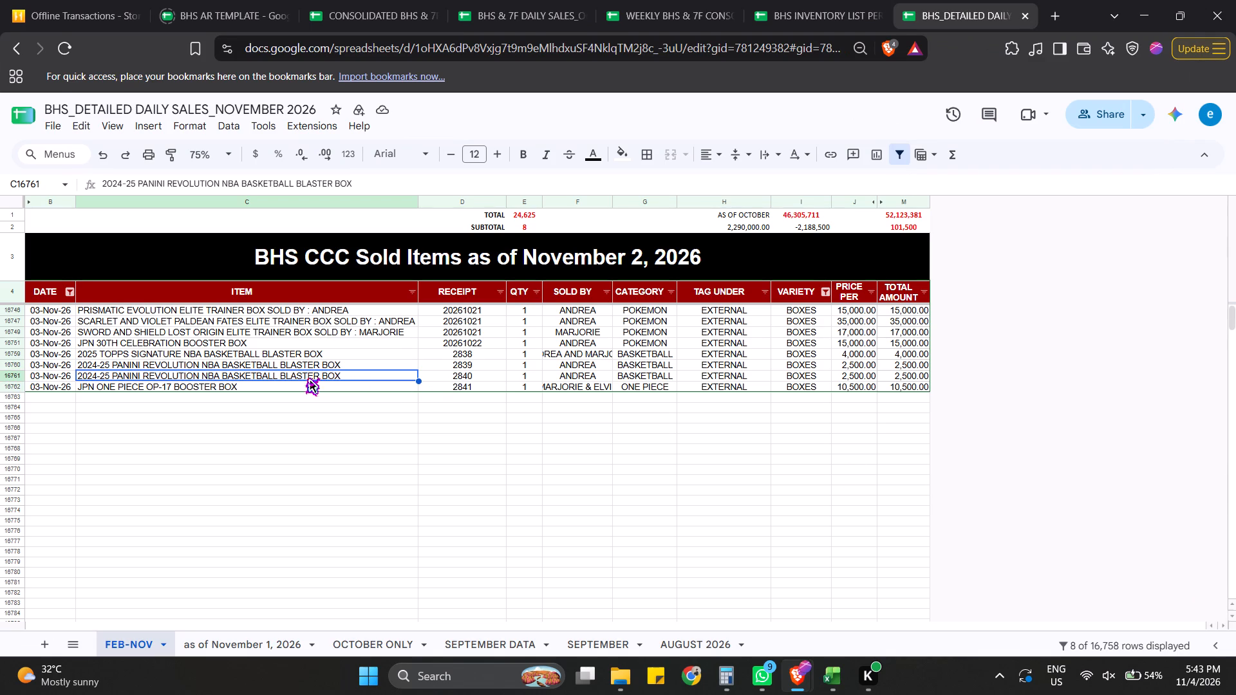
click(209, 392)
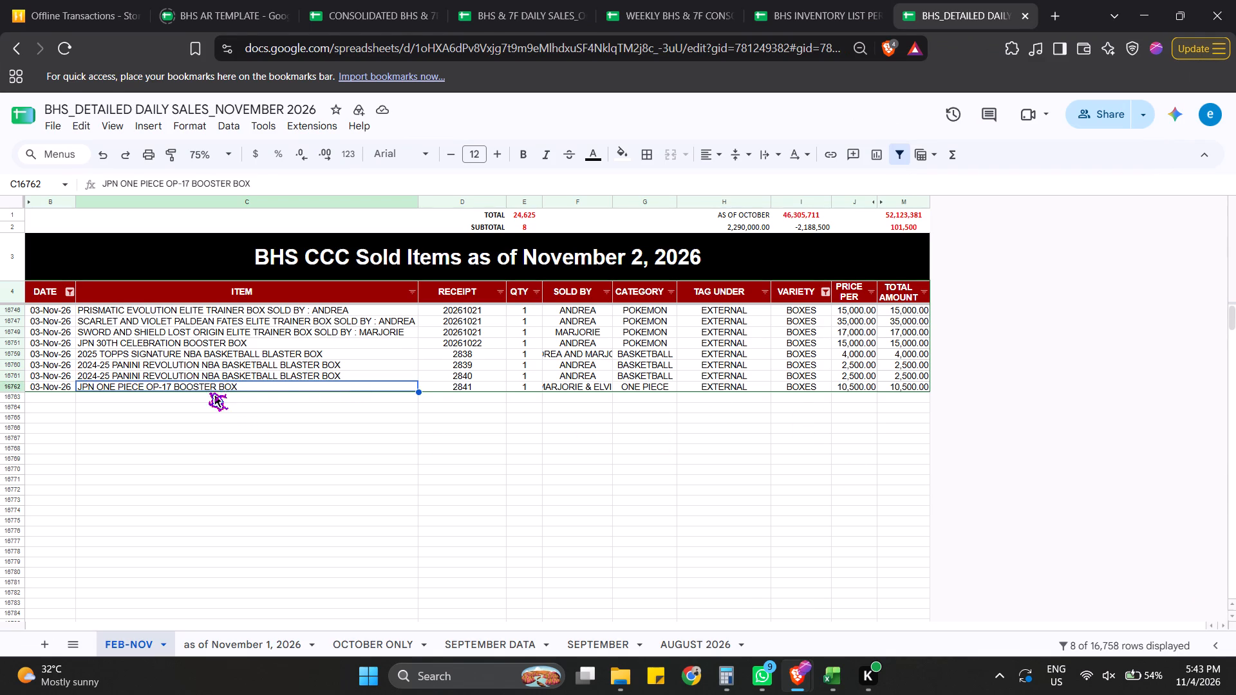
key(alt+Tab)
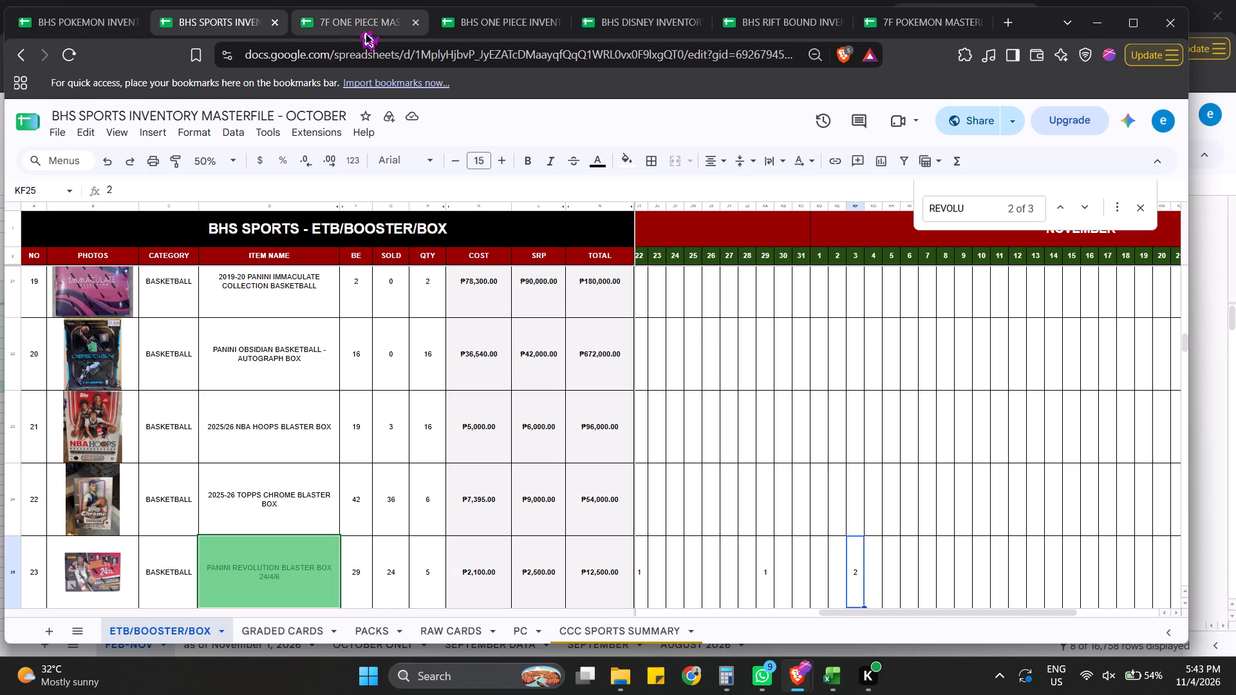
click(480, 20)
click(1136, 207)
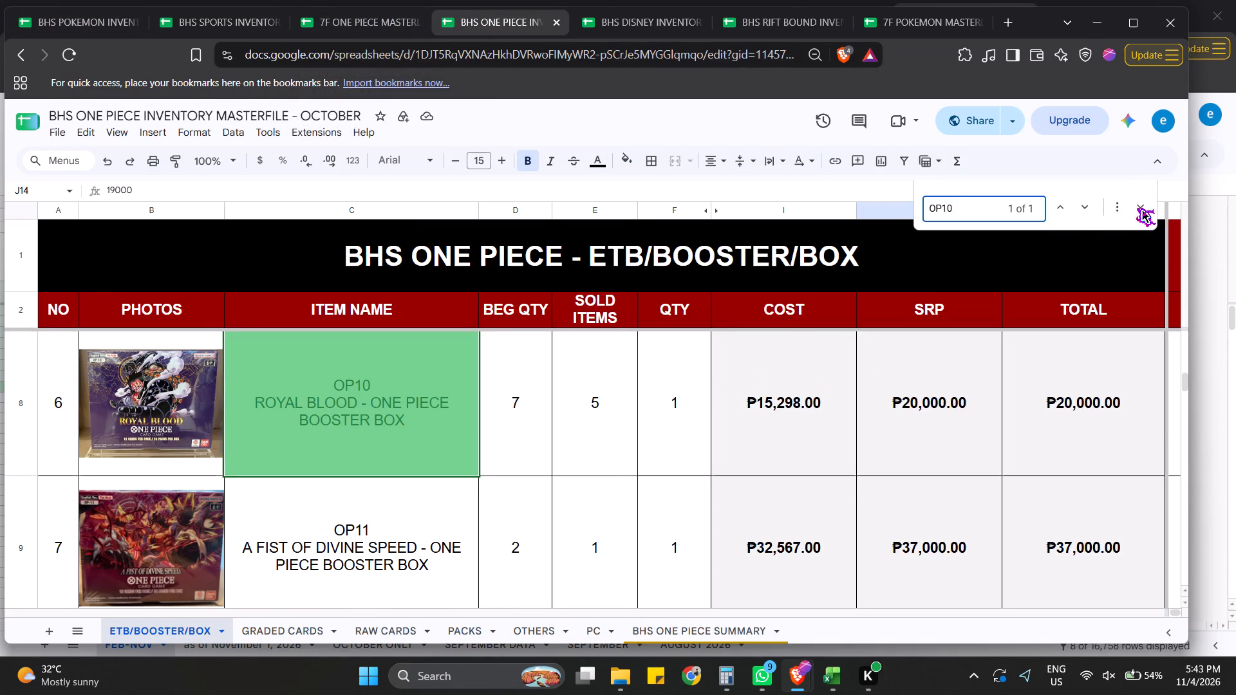
scroll(873, 479, down, 20)
scroll(873, 479, down, 11)
scroll(818, 480, down, 8)
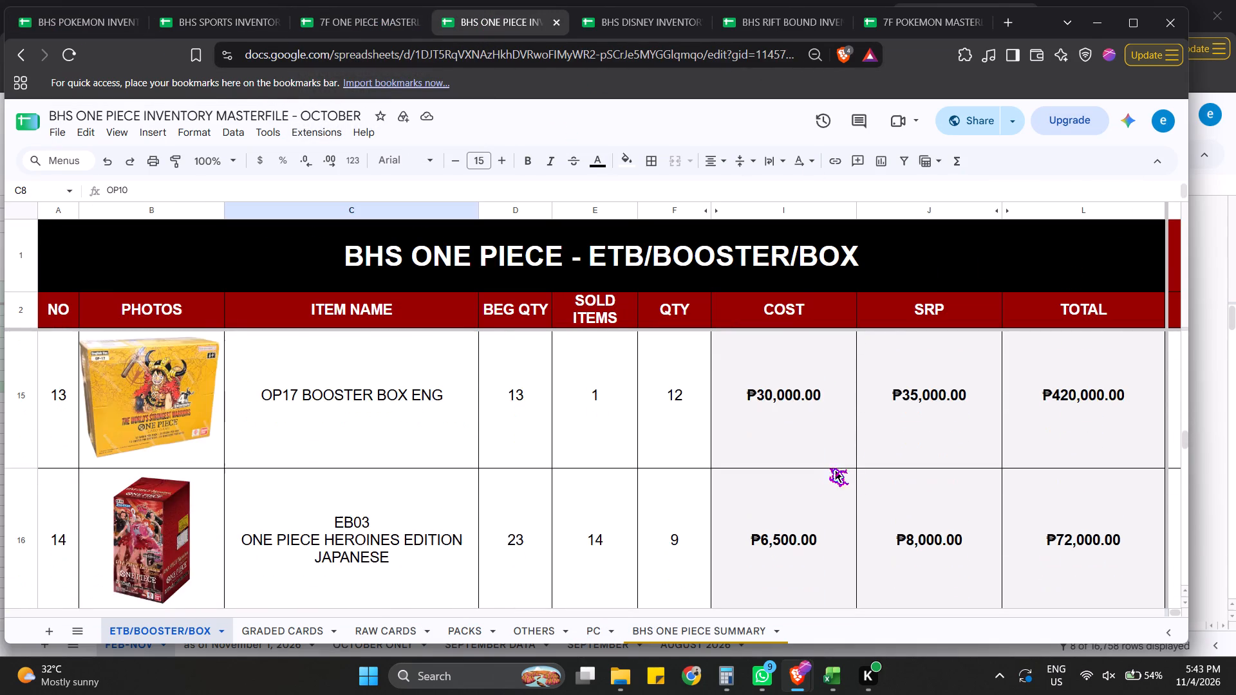
scroll(807, 463, down, 16)
scroll(803, 457, down, 17)
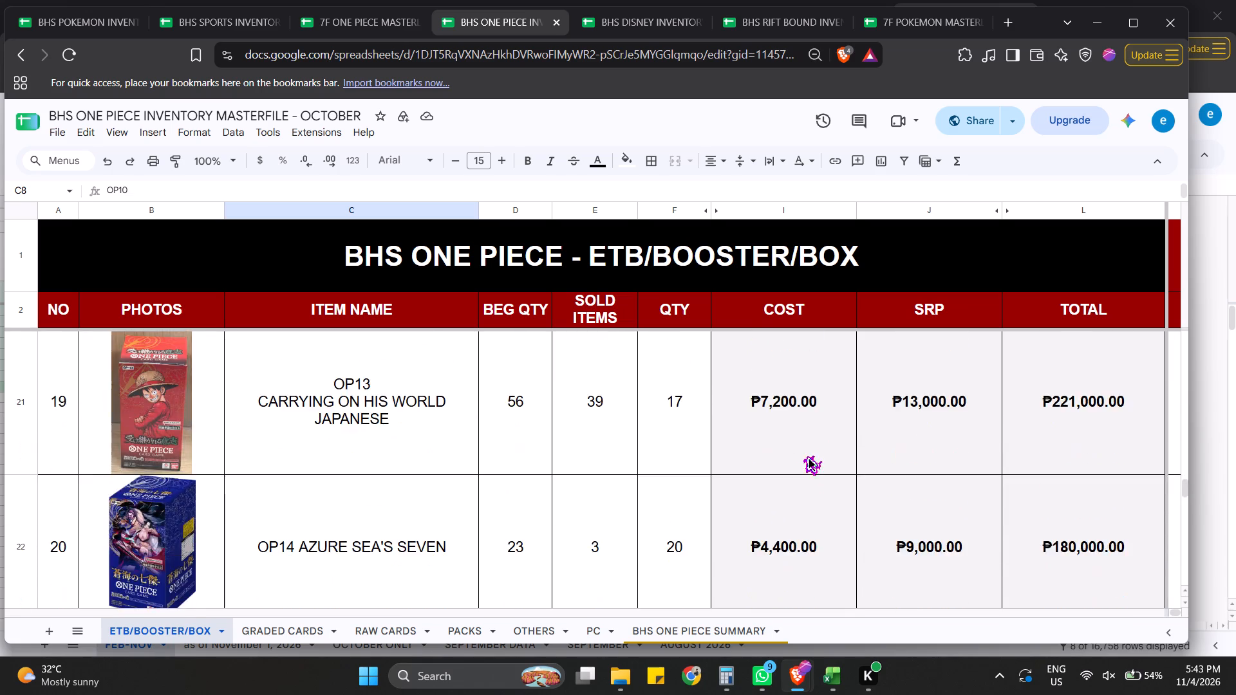
scroll(803, 456, down, 20)
scroll(803, 456, down, 1)
scroll(839, 453, up, 4)
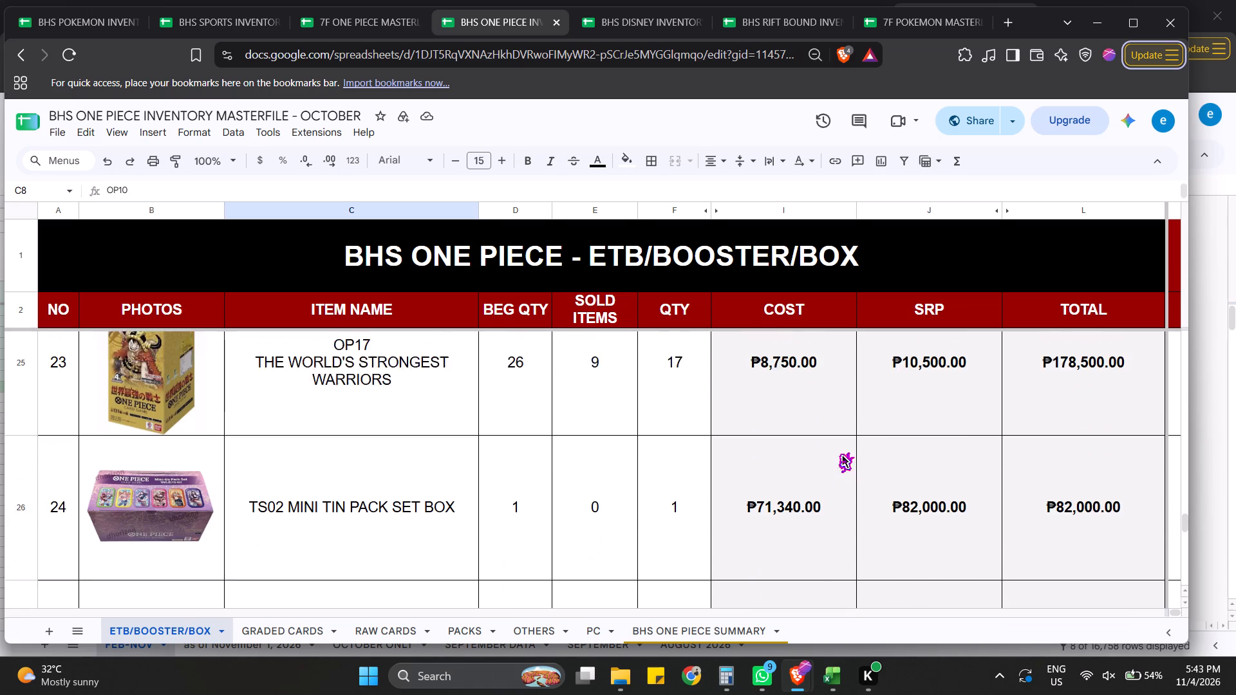
scroll(836, 452, up, 2)
Set the sheet zoom to 75% and follow the OP17 THE WORLD'S STRONGEST WARRIORS row across to its November sales cells.
click(216, 158)
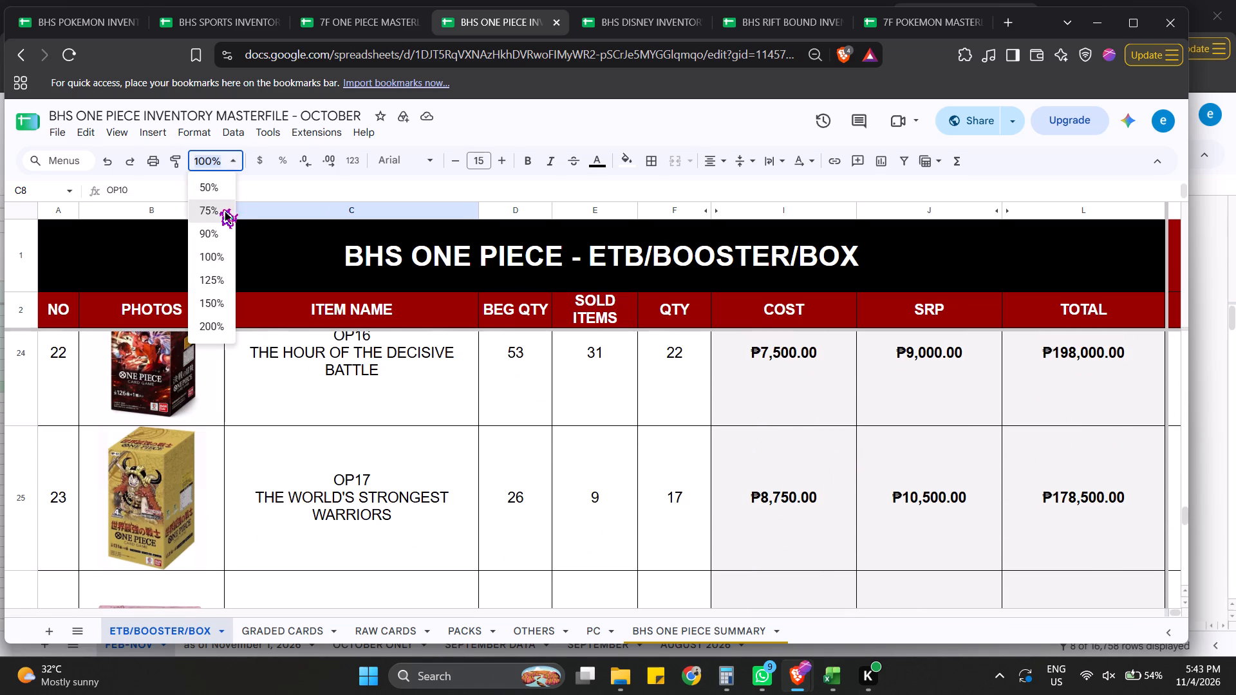
click(217, 211)
click(1022, 436)
key(Tab)
key(Tab)
key(Tab)
key(Tab)
key(Tab)
key(Tab)
key(Tab)
key(Tab)
key(Tab)
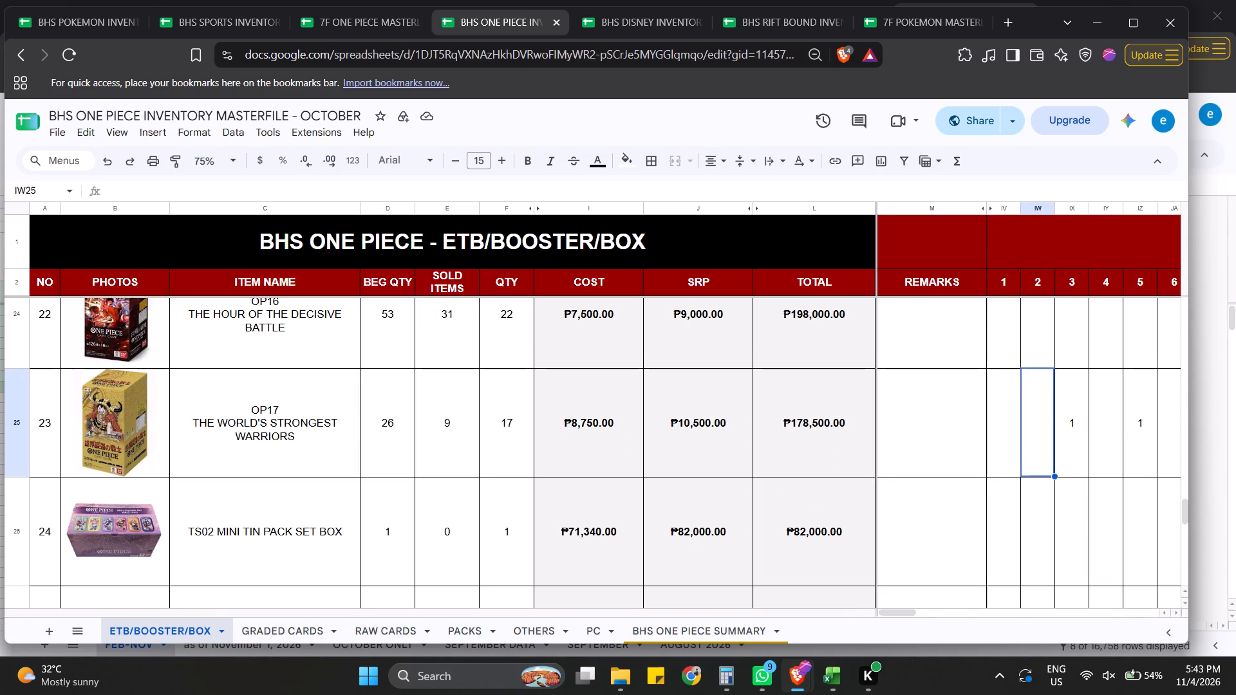
key(Tab)
key(Tab)
key(Tab)
key(Tab)
key(Tab)
key(Tab)
key(Tab)
key(Tab)
key(Tab)
key(Tab)
key(Tab)
key(Tab)
key(Tab)
key(Tab)
key(Tab)
key(Tab)
key(Tab)
key(Tab)
key(Tab)
key(Tab)
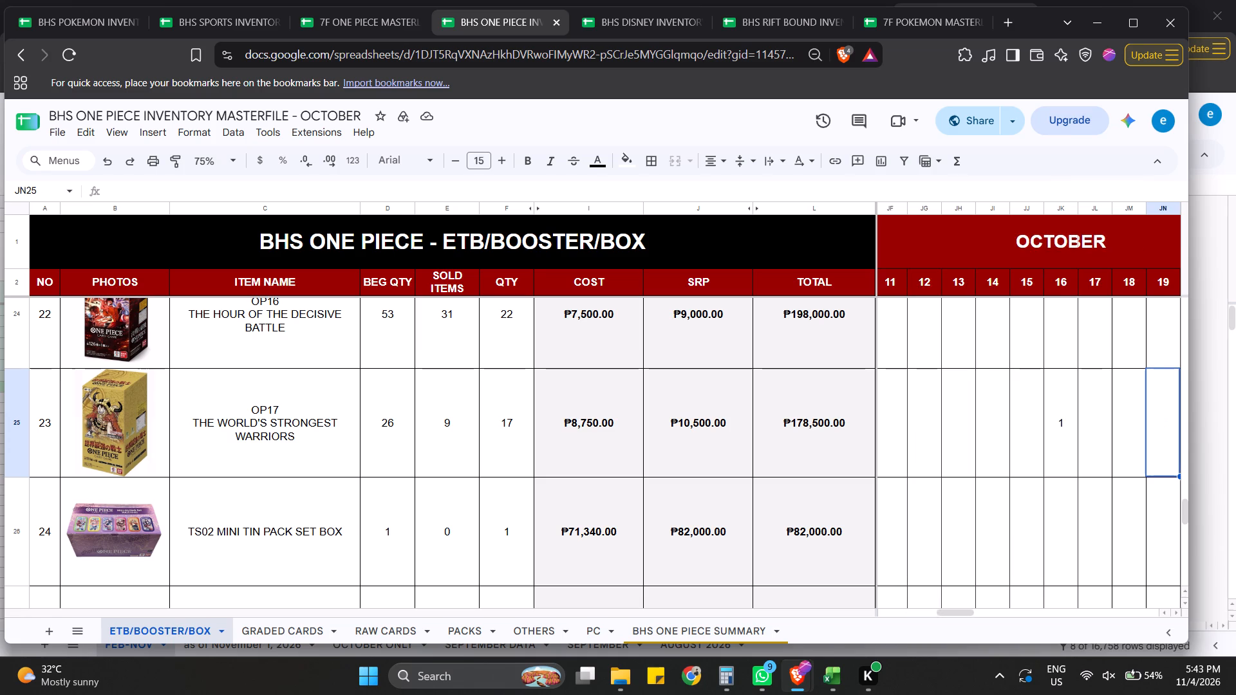
key(Tab)
key(Tab)
key(Tab)
key(Tab)
key(Tab)
key(Tab)
key(Tab)
key(Tab)
key(Tab)
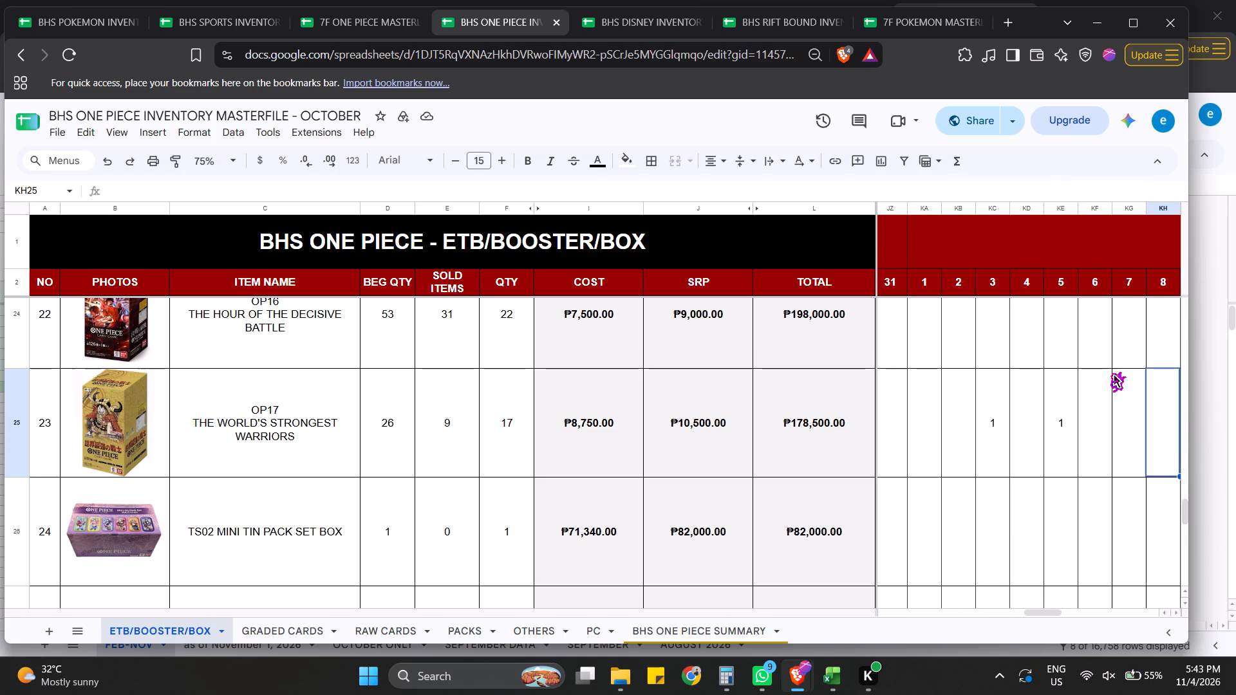
key(Tab)
click(1038, 436)
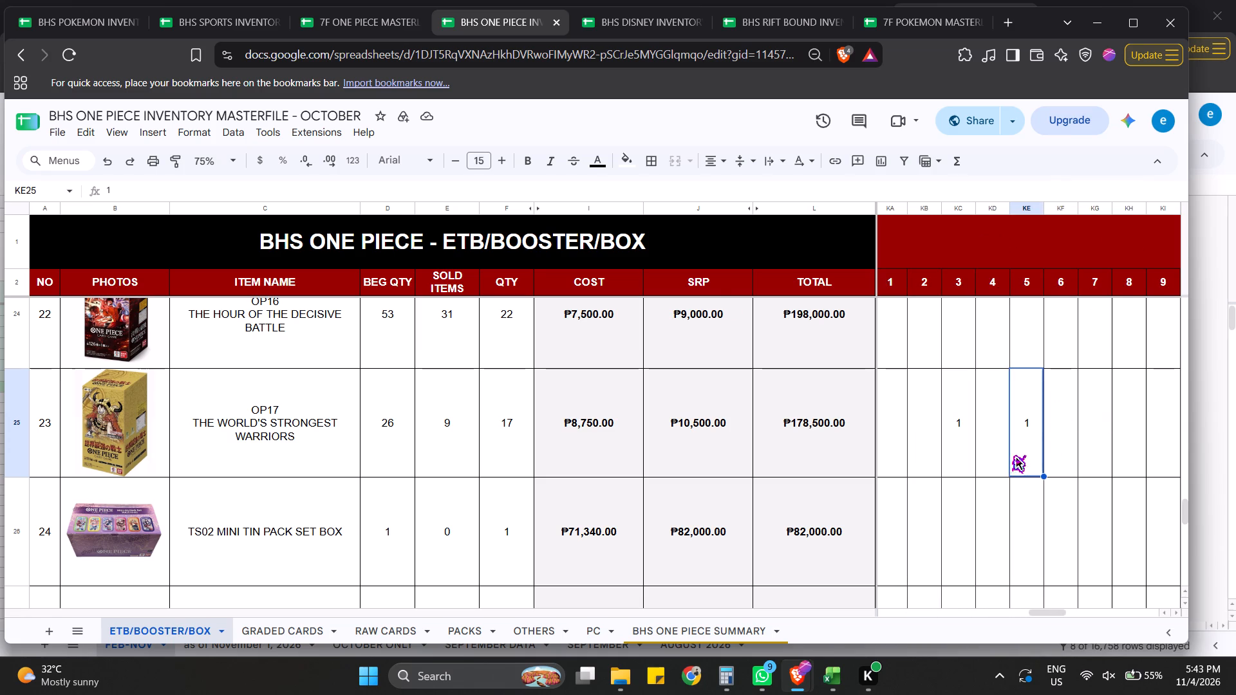
Zoom the sheet out to 50% and look through the items' October and November columns for existing entries.
click(199, 164)
click(207, 189)
click(997, 447)
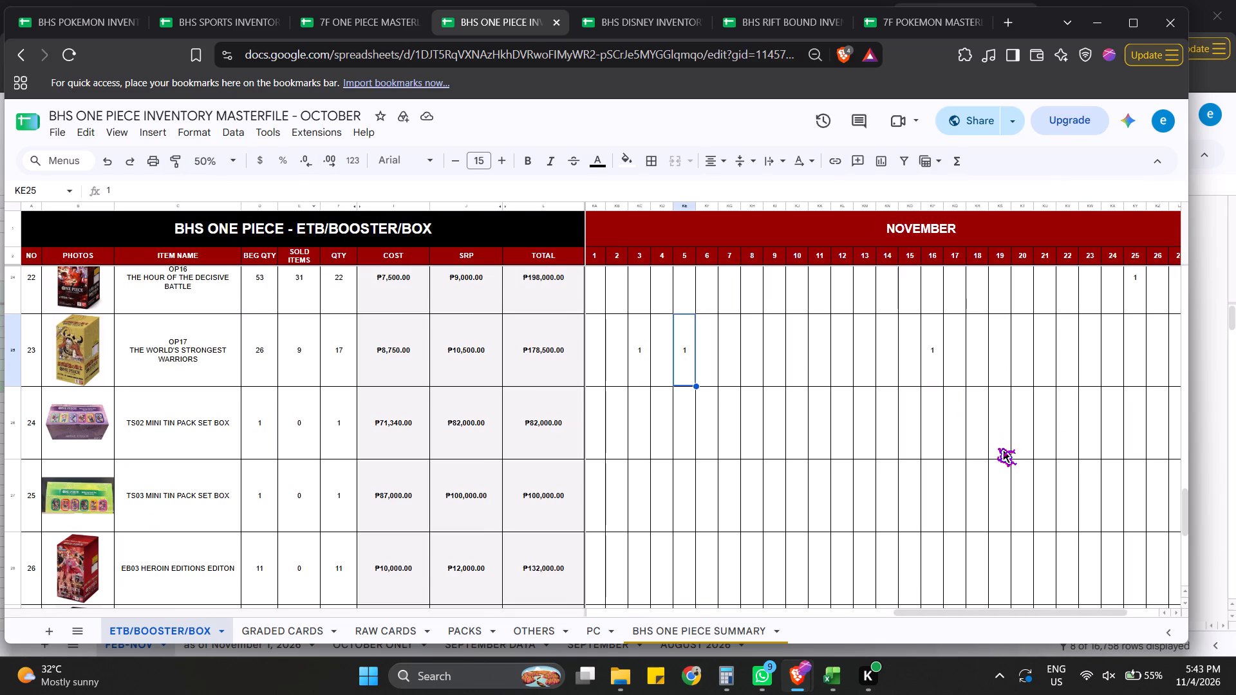
scroll(998, 473, up, 18)
scroll(980, 449, up, 15)
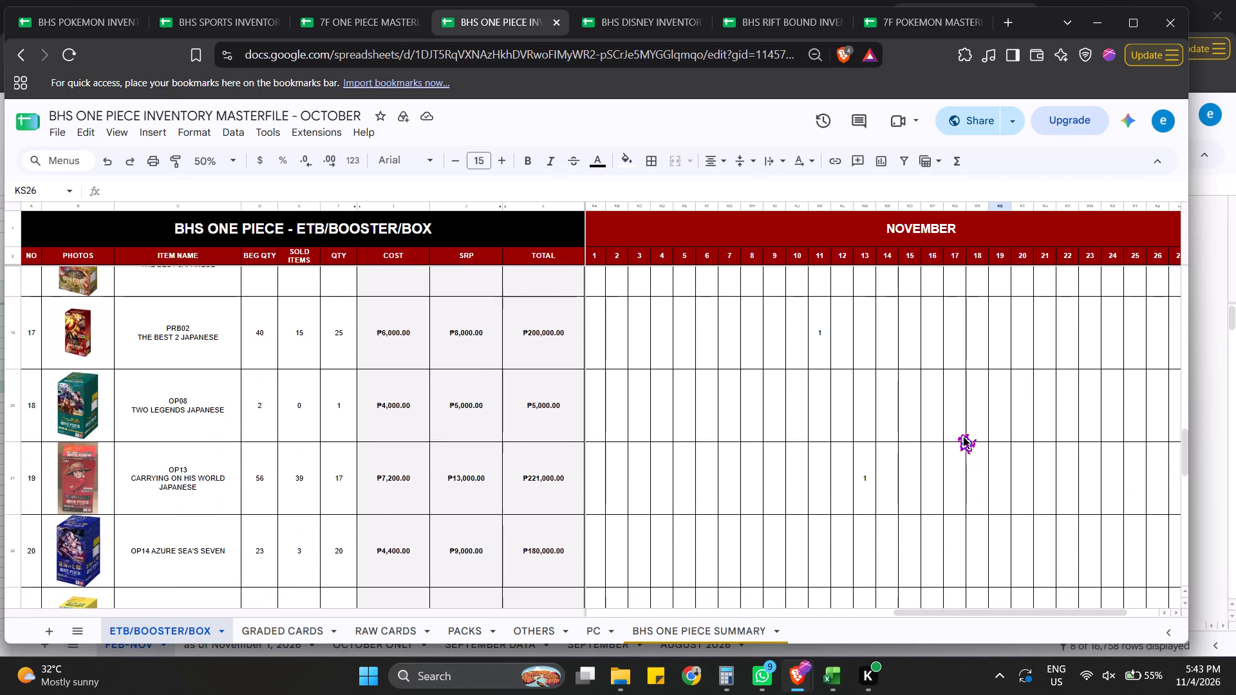
scroll(957, 434, up, 20)
scroll(957, 434, up, 20)
scroll(957, 434, up, 5)
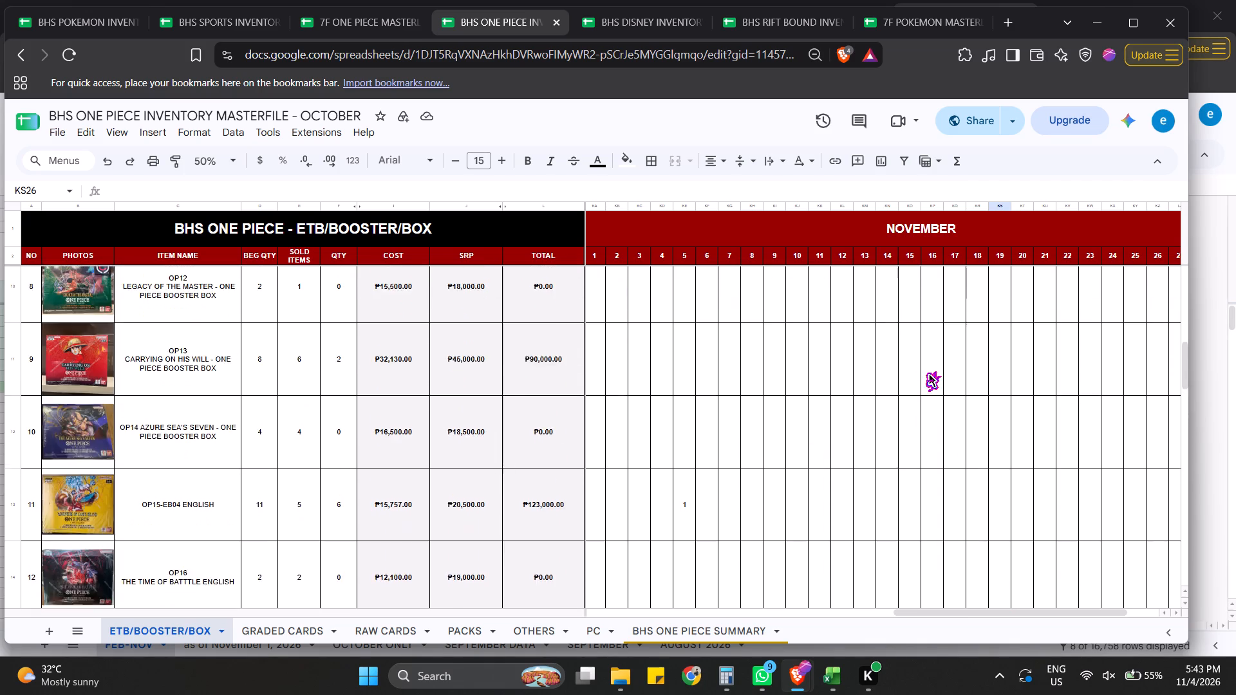
scroll(923, 371, up, 20)
scroll(923, 371, up, 20)
scroll(923, 371, up, 5)
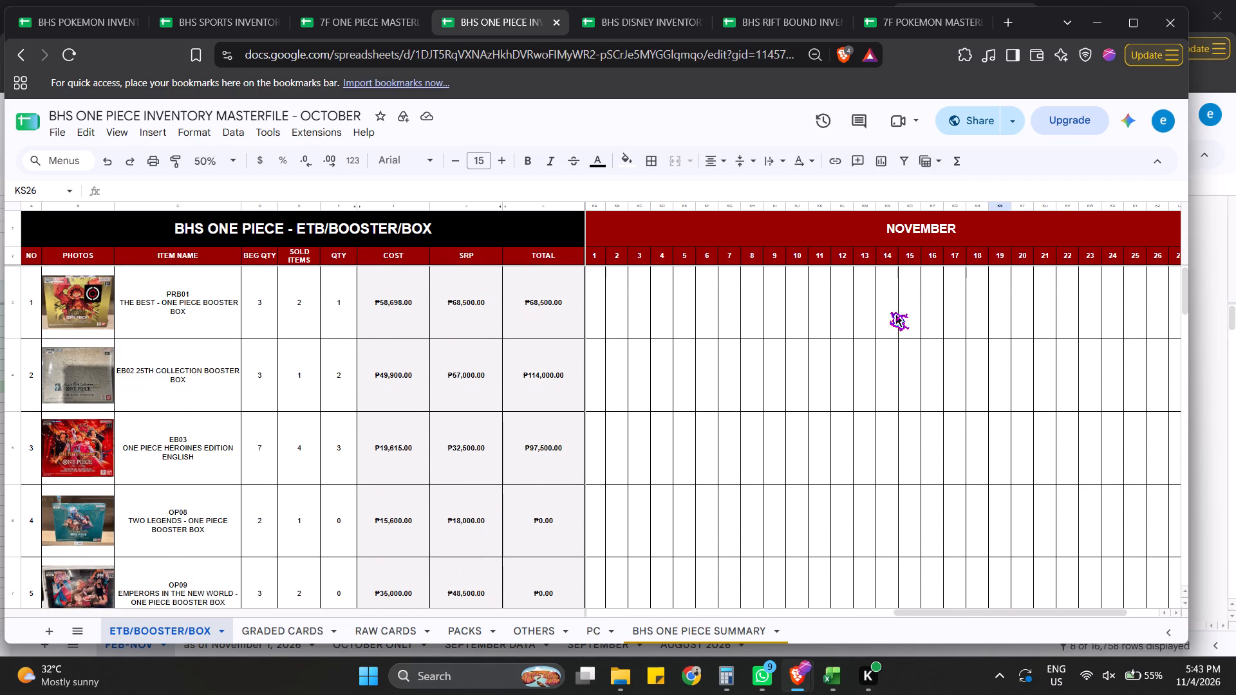
scroll(890, 311, up, 4)
drag(960, 611, 874, 604)
scroll(883, 480, down, 13)
scroll(922, 517, down, 5)
drag(929, 613, 930, 621)
scroll(983, 520, down, 20)
scroll(983, 520, down, 2)
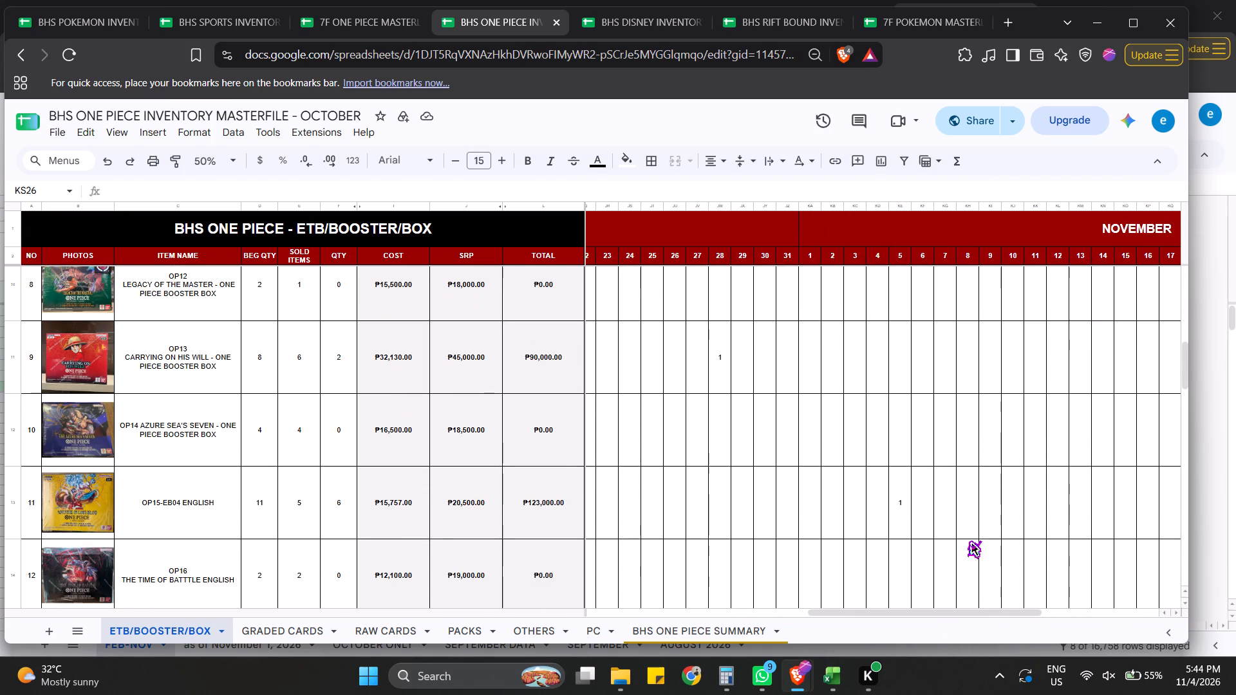
click(908, 488)
Clear all entries under November 1 to 30 for every item, from PRB01 THE BEST down to OP-03 BOOSTER BOX.
scroll(912, 505, up, 20)
scroll(912, 505, up, 11)
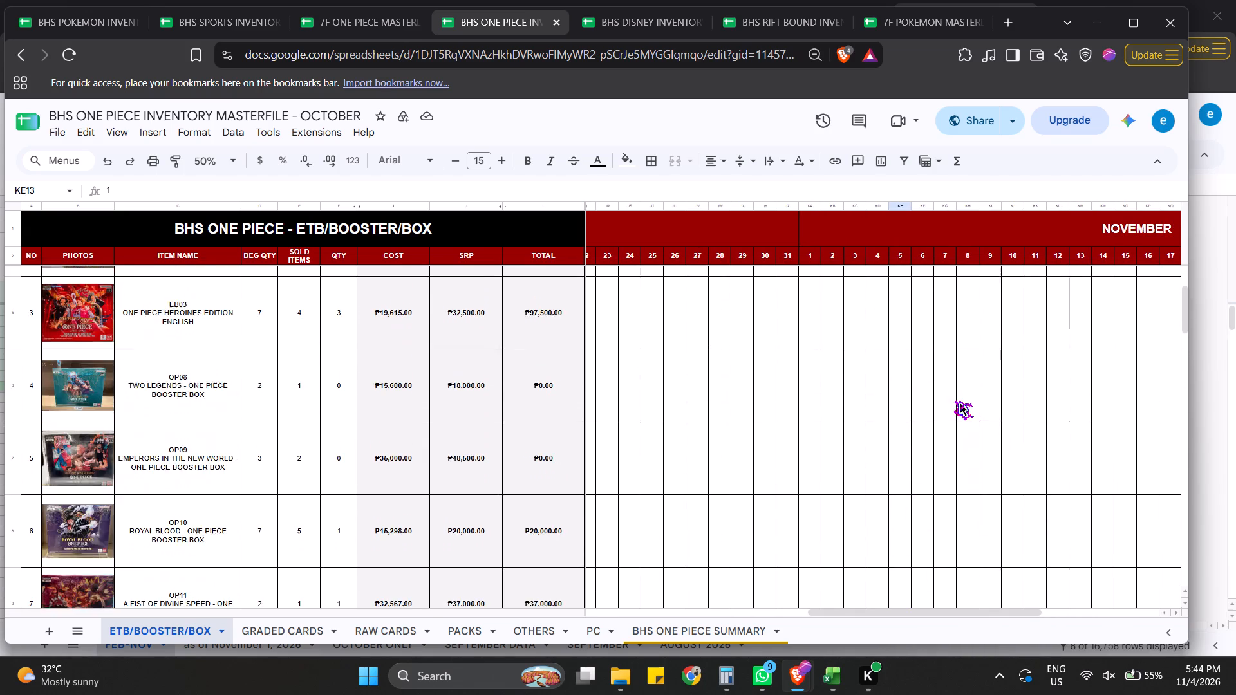
scroll(954, 400, up, 20)
drag(813, 299, 1222, 566)
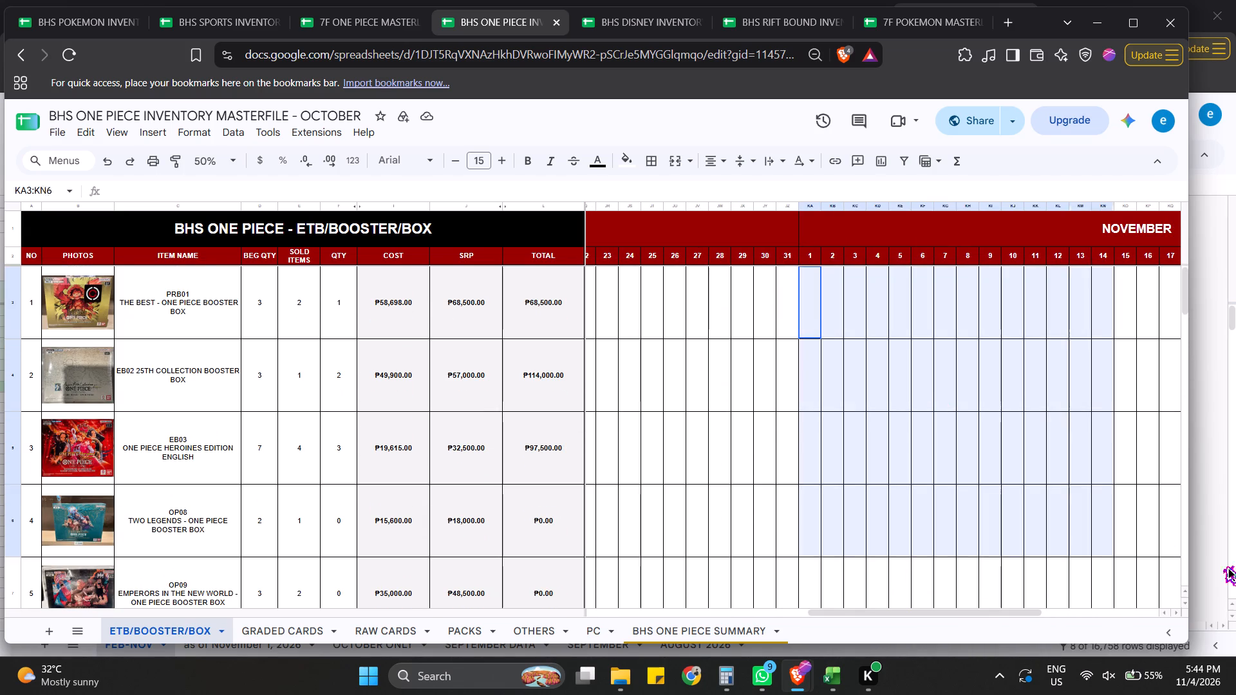
drag(1222, 566, 1114, 597)
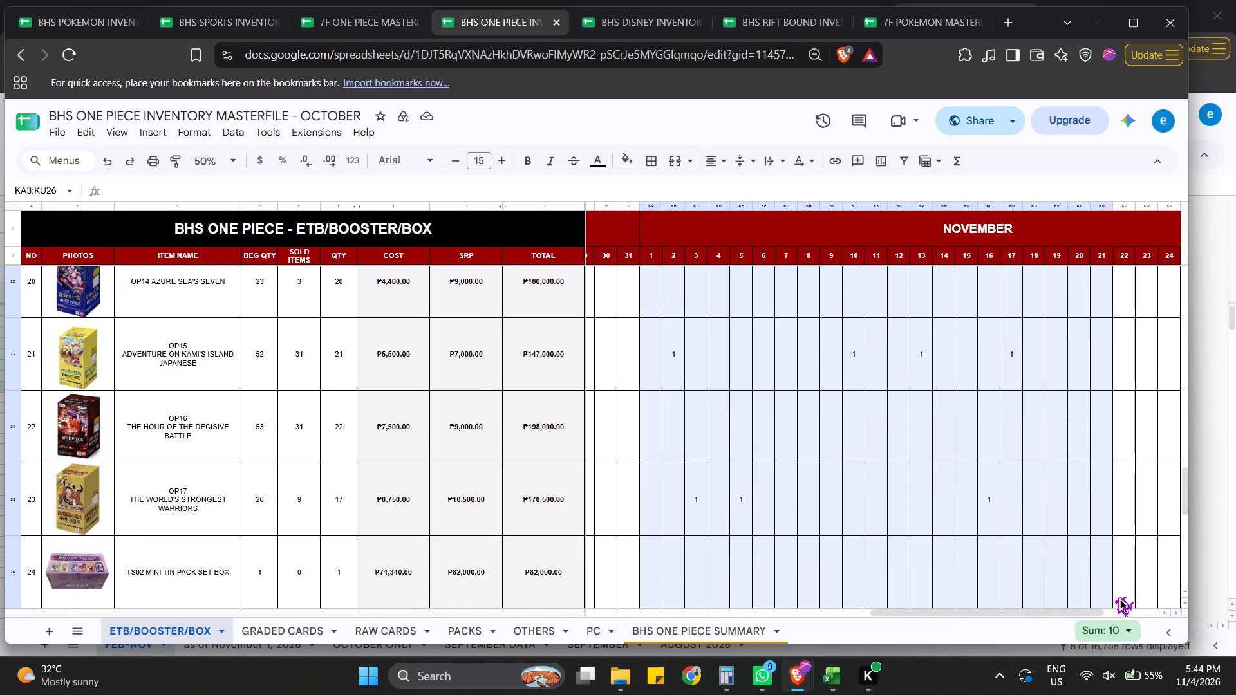
drag(1114, 597, 1174, 524)
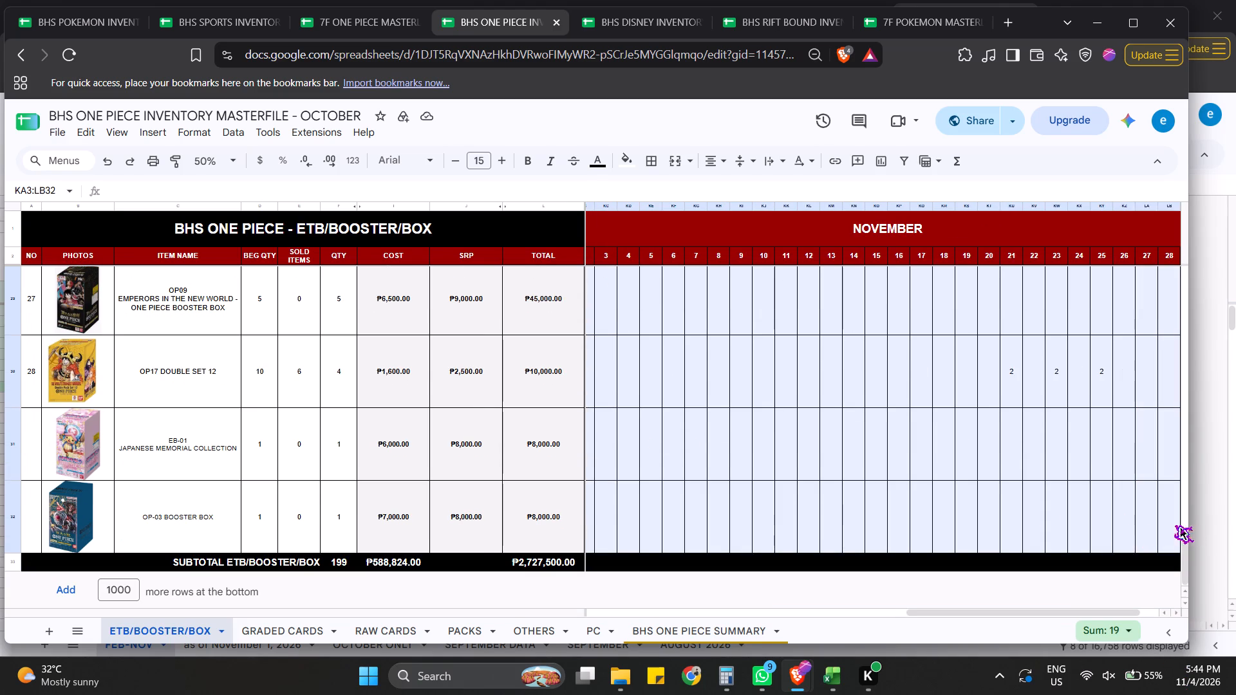
drag(1174, 524, 1165, 533)
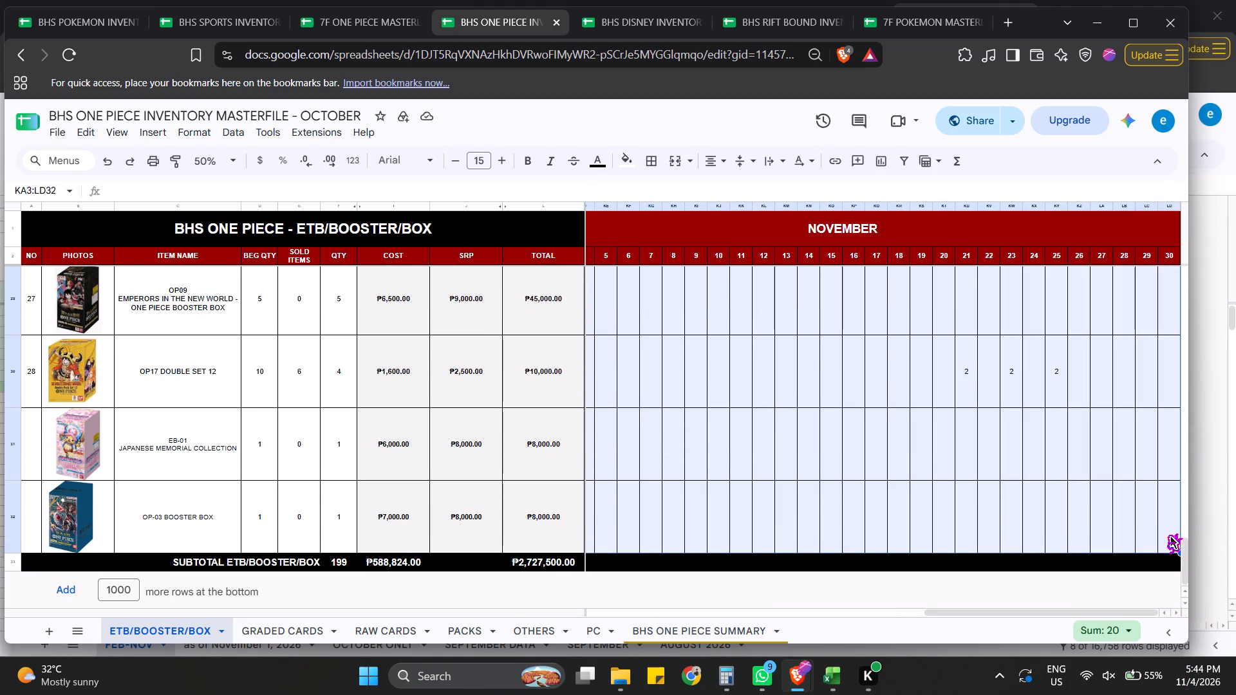
key(Delete)
Check the late October and November columns across the item rows after the clearing.
click(827, 449)
scroll(756, 456, up, 7)
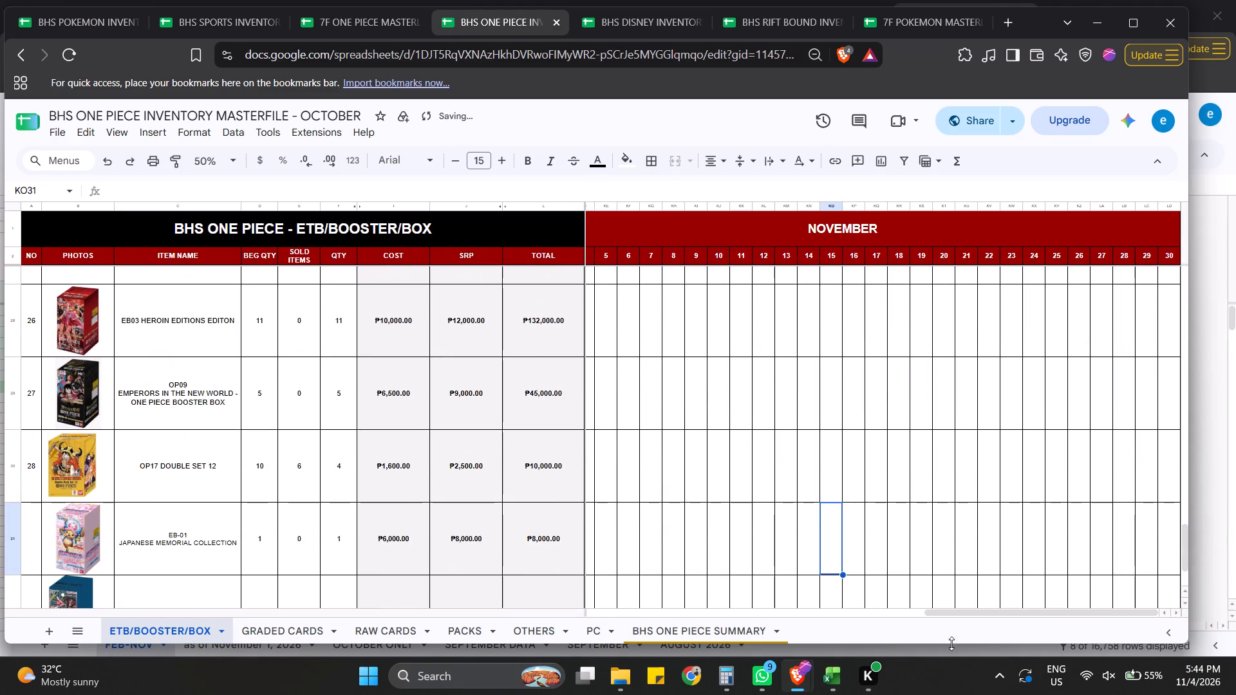
drag(974, 611, 796, 607)
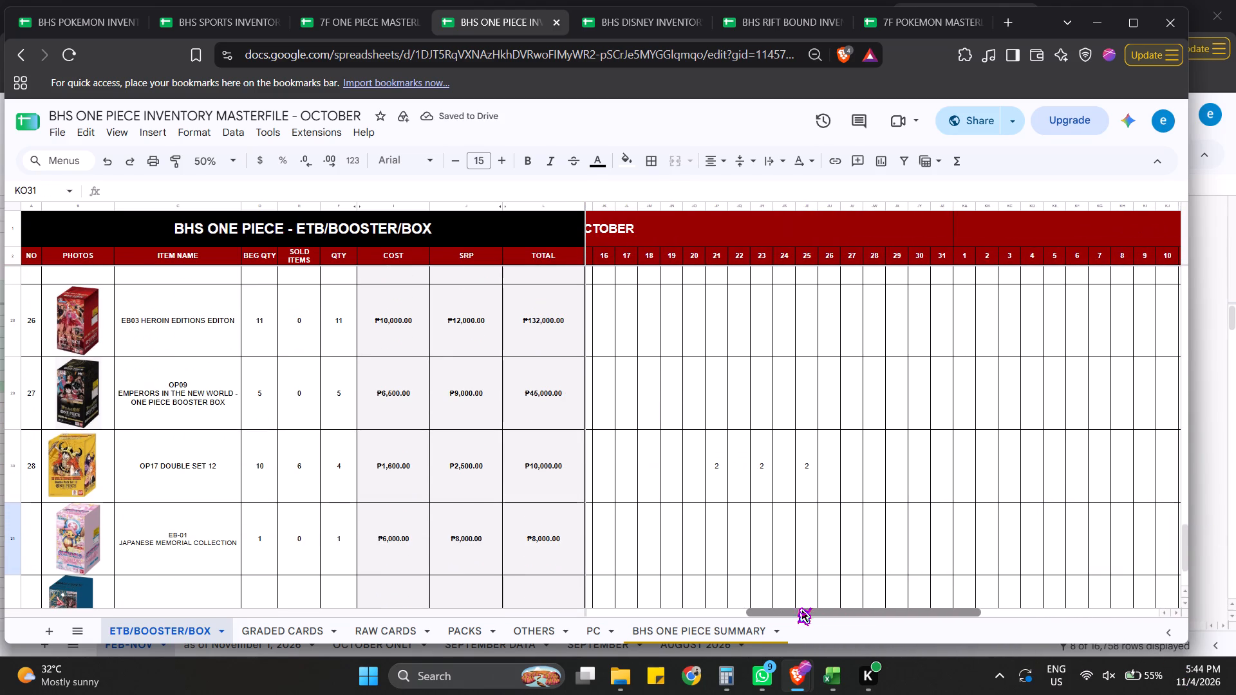
drag(796, 607, 883, 600)
click(779, 495)
scroll(881, 518, up, 7)
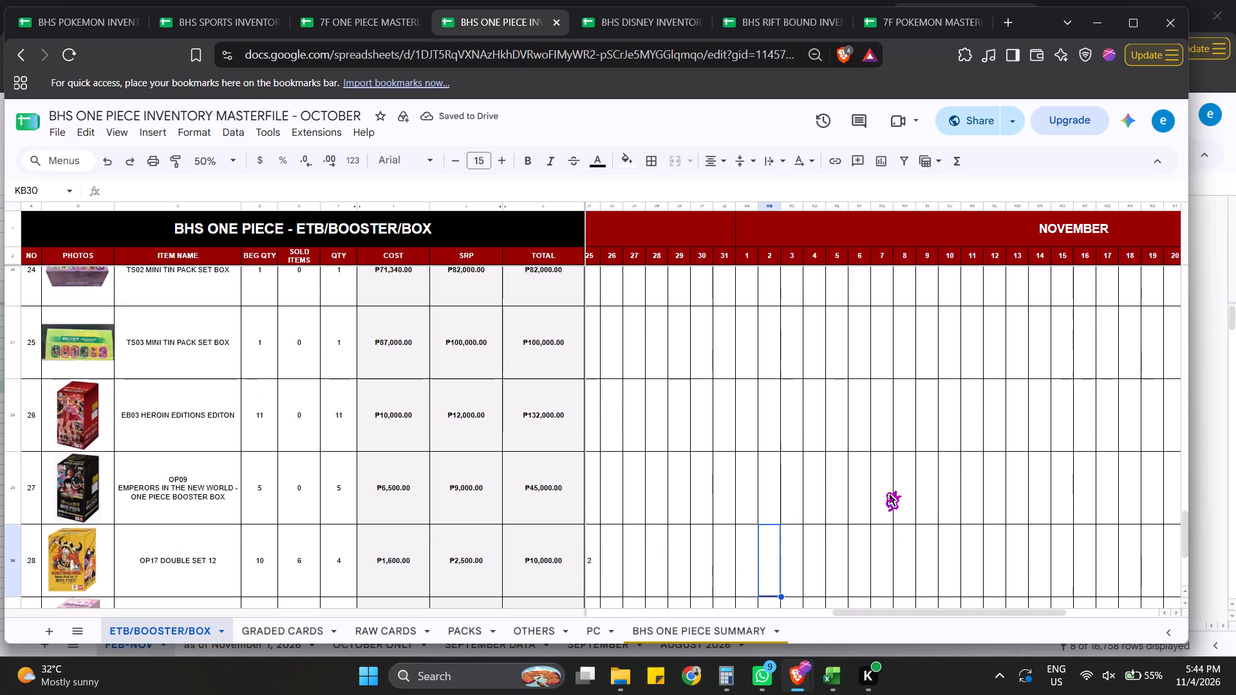
scroll(883, 491, up, 20)
scroll(883, 491, up, 20)
scroll(883, 491, up, 15)
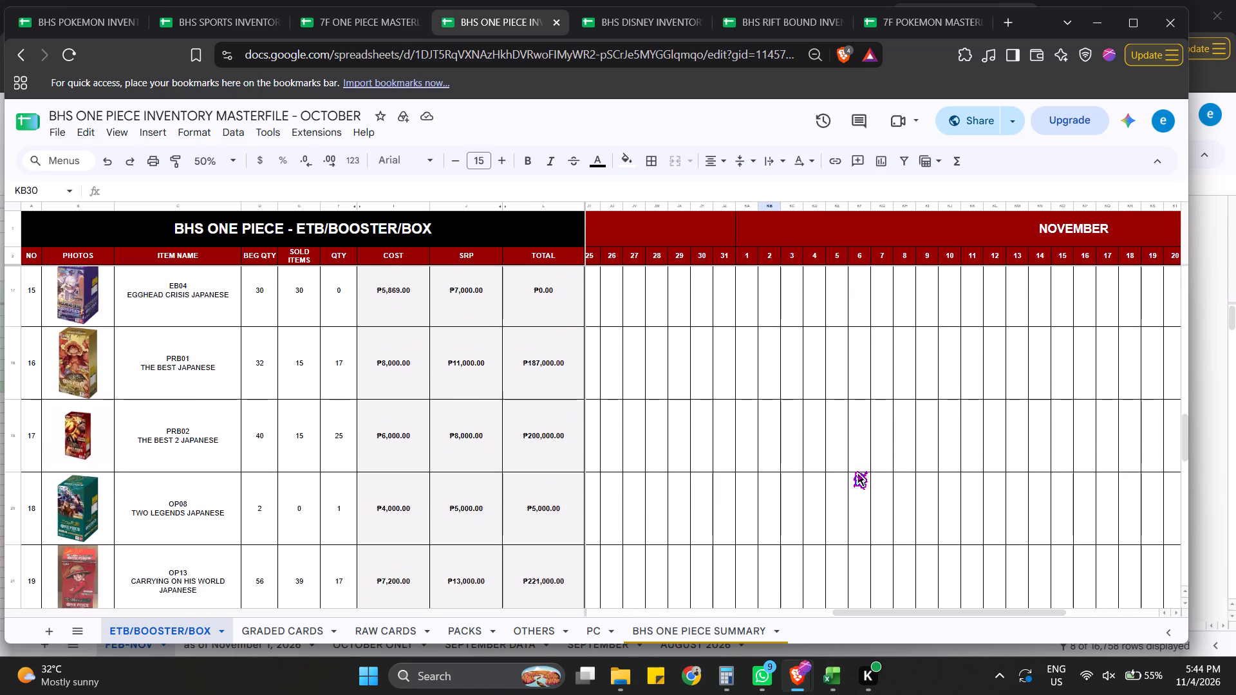
scroll(852, 470, up, 18)
scroll(790, 443, down, 6)
scroll(739, 412, down, 15)
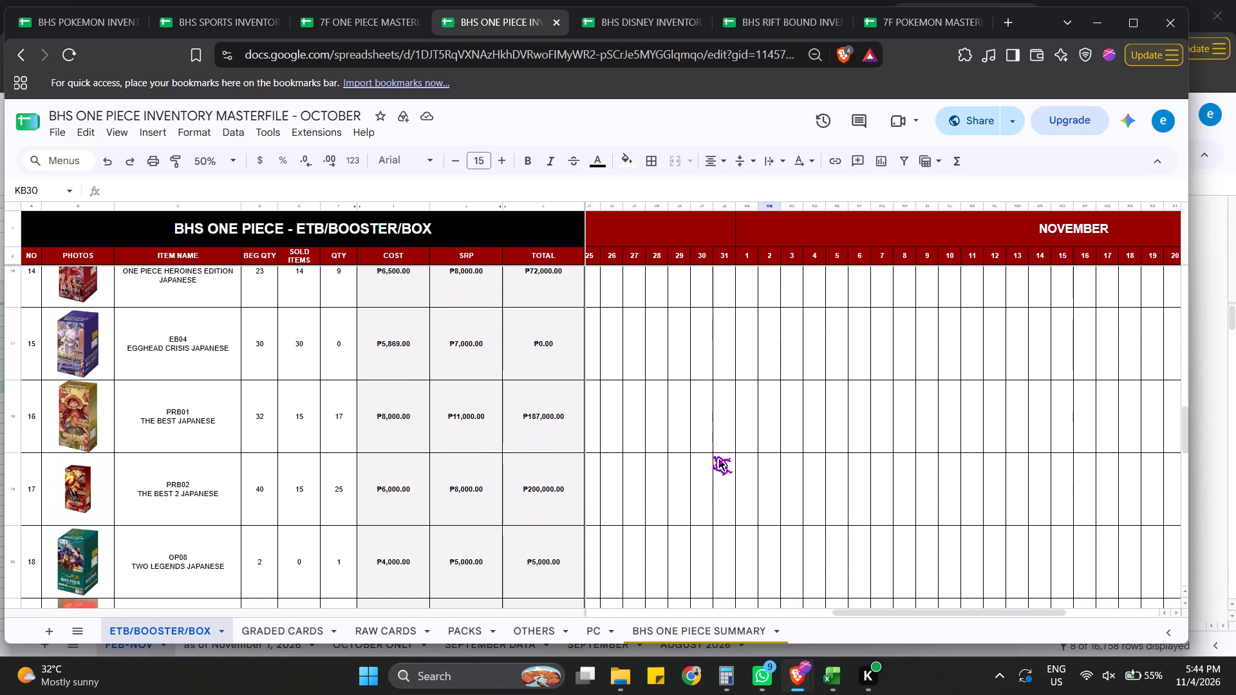
scroll(710, 452, up, 13)
Check the OP-17 booster box sale in the daily sales list and record 1 under November 3 for OP17 THE WORLD'S STRONGEST WARRIORS.
key(alt+Tab)
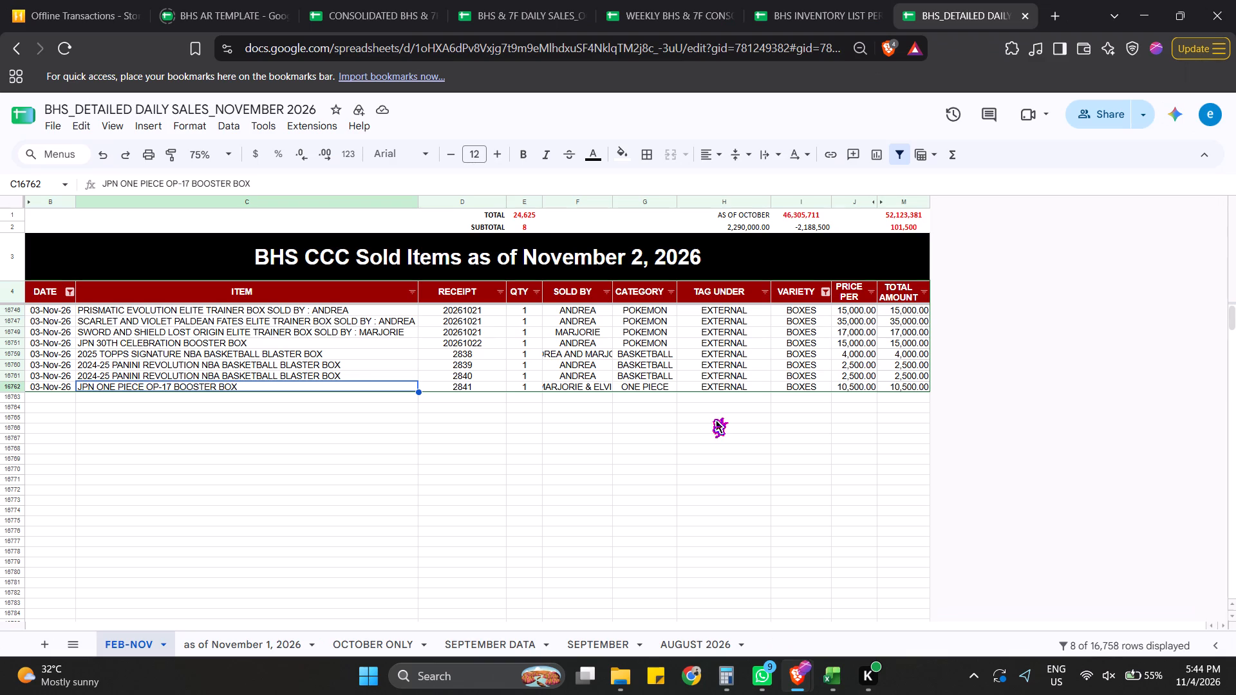
key(alt+Tab)
scroll(672, 443, down, 7)
scroll(824, 450, down, 7)
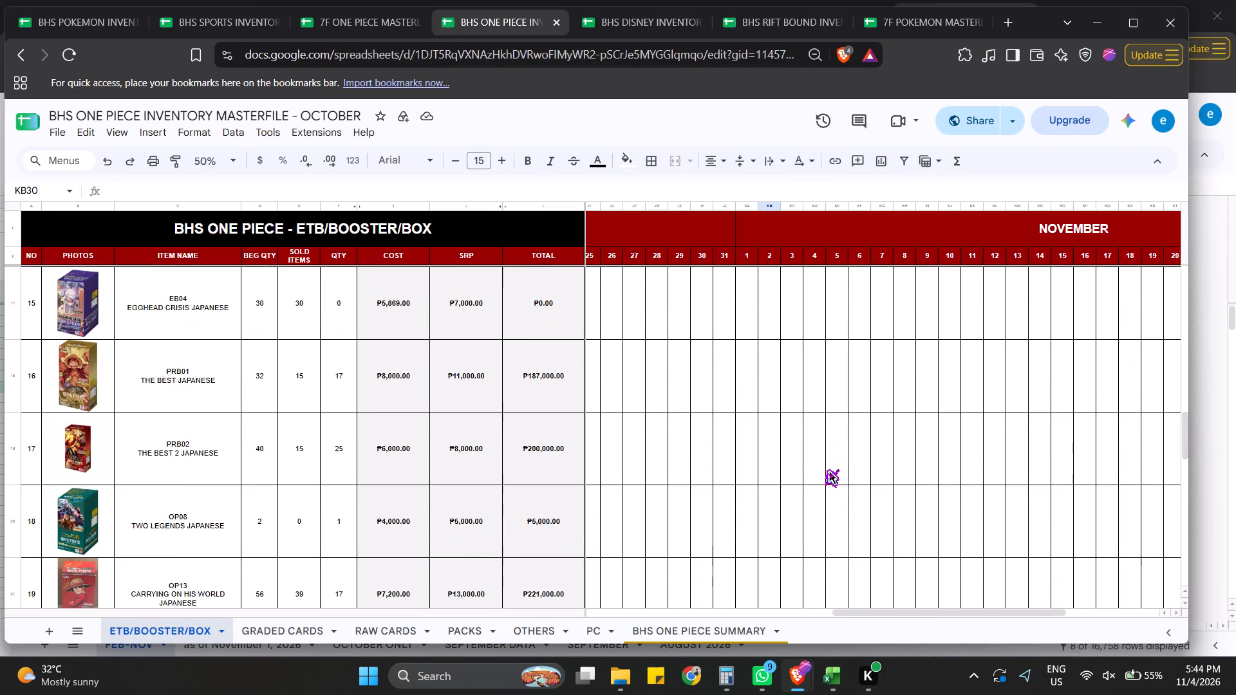
scroll(796, 479, down, 16)
scroll(774, 492, down, 15)
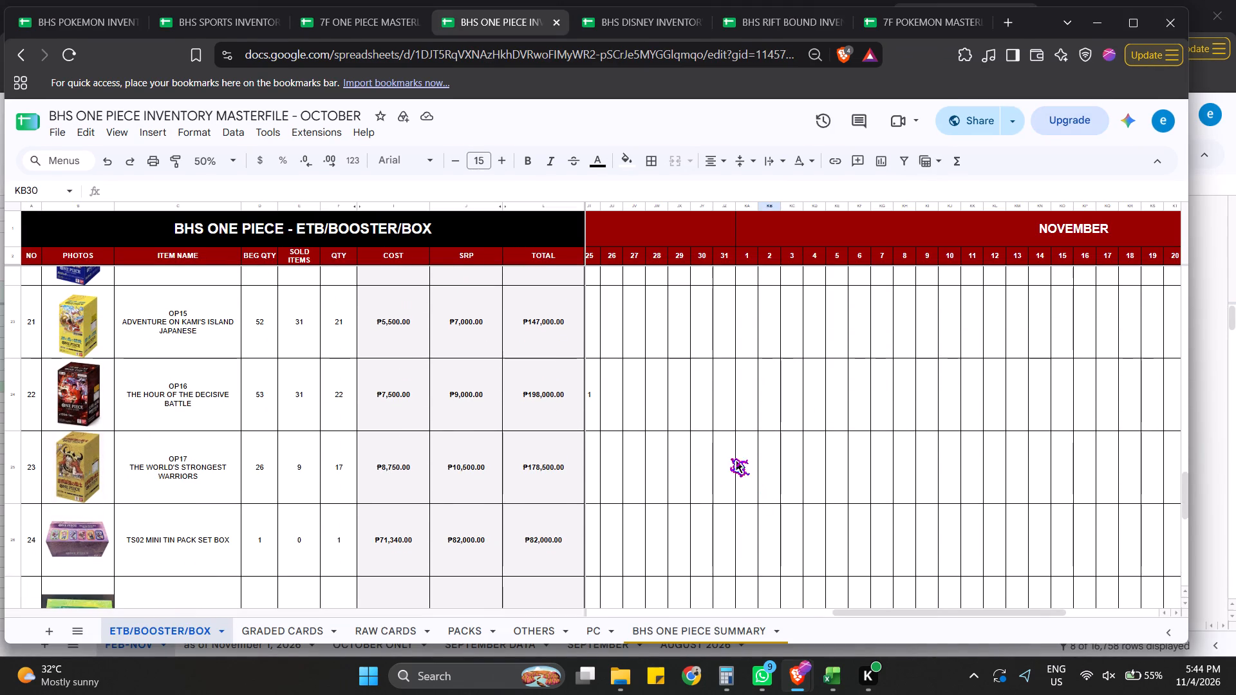
click(729, 454)
click(796, 469)
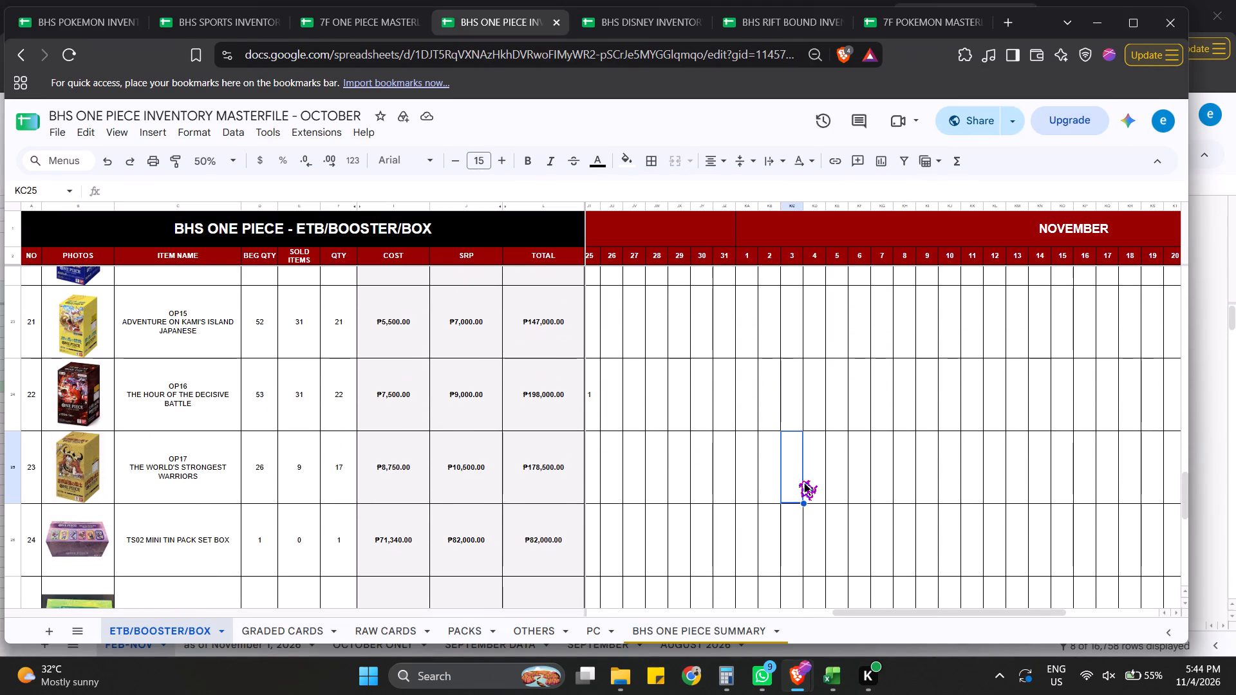
key(1)
click(800, 530)
click(797, 469)
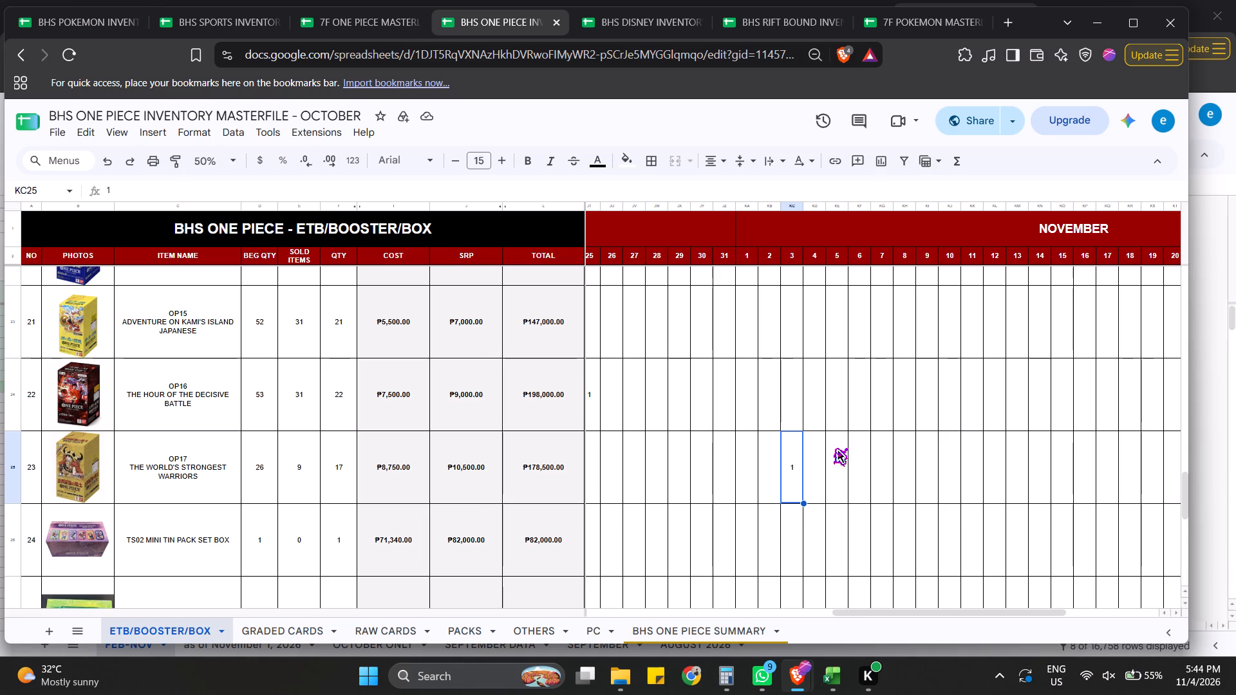
Look over the November cells of the remaining items from TS02 MINI TIN PACK SET BOX down to the subtotal row.
click(763, 537)
scroll(764, 527, down, 20)
scroll(764, 527, down, 2)
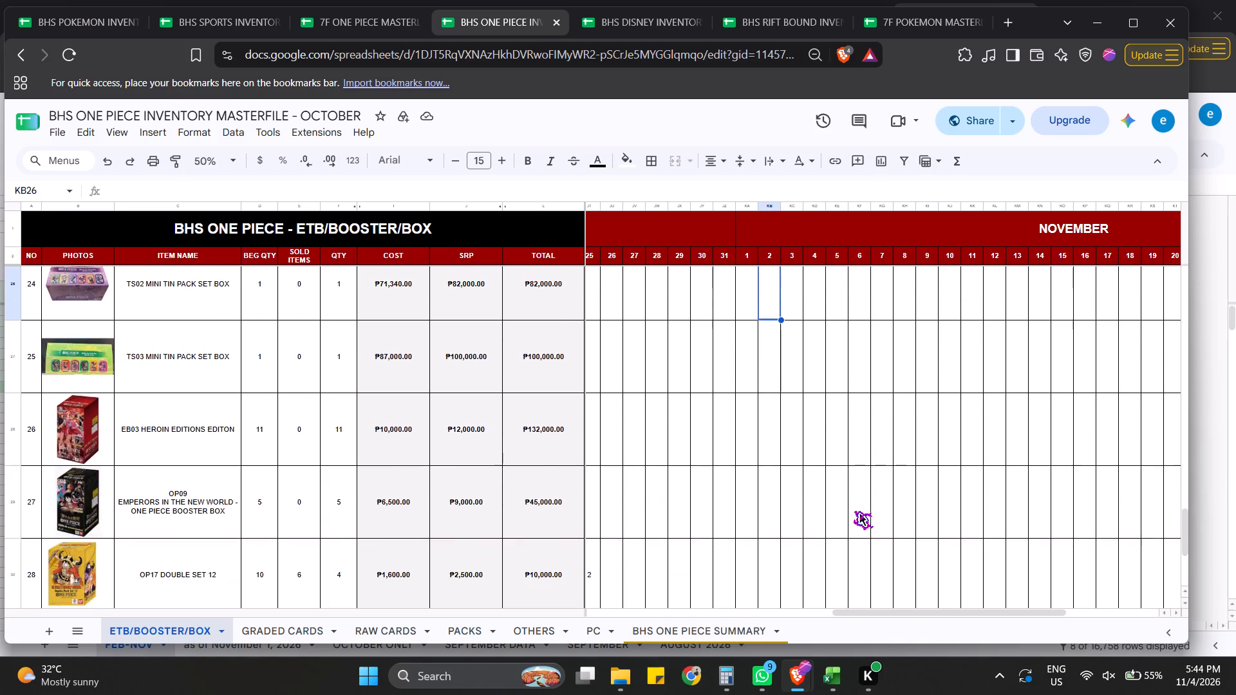
scroll(854, 510, down, 7)
scroll(800, 484, down, 7)
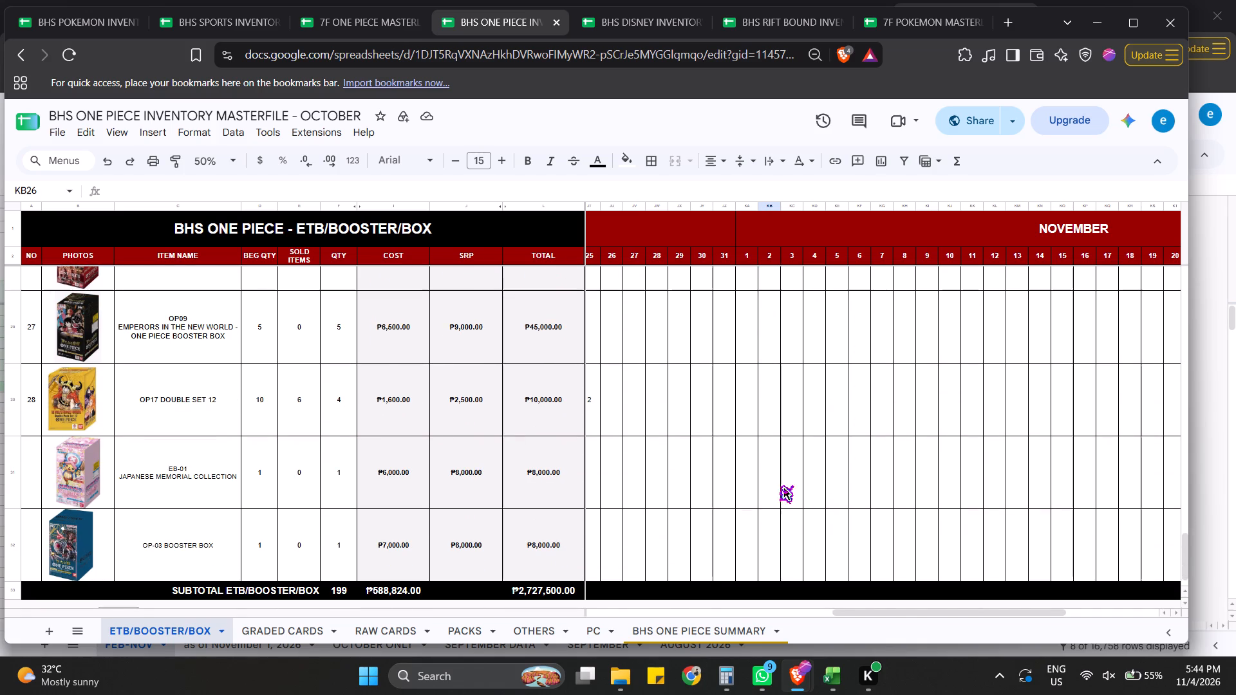
scroll(755, 466, down, 1)
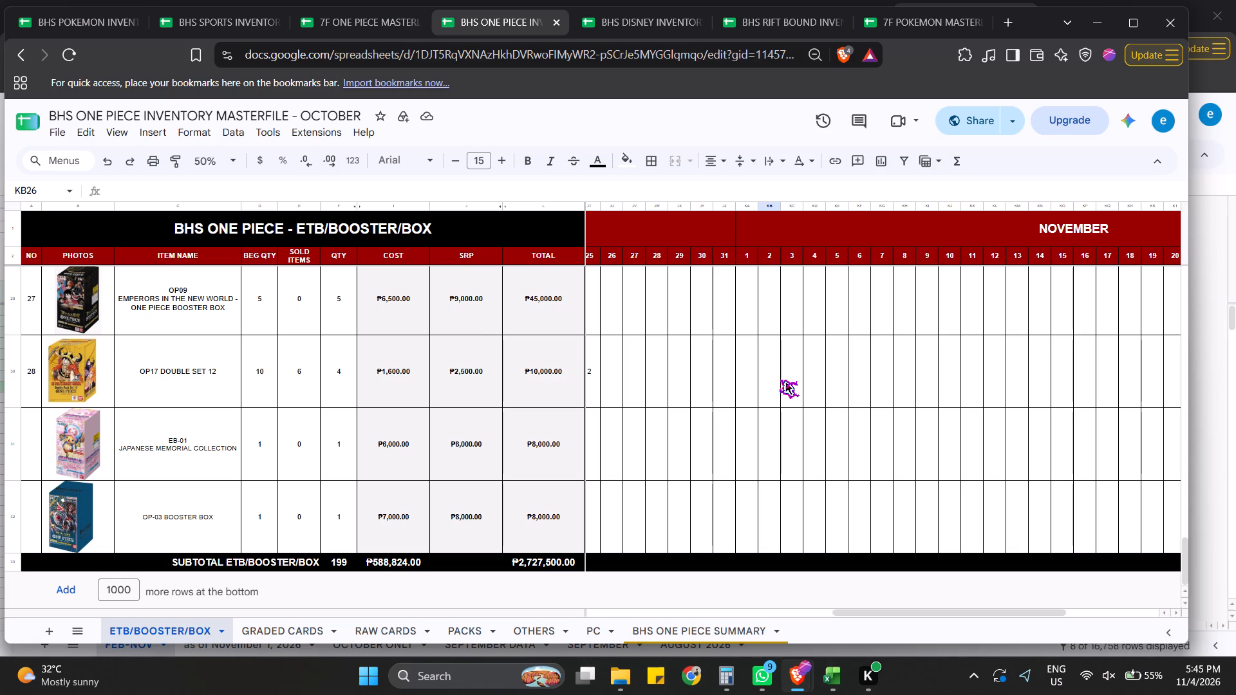
click(728, 369)
scroll(846, 537, down, 4)
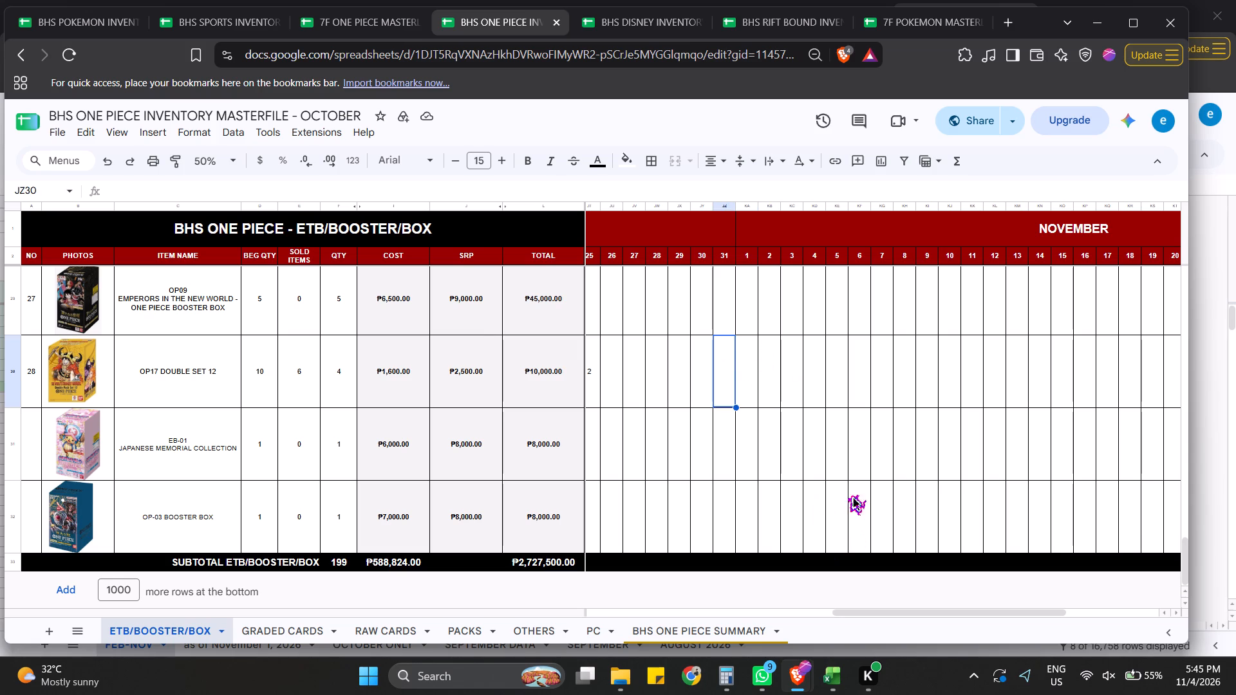
scroll(857, 477, down, 1)
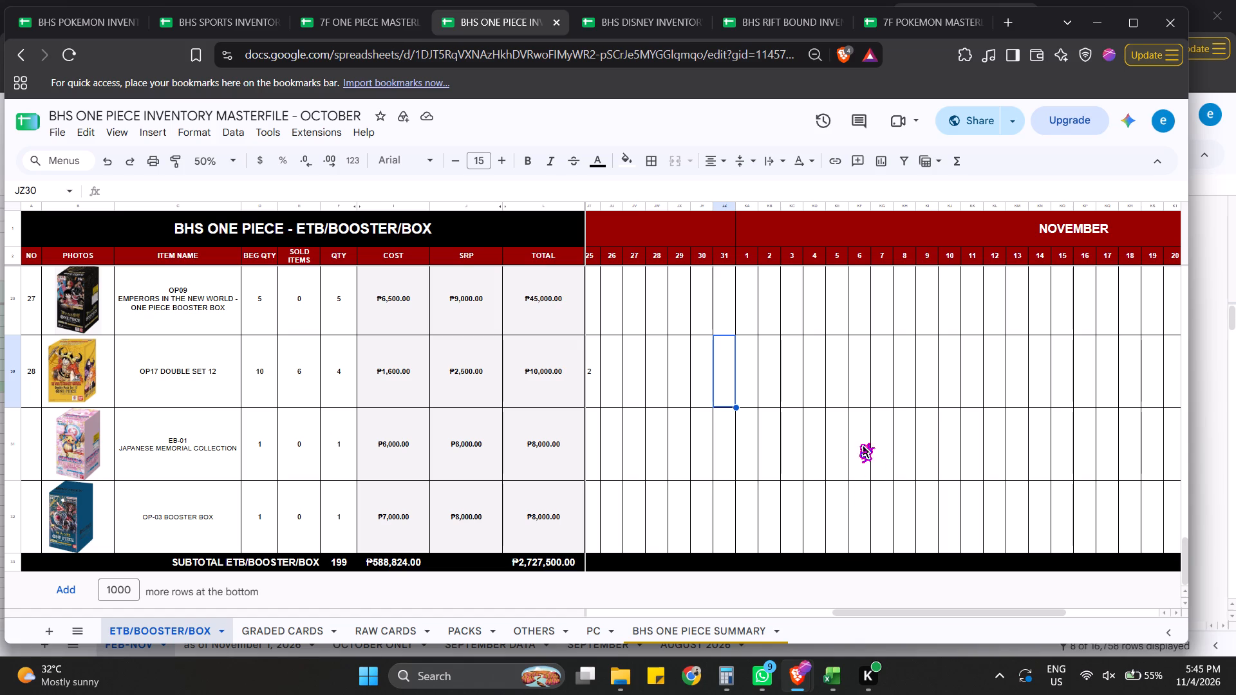
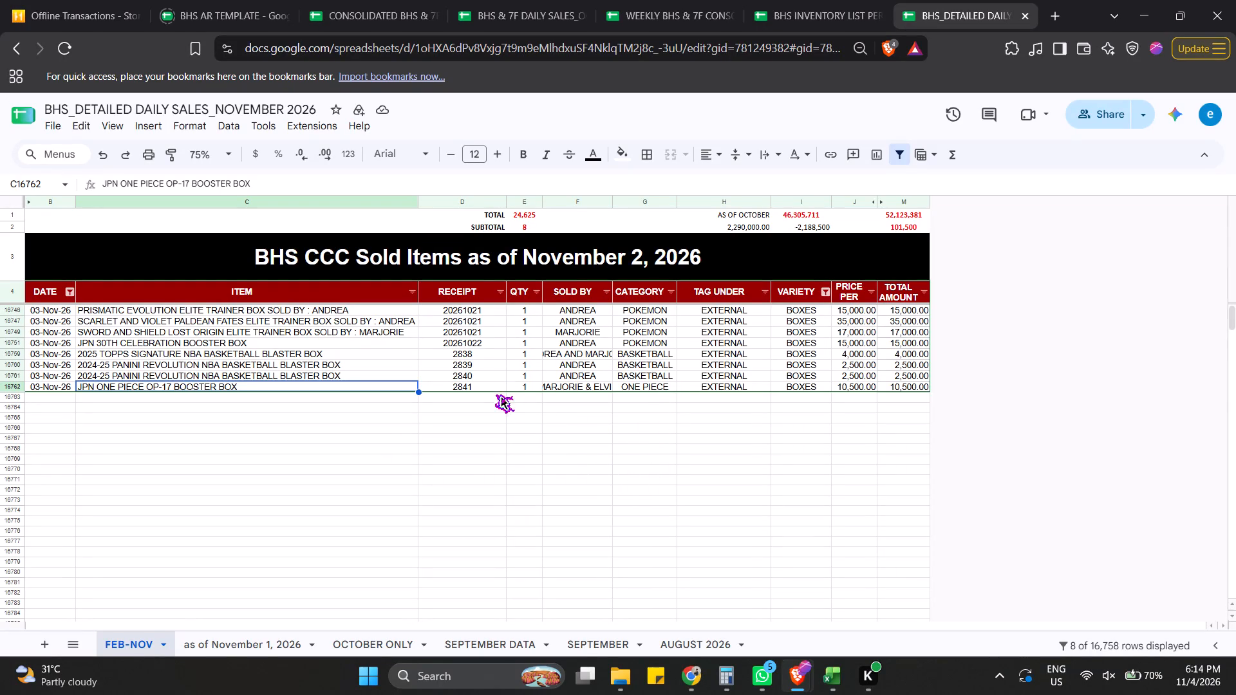
Return to the BHS One Piece inventory masterfile and review the November columns from PRB01 THE BEST down past the OP17 rows.
key(alt+Tab)
key(alt+Tab)
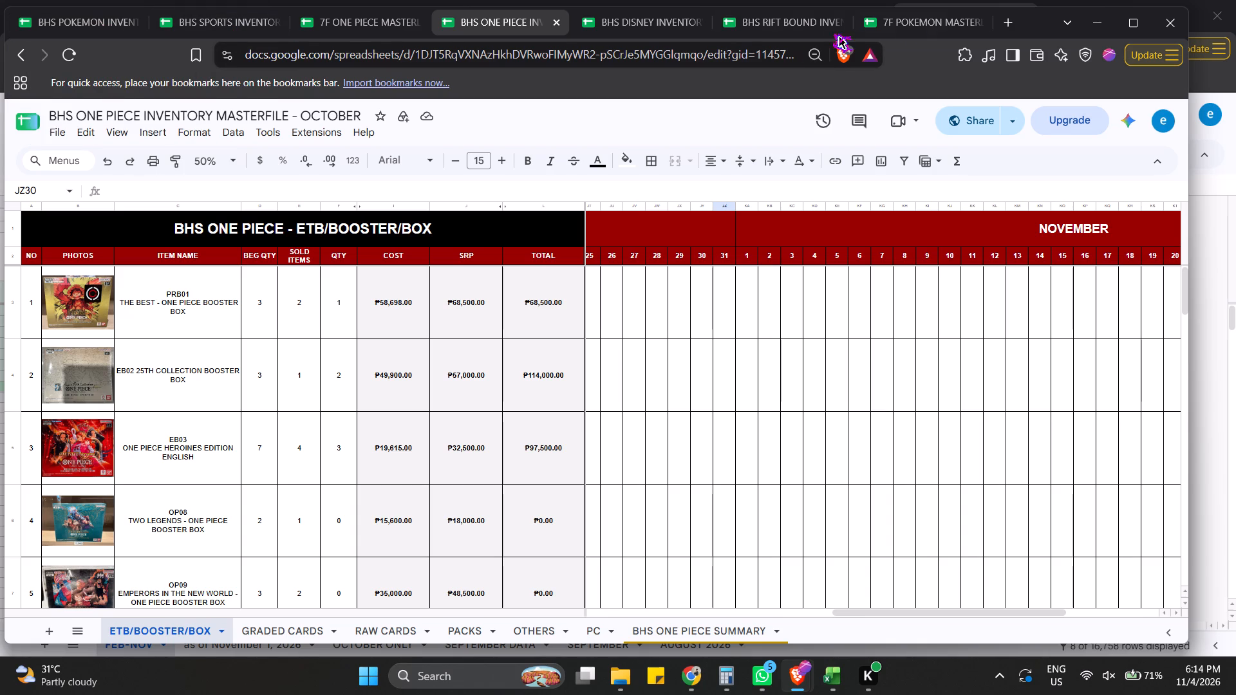
click(473, 26)
scroll(565, 336, down, 4)
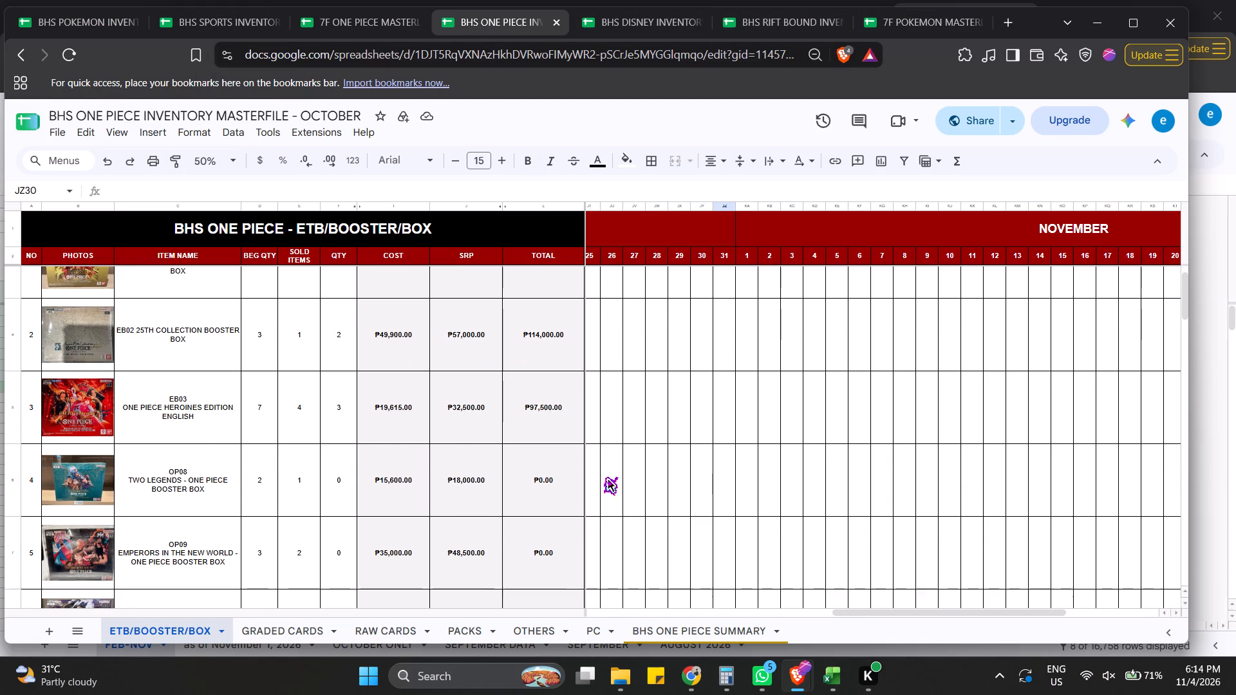
scroll(592, 482, down, 11)
scroll(498, 458, down, 9)
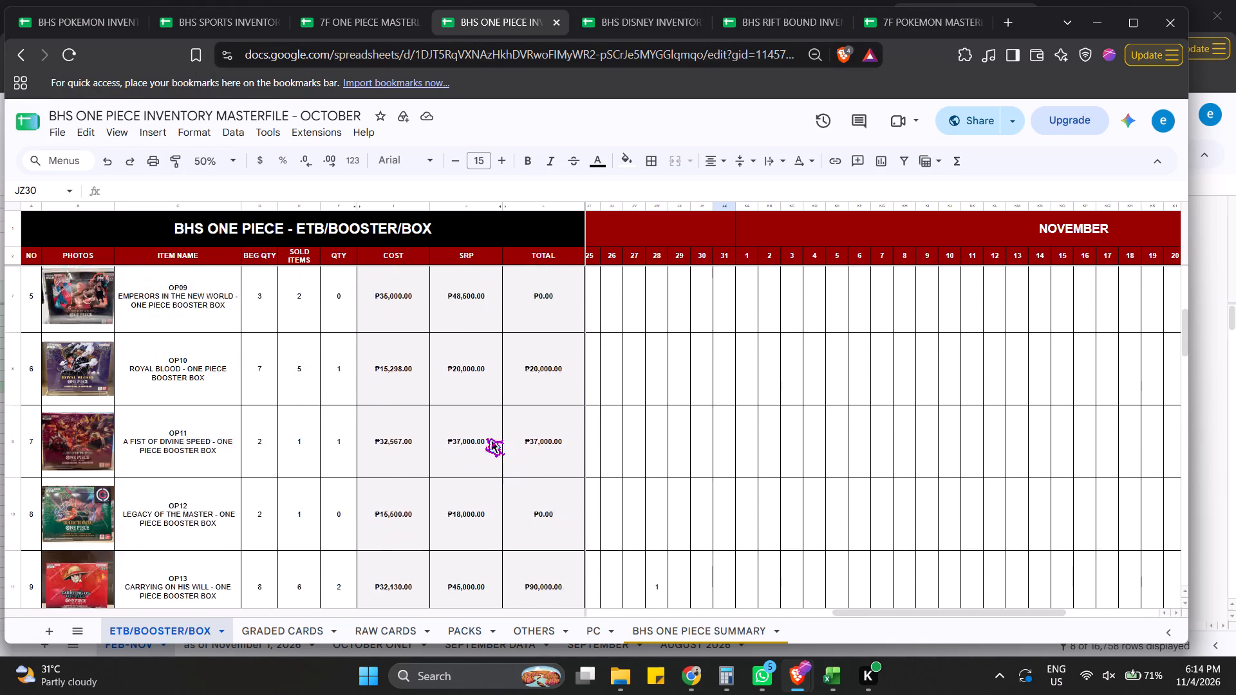
scroll(485, 438, down, 4)
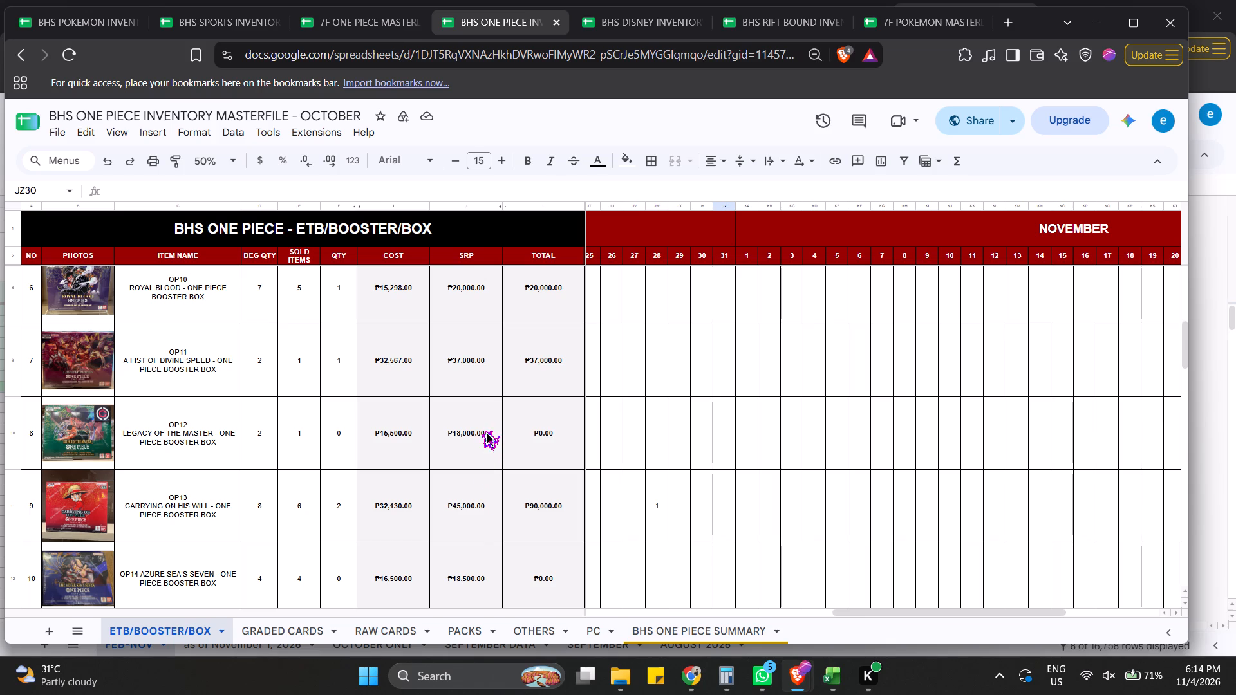
scroll(478, 431, down, 1)
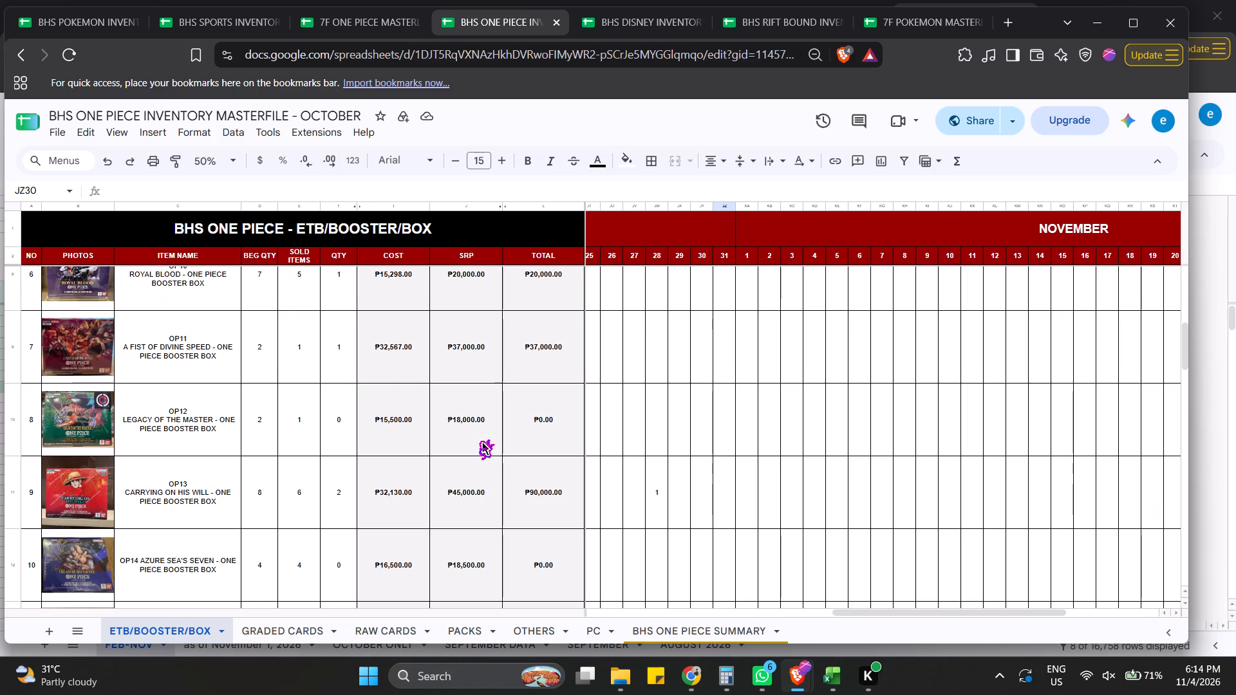
scroll(476, 440, down, 16)
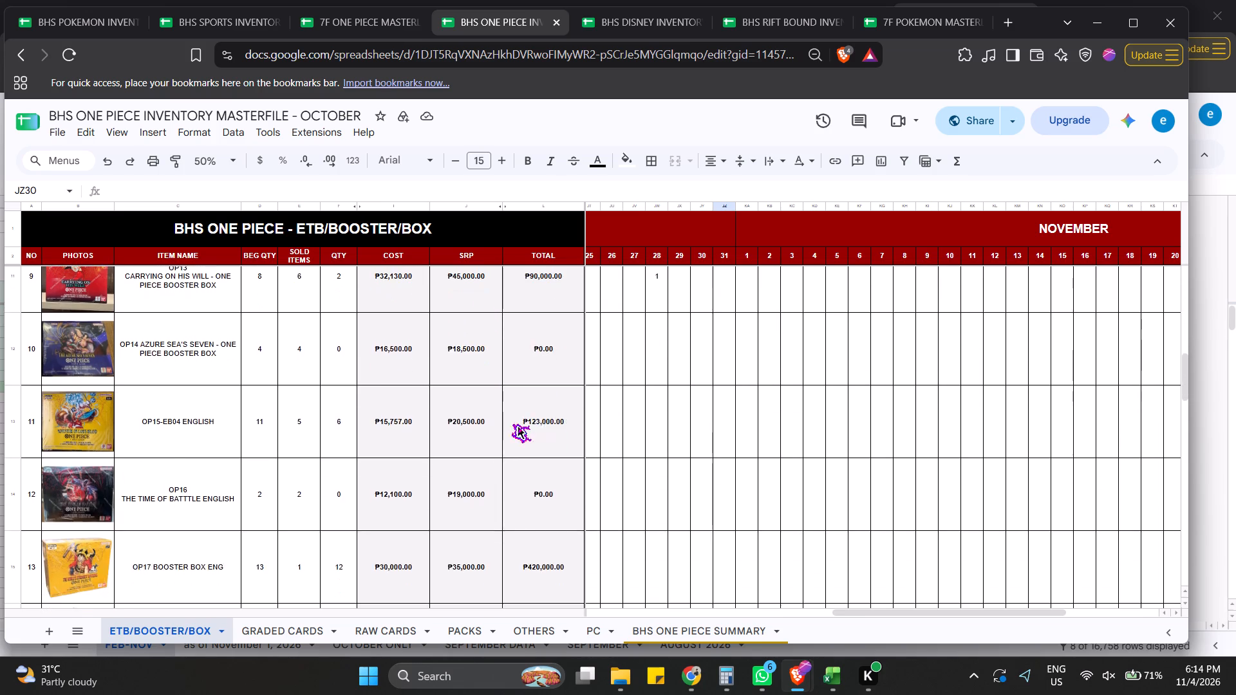
scroll(529, 414, down, 7)
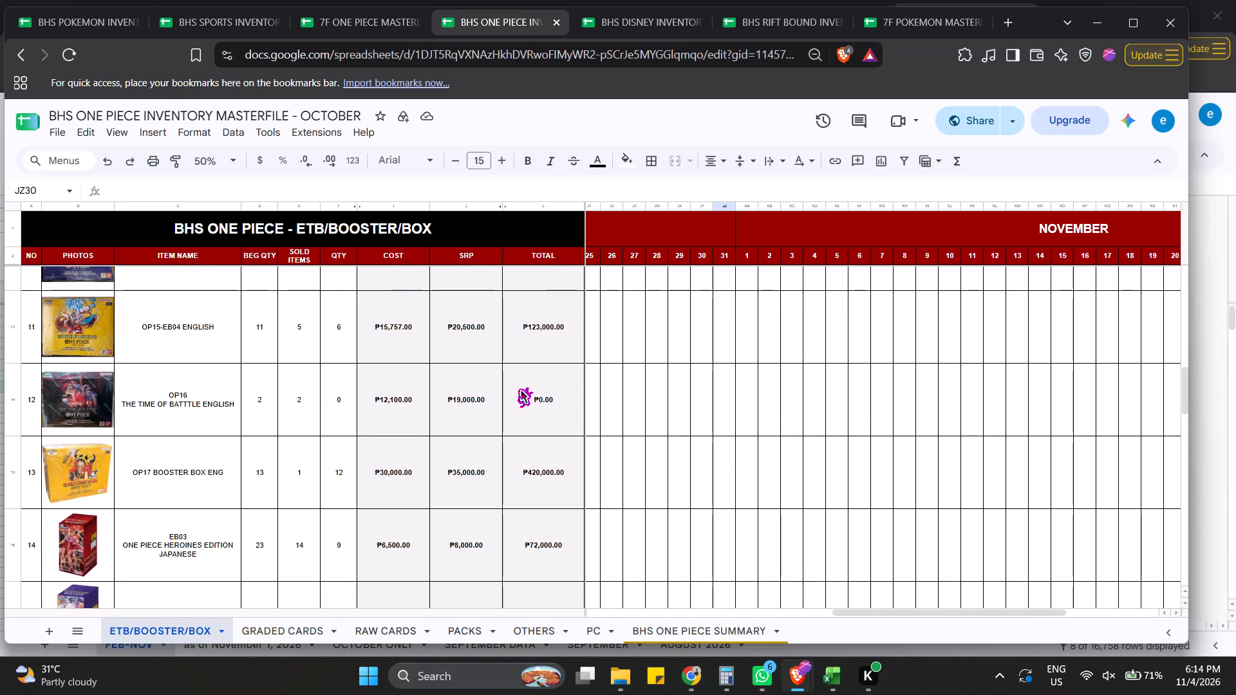
scroll(501, 407, down, 9)
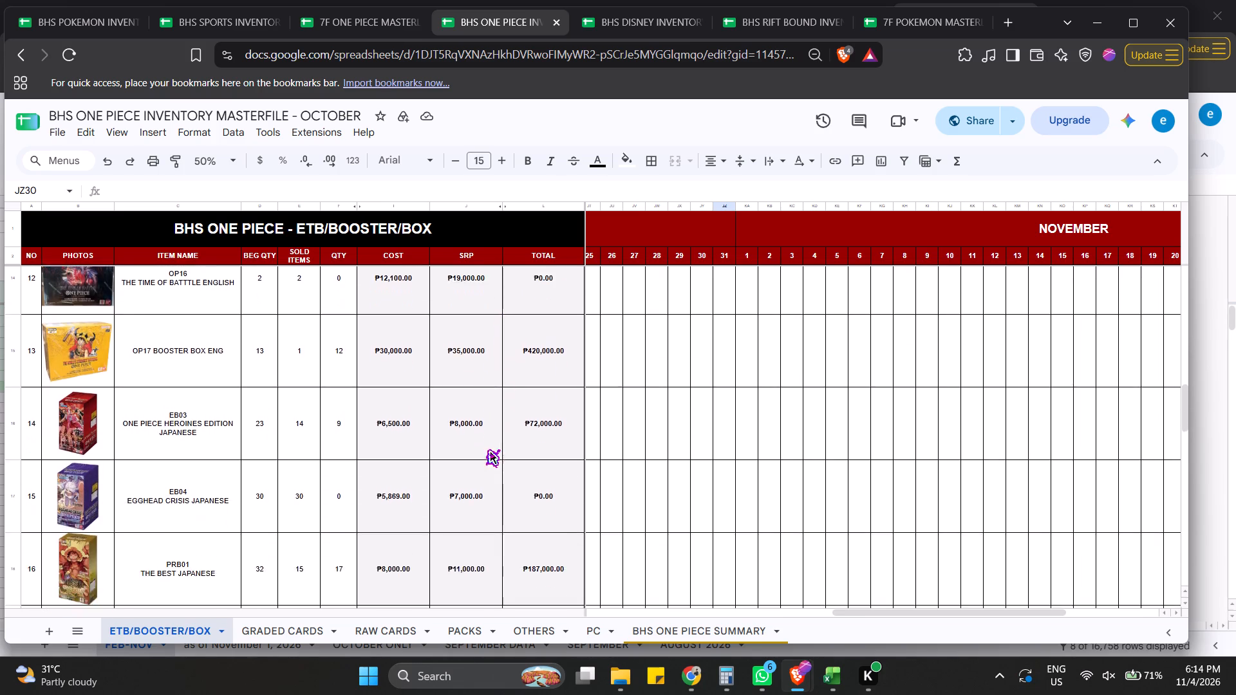
scroll(484, 449, down, 3)
click(835, 441)
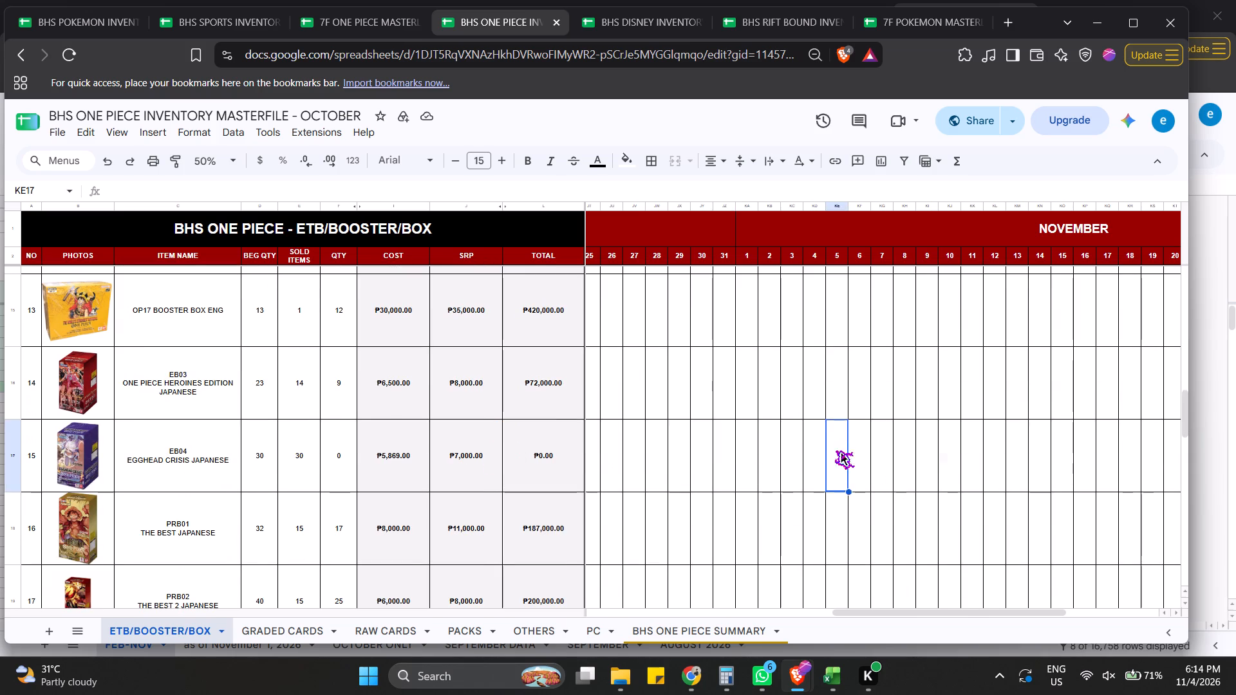
scroll(836, 457, down, 20)
scroll(836, 457, down, 1)
scroll(770, 523, down, 13)
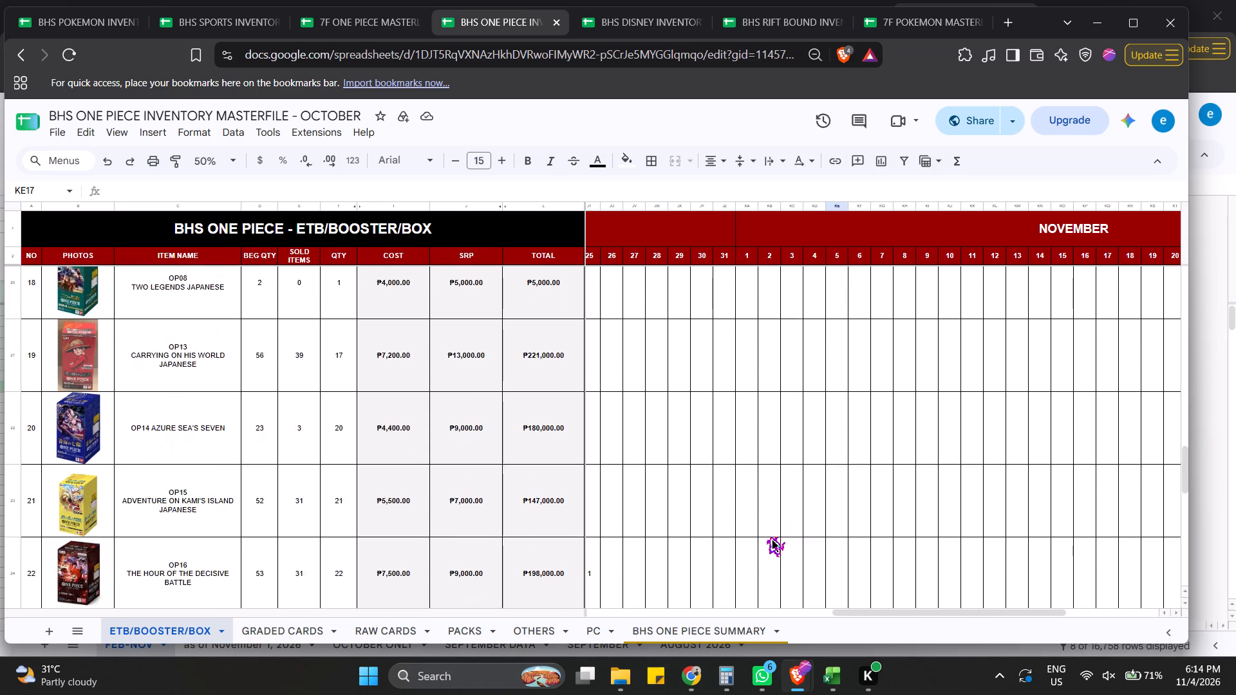
scroll(766, 537, down, 20)
Check the November 3 entry for OP17 THE WORLD'S STRONGEST WARRIORS and the rows just below it.
scroll(777, 506, up, 4)
click(788, 383)
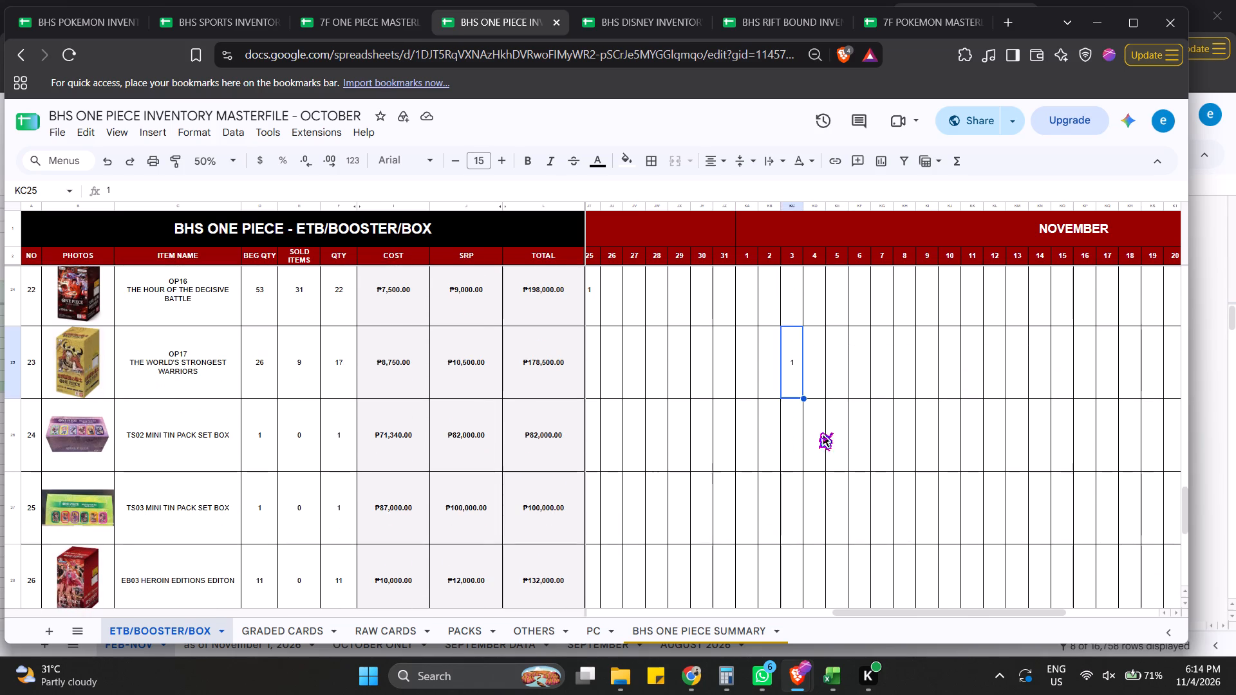
scroll(796, 490, down, 20)
scroll(796, 490, down, 17)
scroll(787, 497, up, 13)
scroll(779, 488, down, 4)
scroll(754, 489, up, 7)
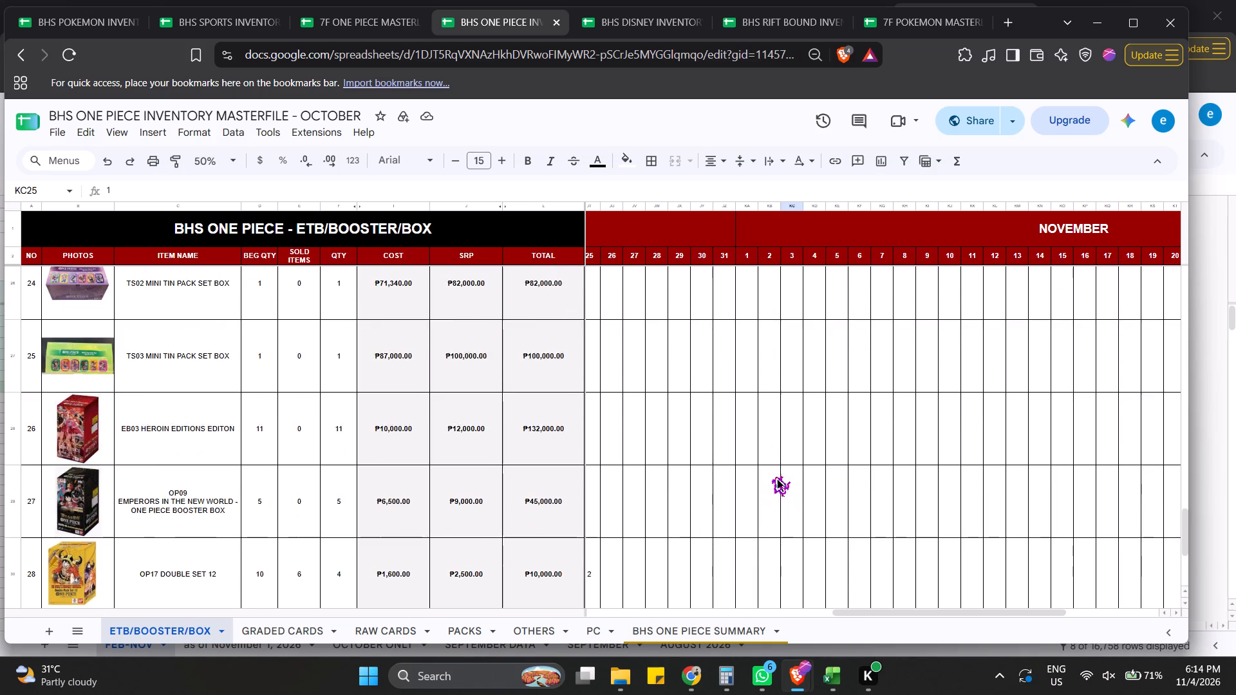
scroll(771, 476, up, 13)
click(794, 408)
click(837, 418)
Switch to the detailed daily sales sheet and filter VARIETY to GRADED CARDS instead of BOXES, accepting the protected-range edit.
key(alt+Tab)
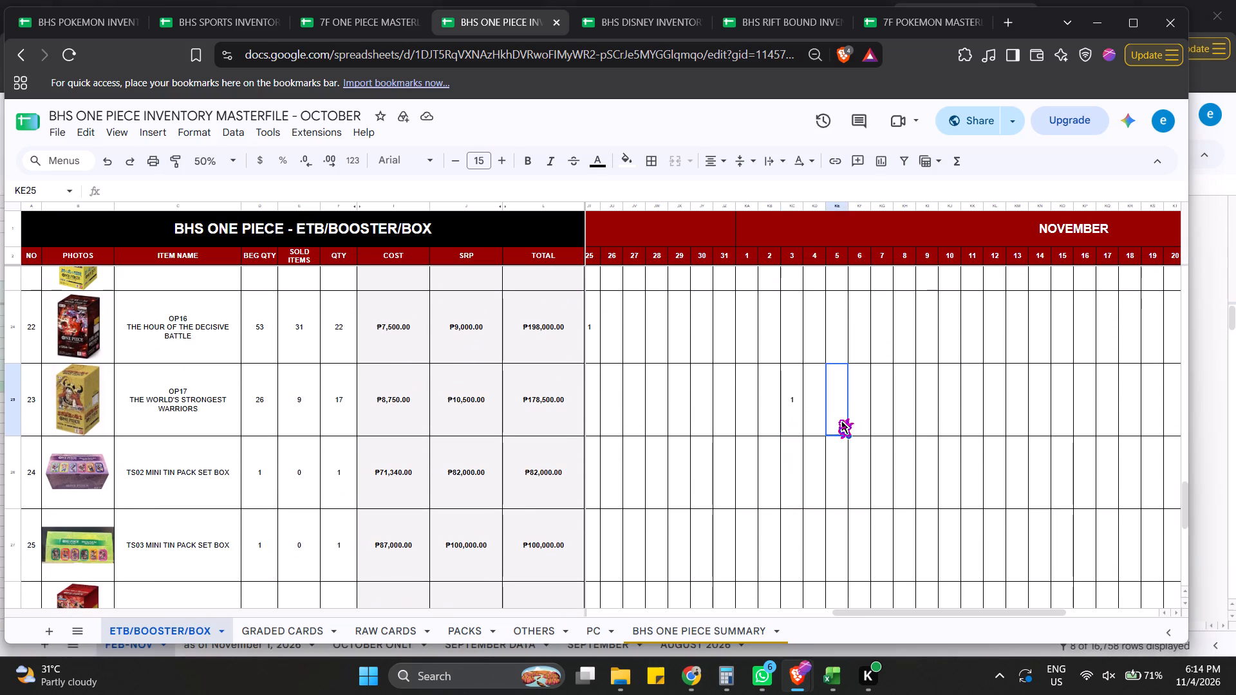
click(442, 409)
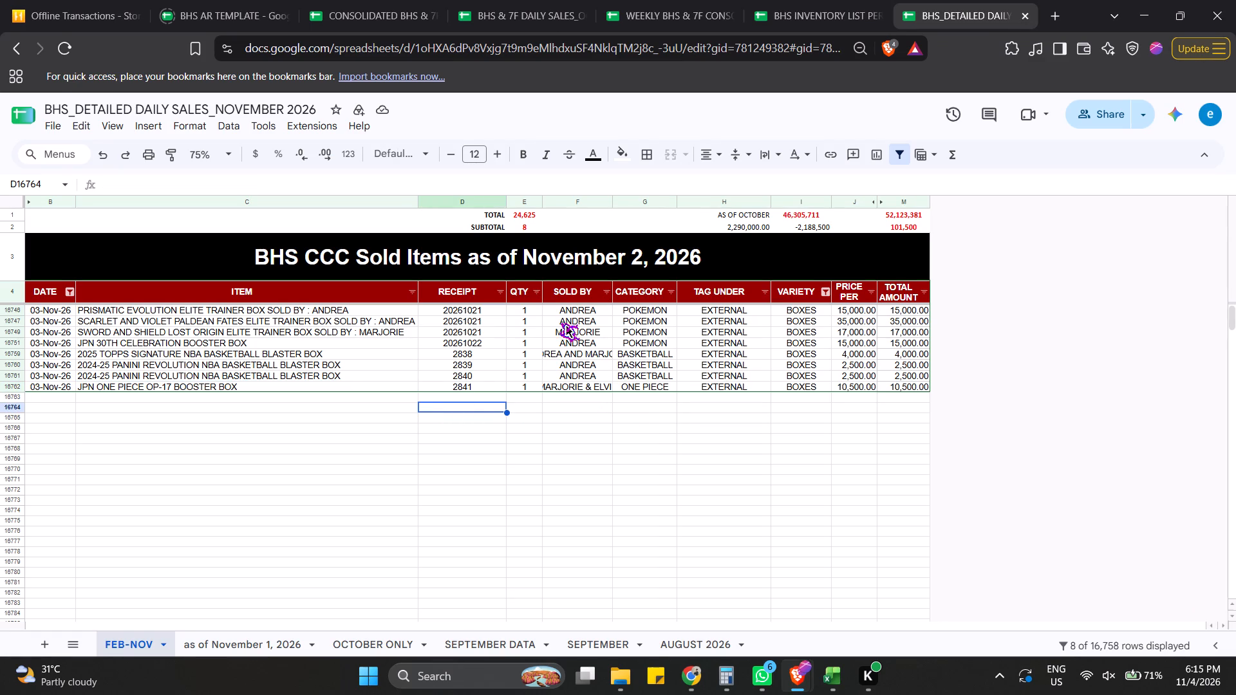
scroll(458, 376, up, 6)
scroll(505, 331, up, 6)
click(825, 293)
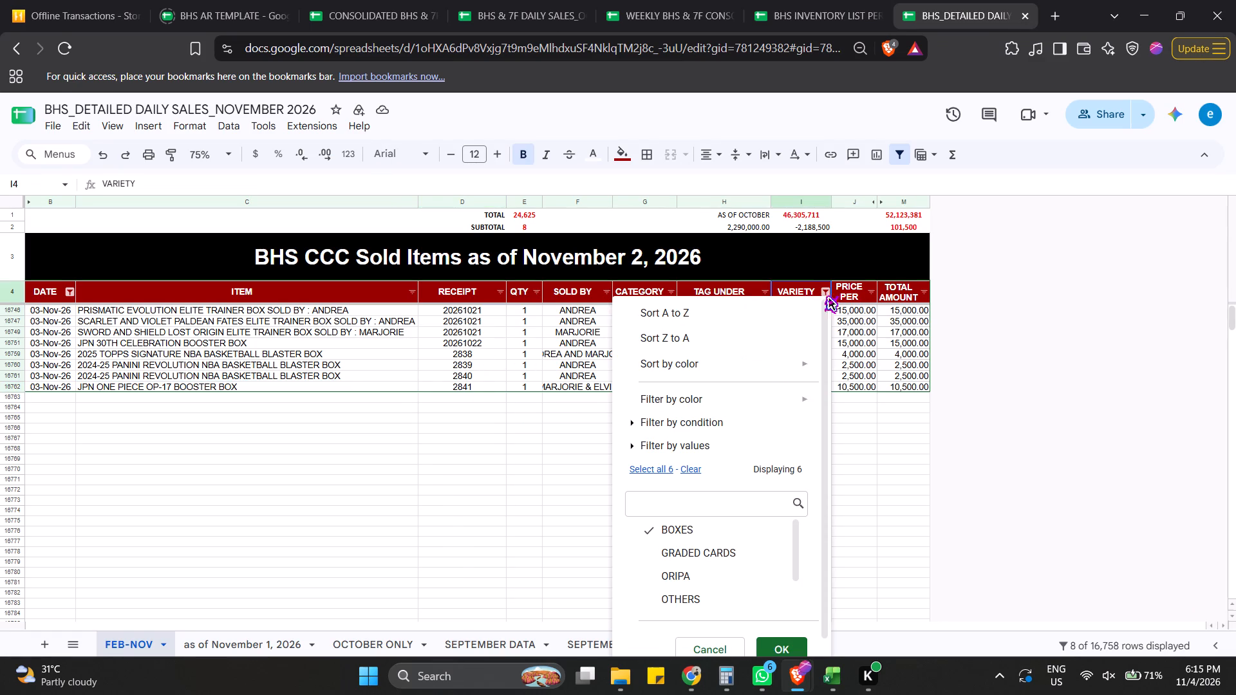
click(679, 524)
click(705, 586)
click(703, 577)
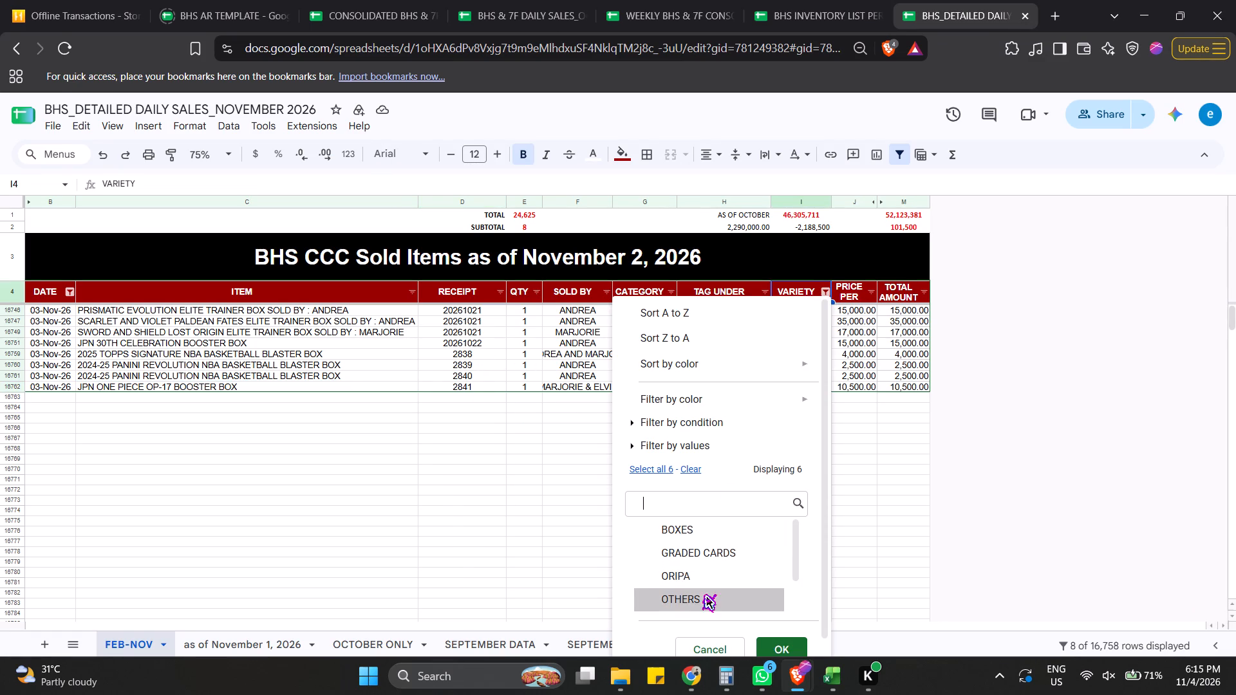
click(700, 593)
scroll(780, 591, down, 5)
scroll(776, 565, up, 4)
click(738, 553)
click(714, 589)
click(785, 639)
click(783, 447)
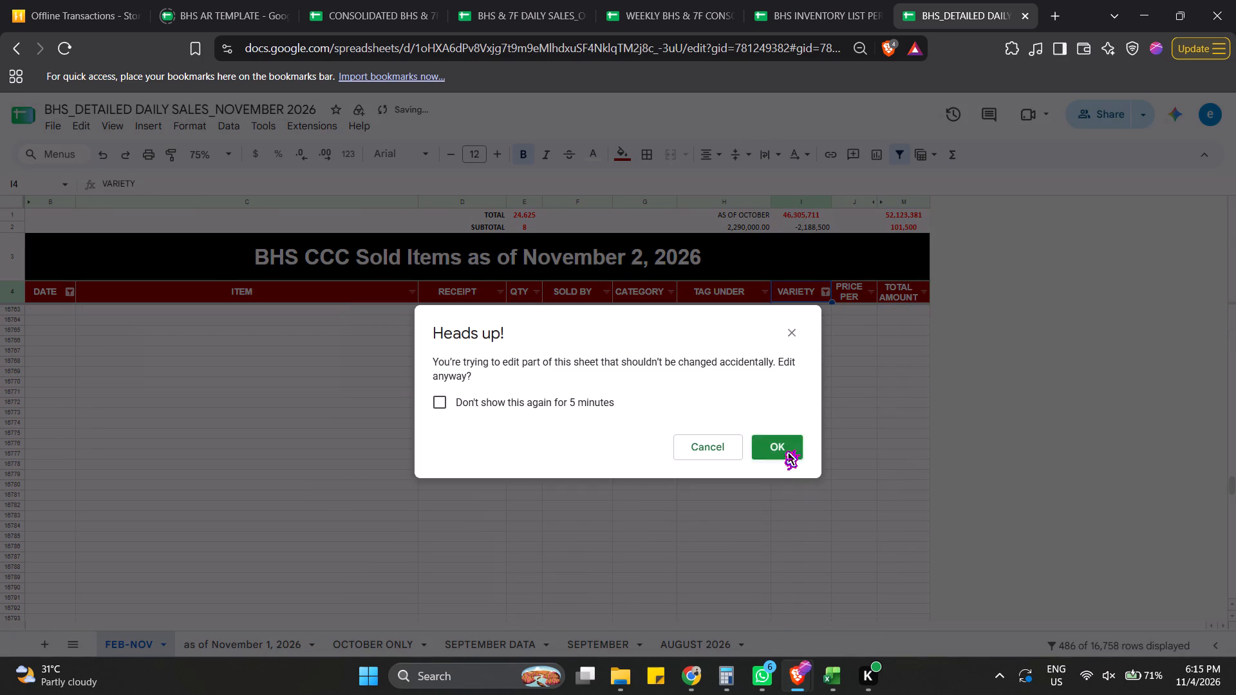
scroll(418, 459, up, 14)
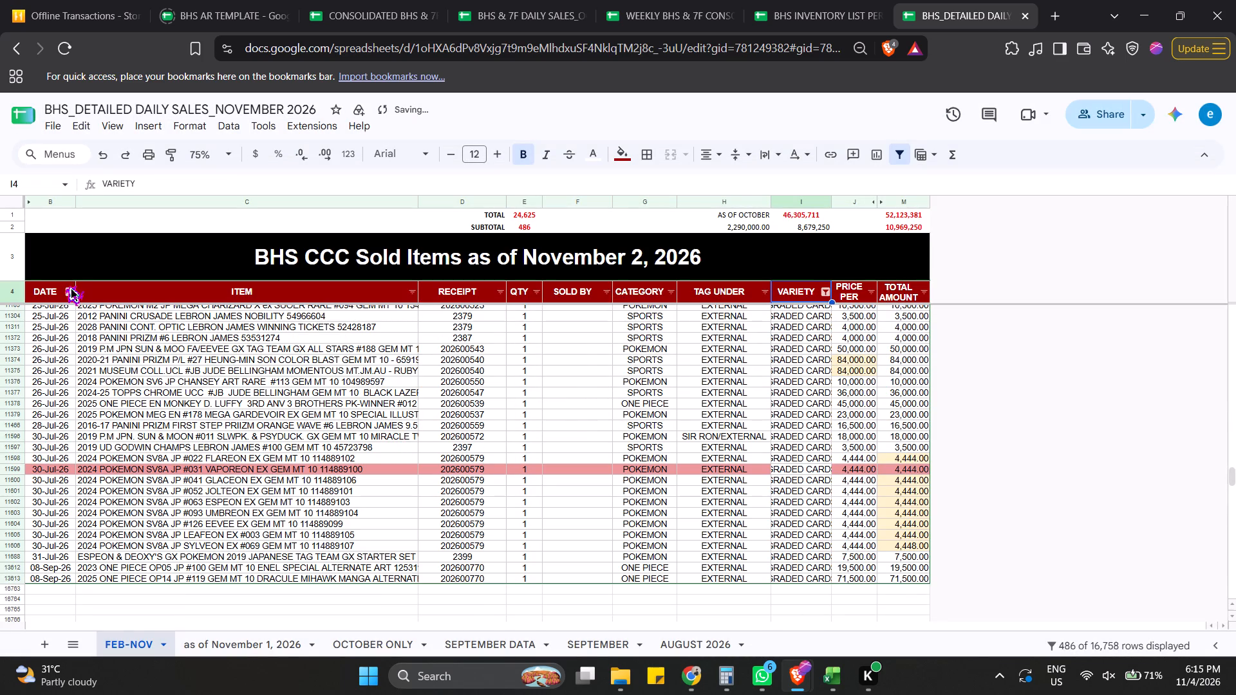
Reset the VARIETY filter to include all six varieties and accept the protected-range edit.
click(819, 291)
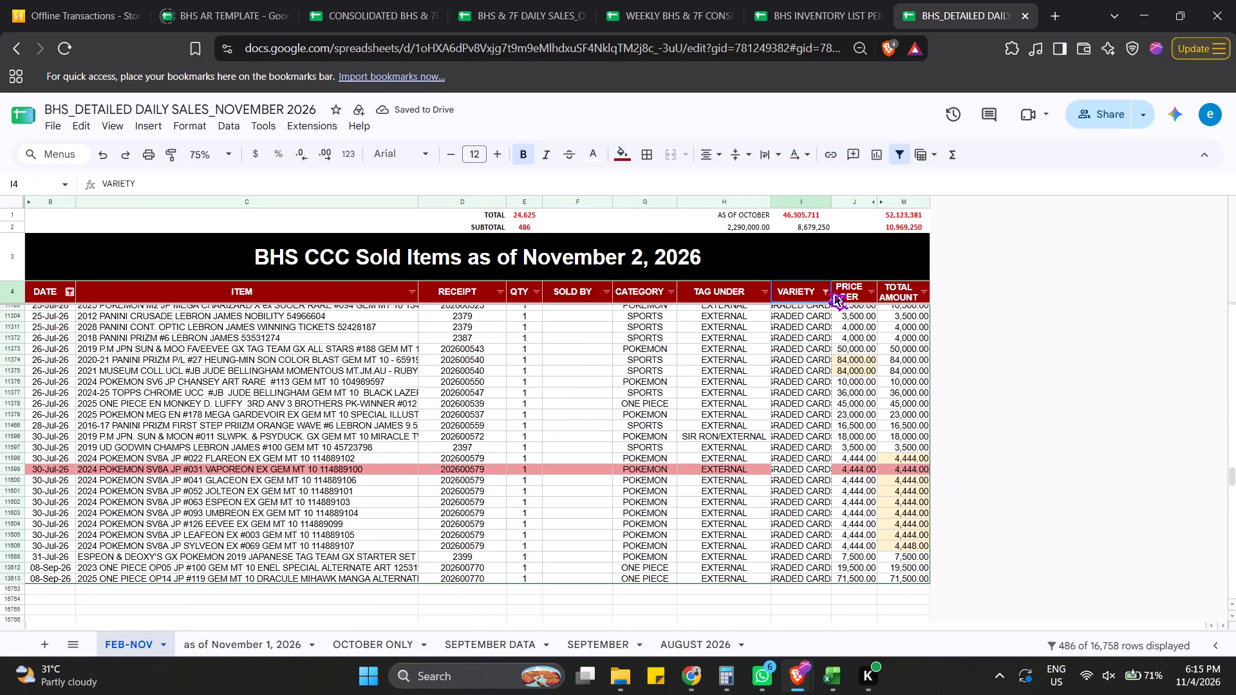
click(829, 290)
click(663, 462)
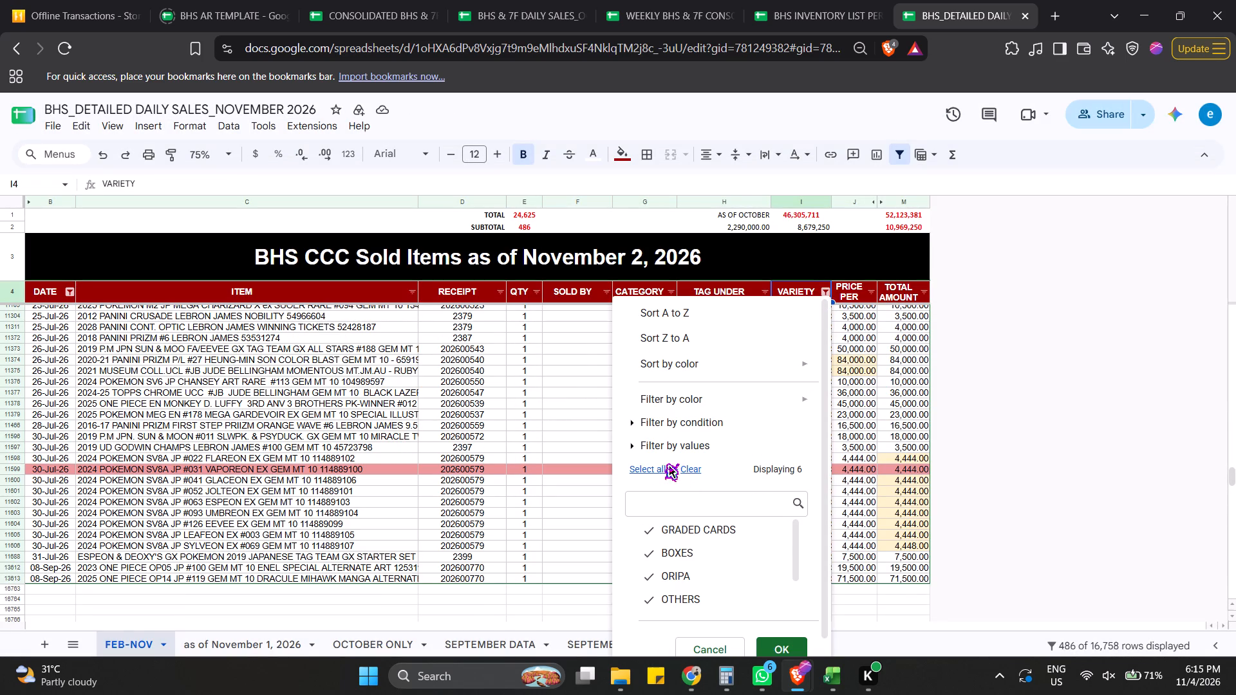
scroll(758, 499, down, 6)
click(791, 629)
click(783, 446)
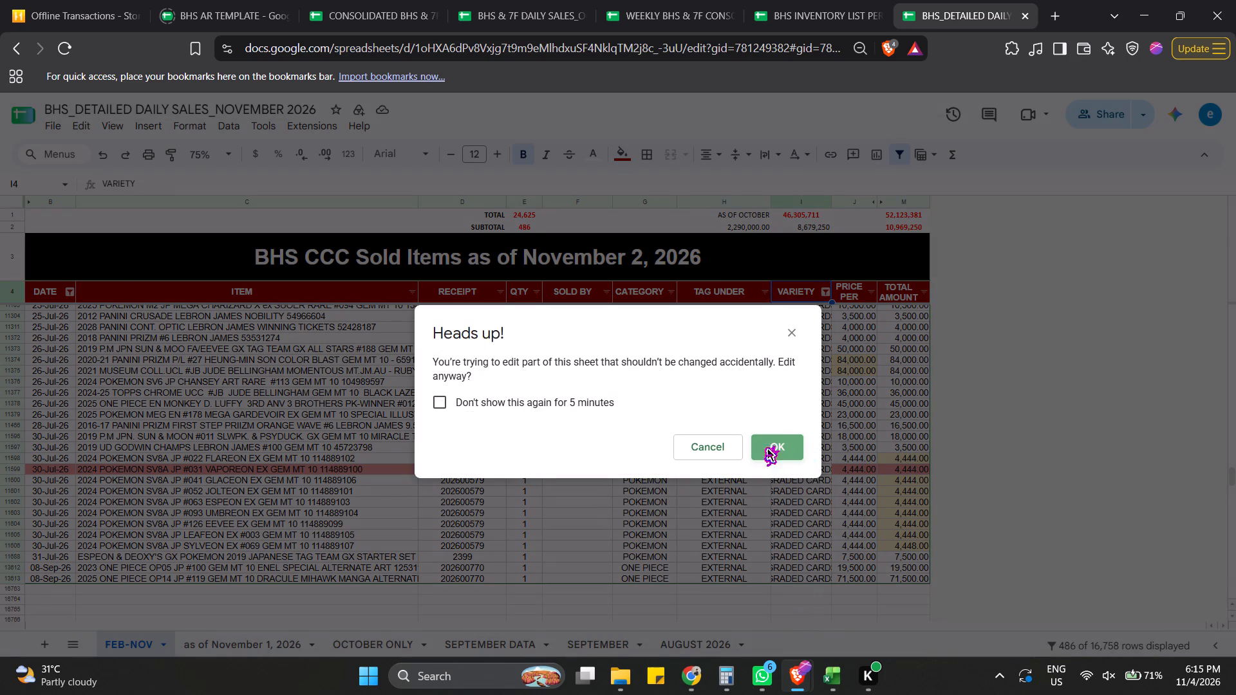
Reset the DATE filter to include all dates and accept the protected-range edit.
click(70, 290)
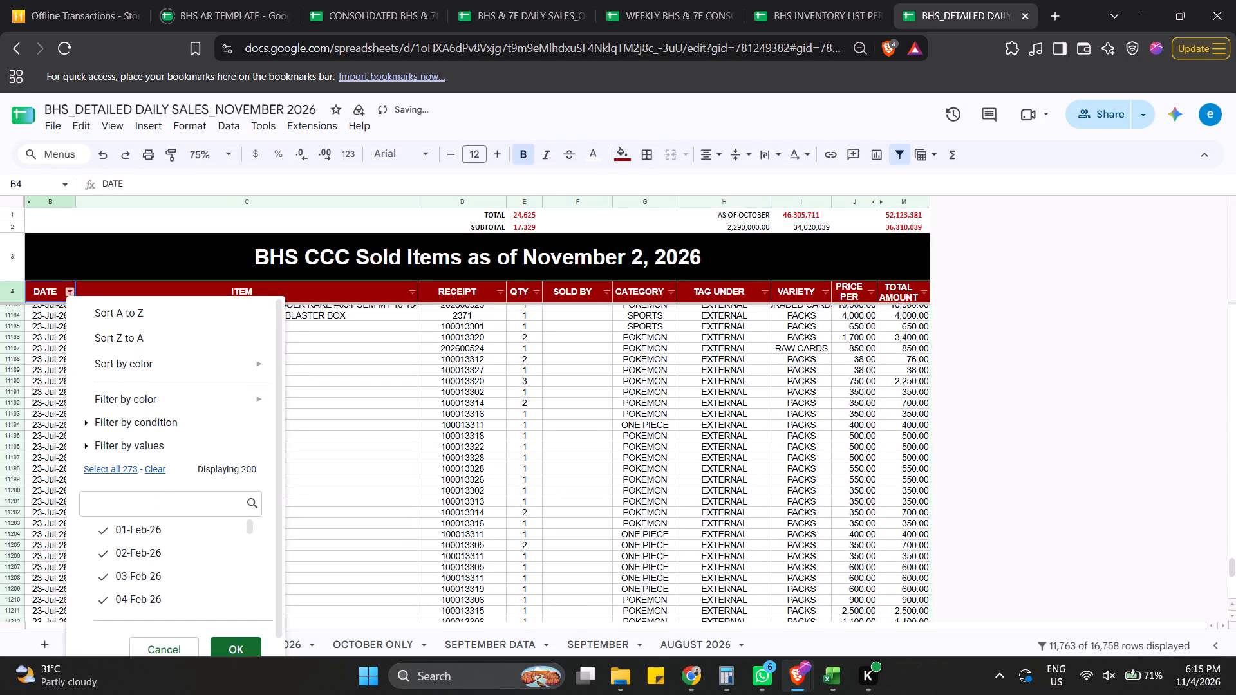
click(111, 466)
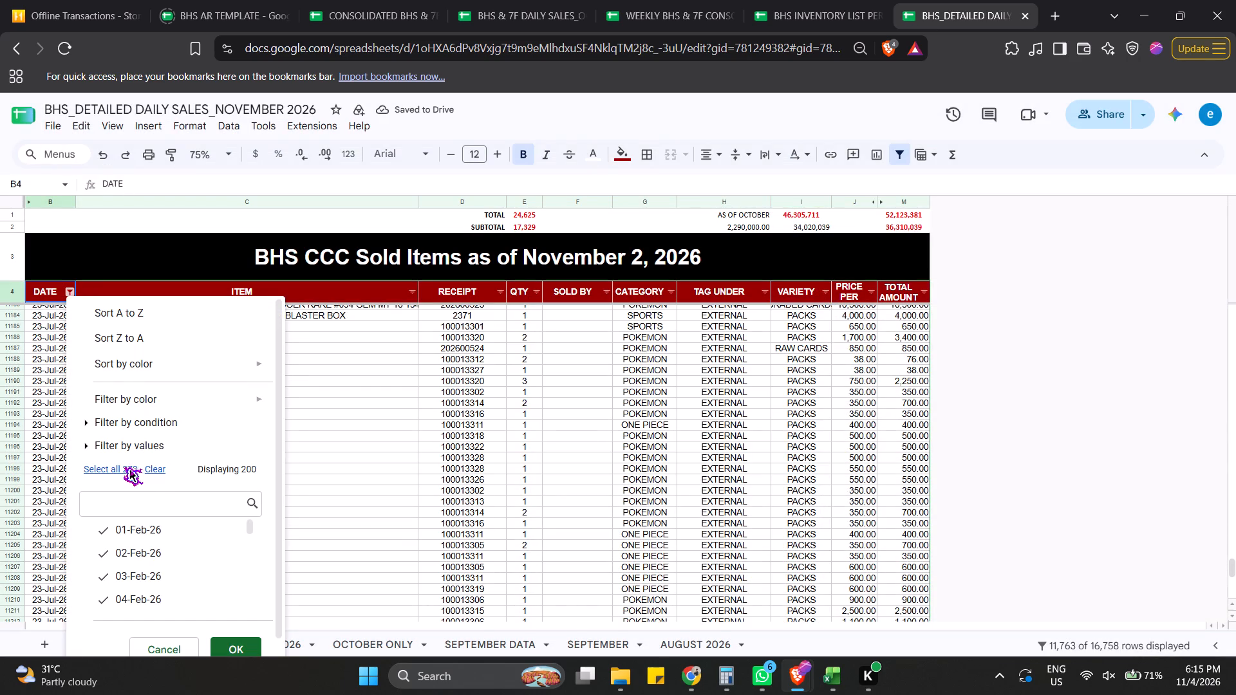
double_click(113, 468)
click(238, 652)
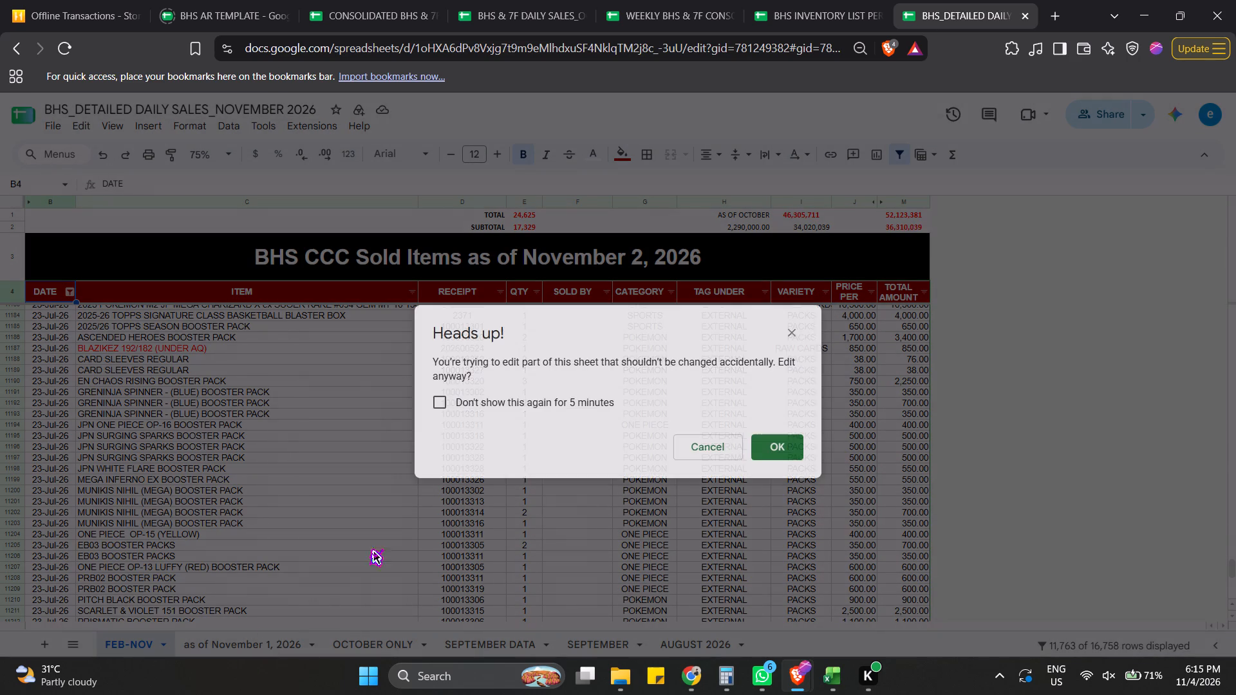
click(791, 446)
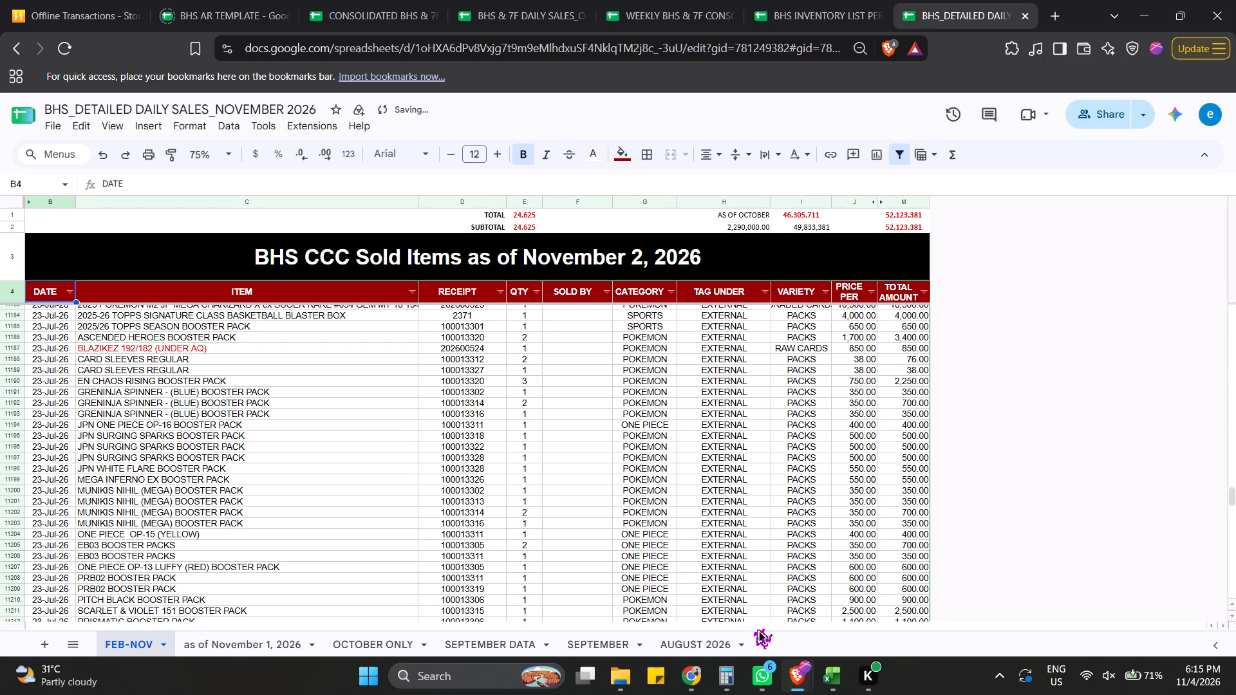
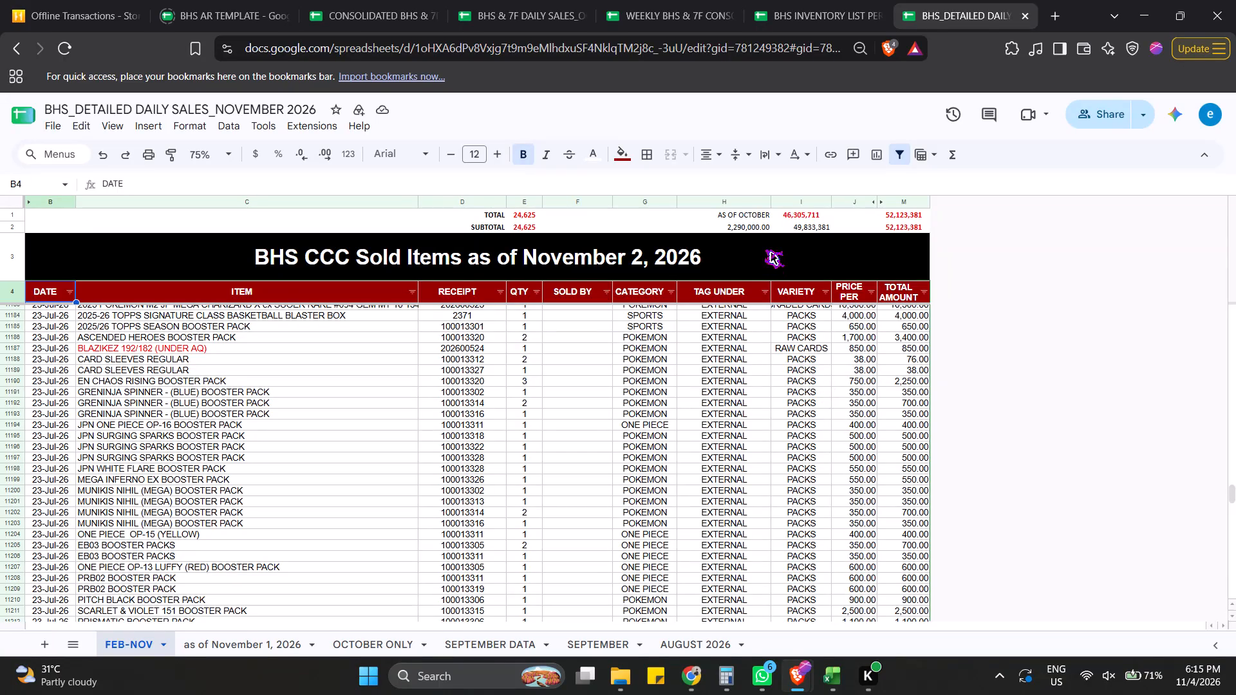
Filter the DATE column of the detailed daily sales sheet to 03-Nov-26 and accept the protected-range edit.
scroll(319, 438, down, 4)
scroll(126, 369, up, 5)
click(71, 292)
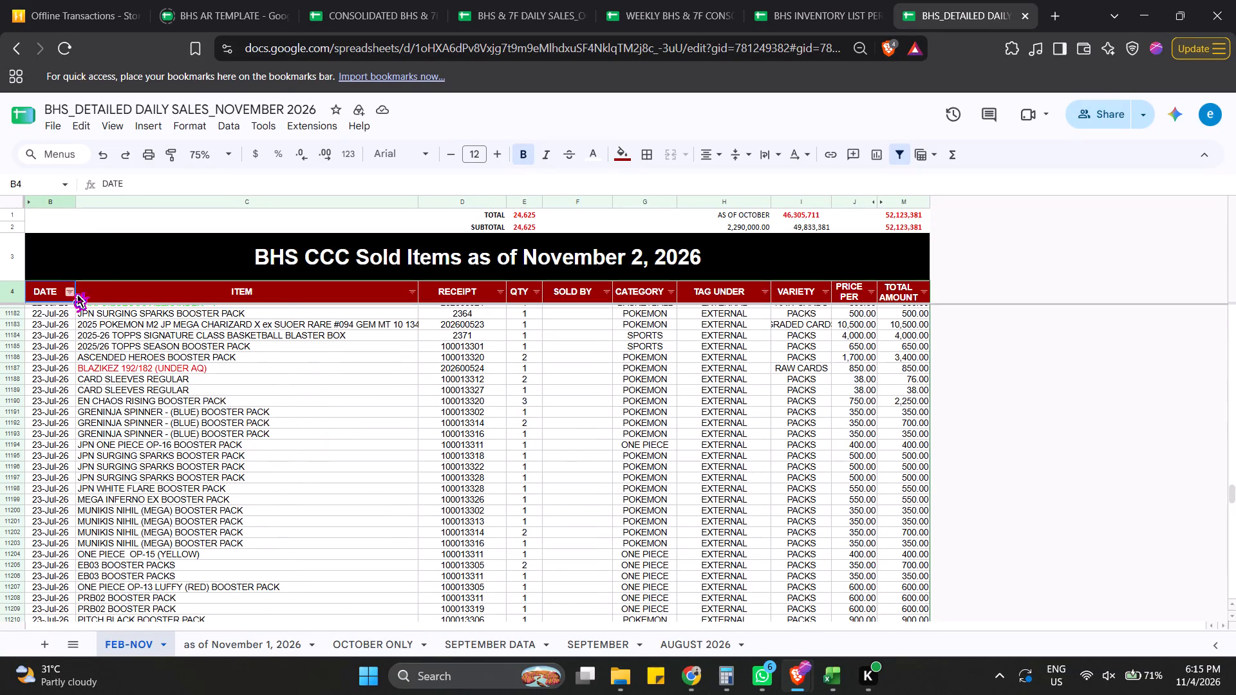
click(147, 472)
click(145, 495)
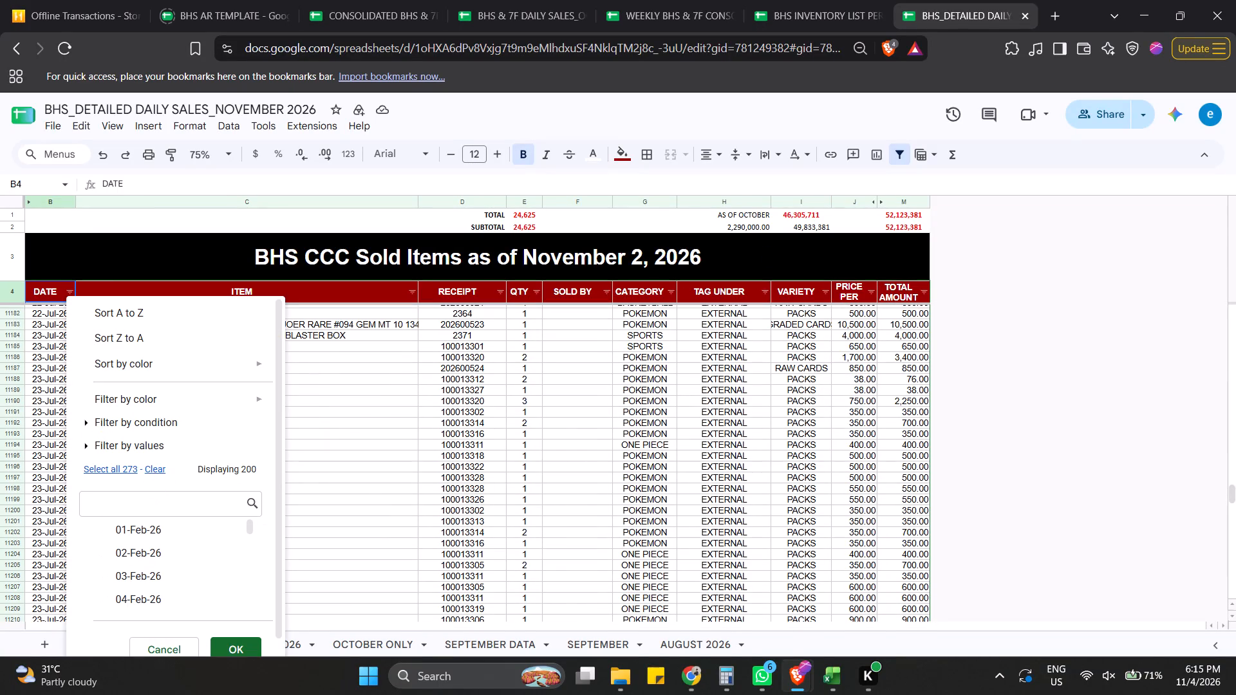
text(03-NOV)
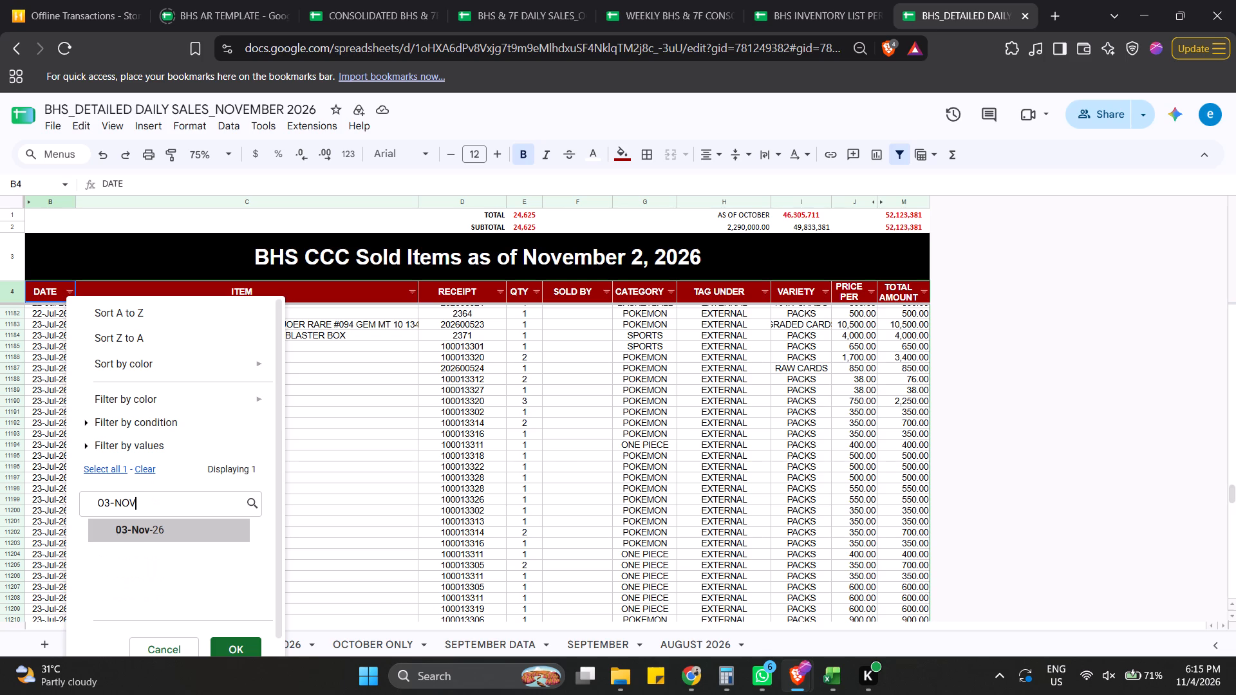
click(156, 533)
click(239, 639)
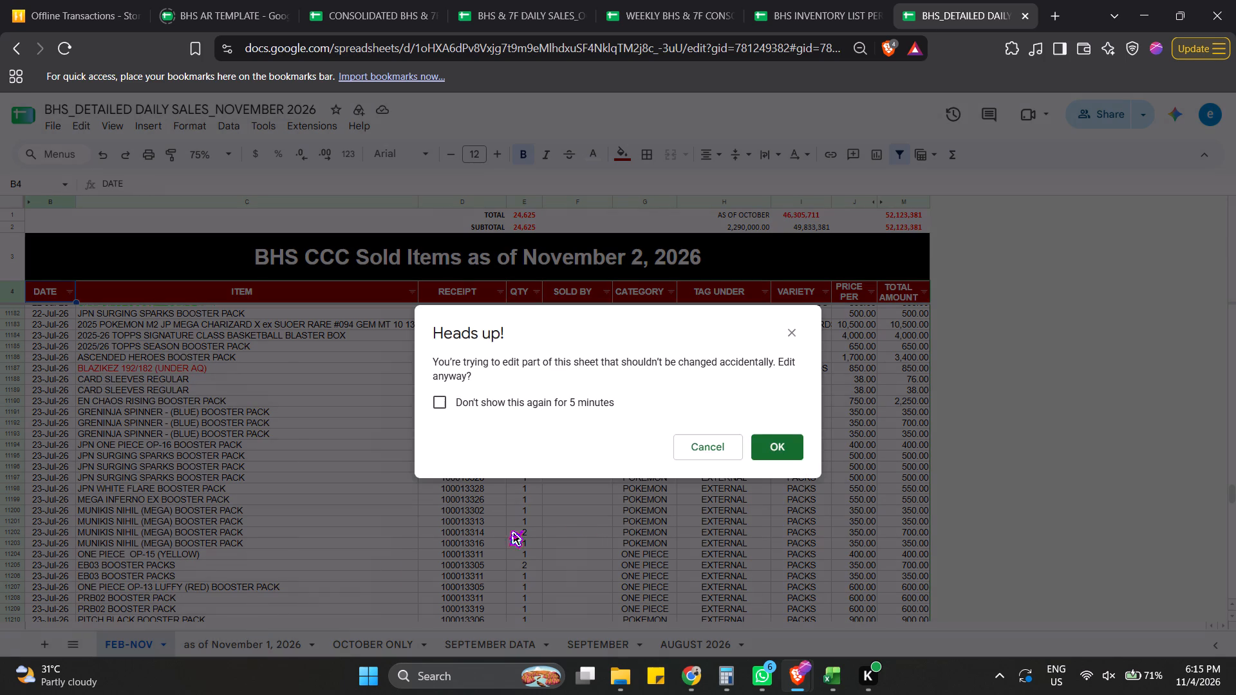
click(796, 432)
click(780, 446)
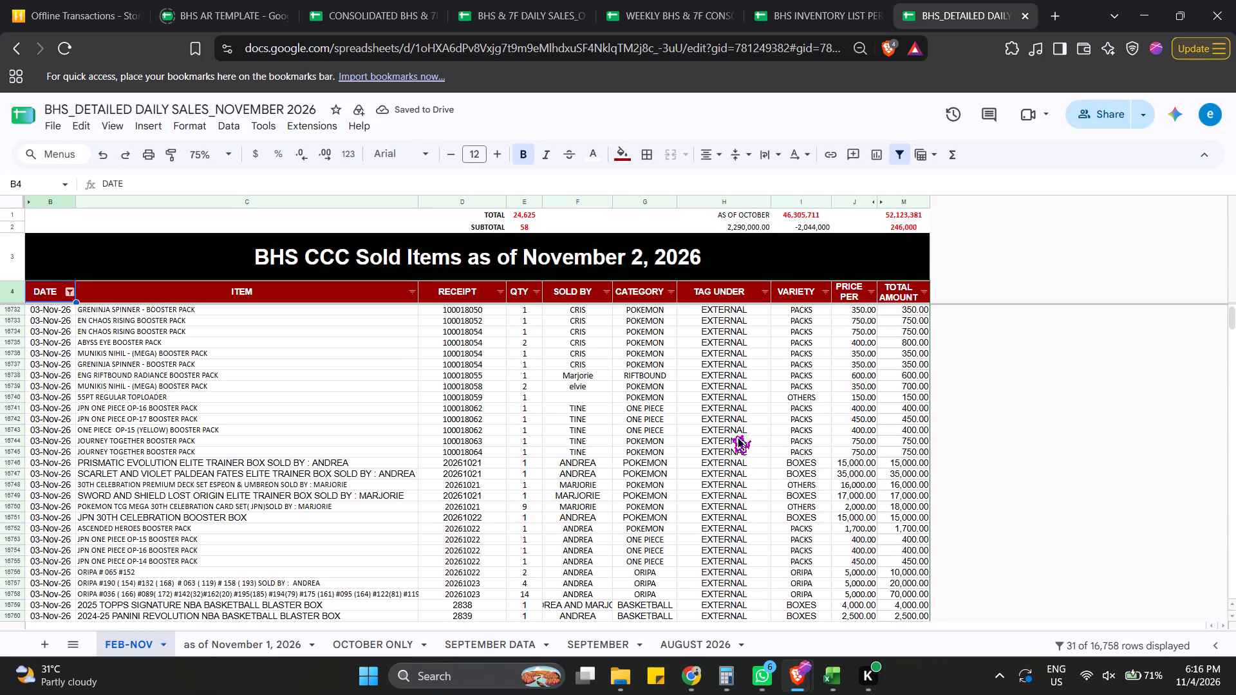
Filter the VARIETY column of the November 3 sales to OTHERS only.
scroll(471, 402, down, 6)
scroll(731, 434, up, 12)
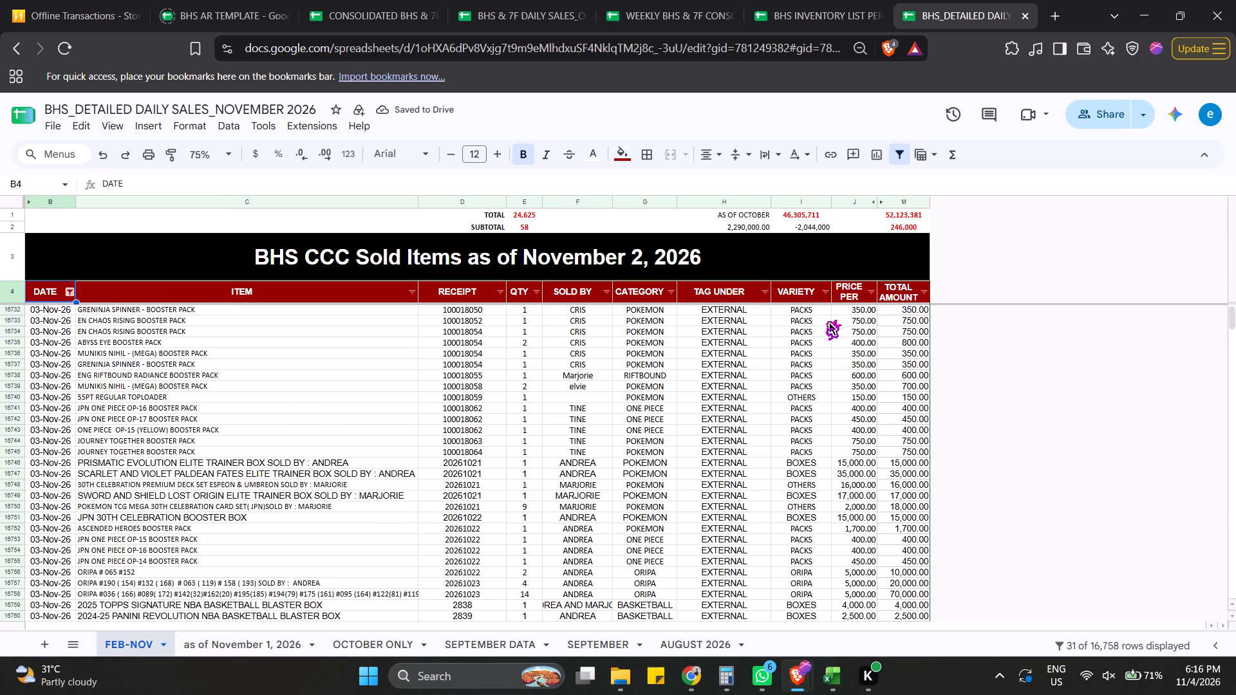
click(828, 289)
click(825, 295)
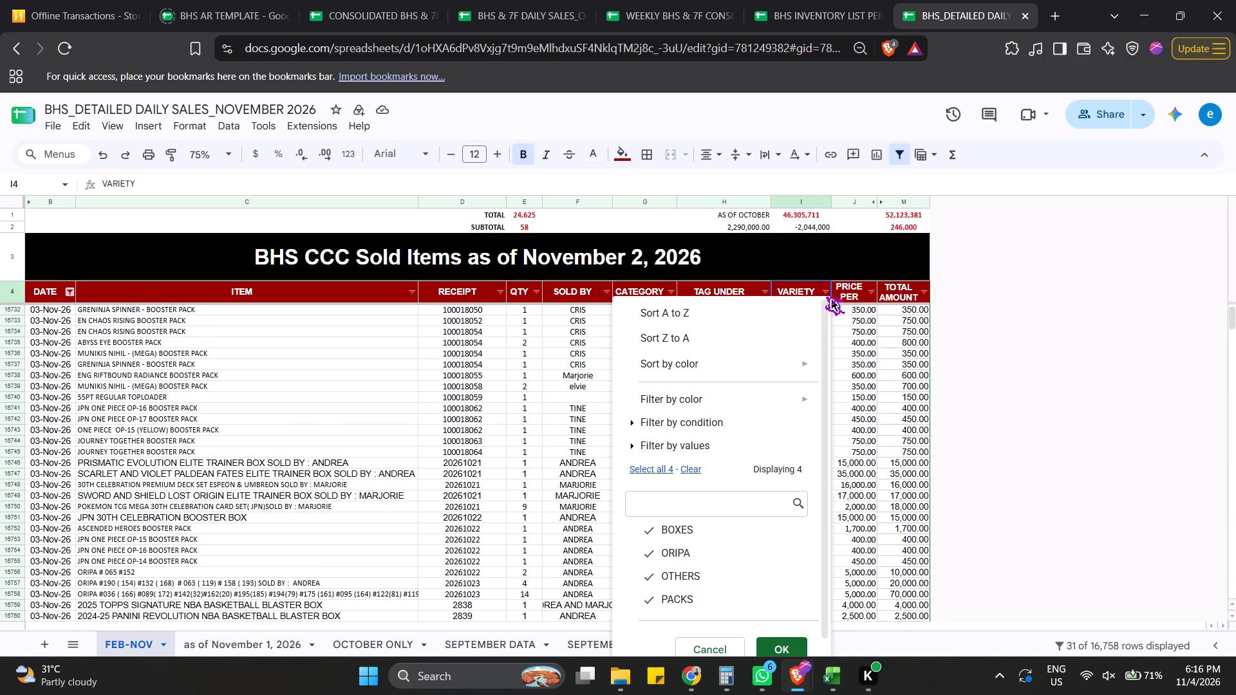
click(687, 467)
scroll(704, 546, down, 3)
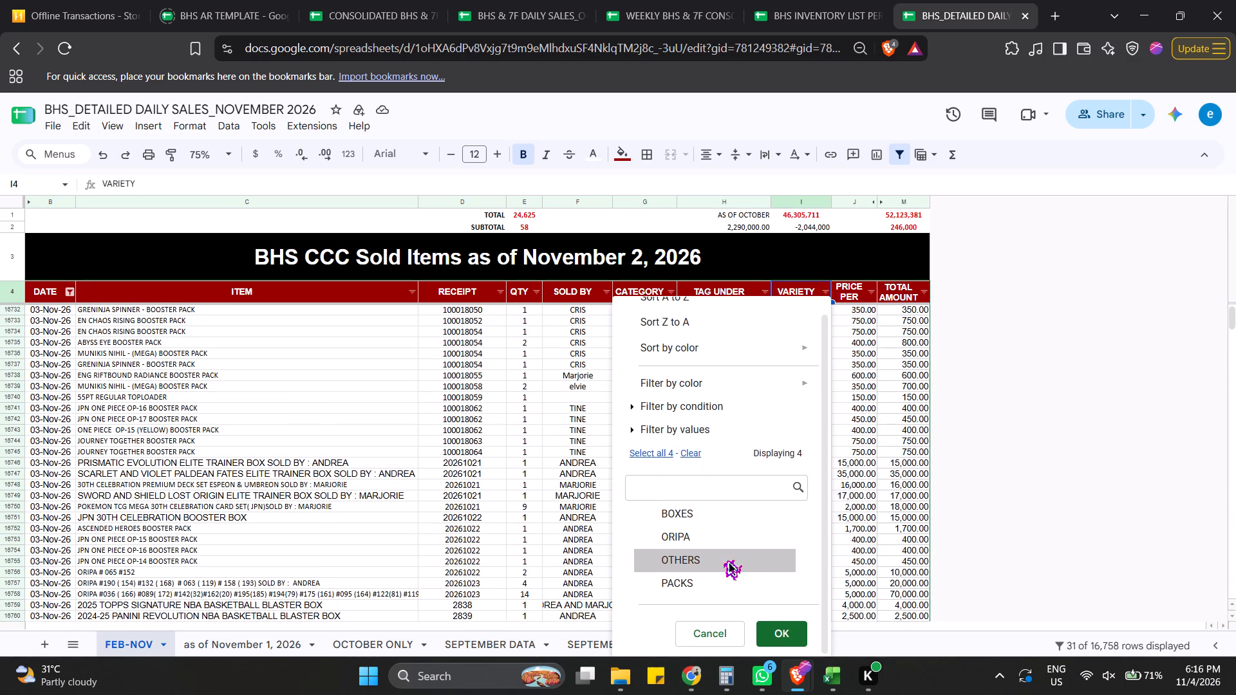
Filter the VARIETY column of the 03-Nov-26 sales to OTHERS and accept the protected-range edit.
click(716, 561)
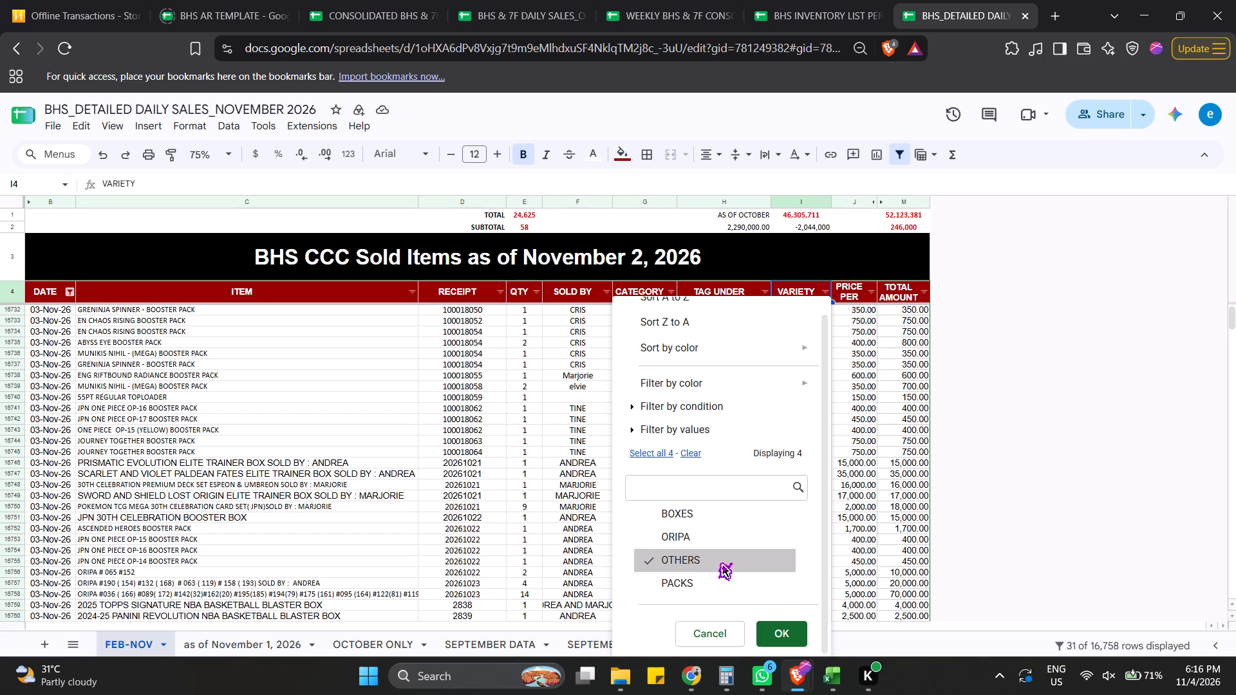
click(768, 633)
click(767, 436)
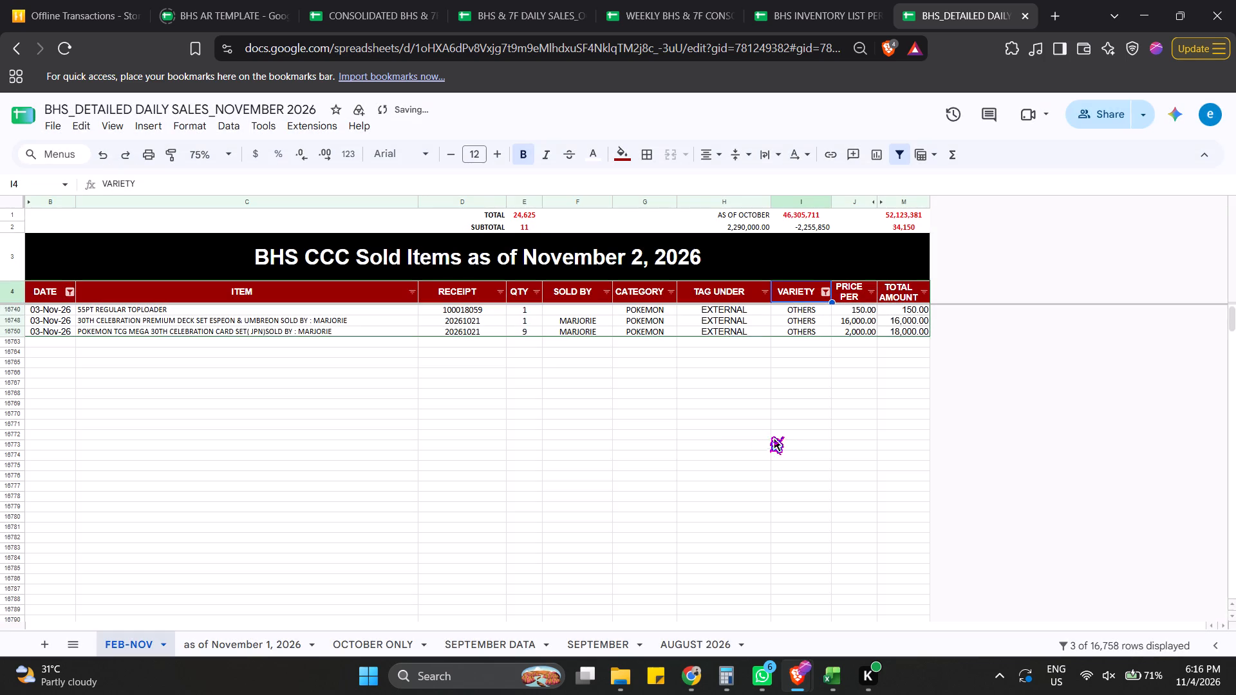
Examine the item names and details of the 03-Nov-26 sales filtered to the OTHERS variety.
scroll(550, 446, up, 10)
click(123, 311)
click(142, 326)
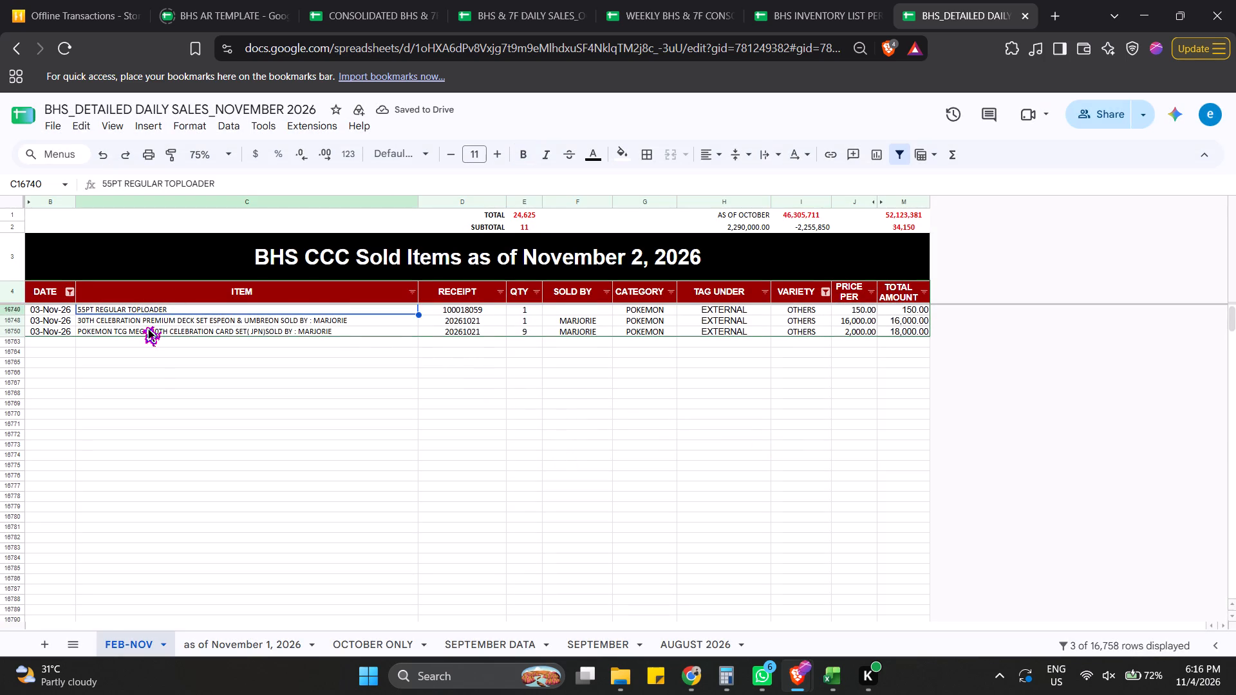
click(149, 331)
scroll(288, 373, up, 3)
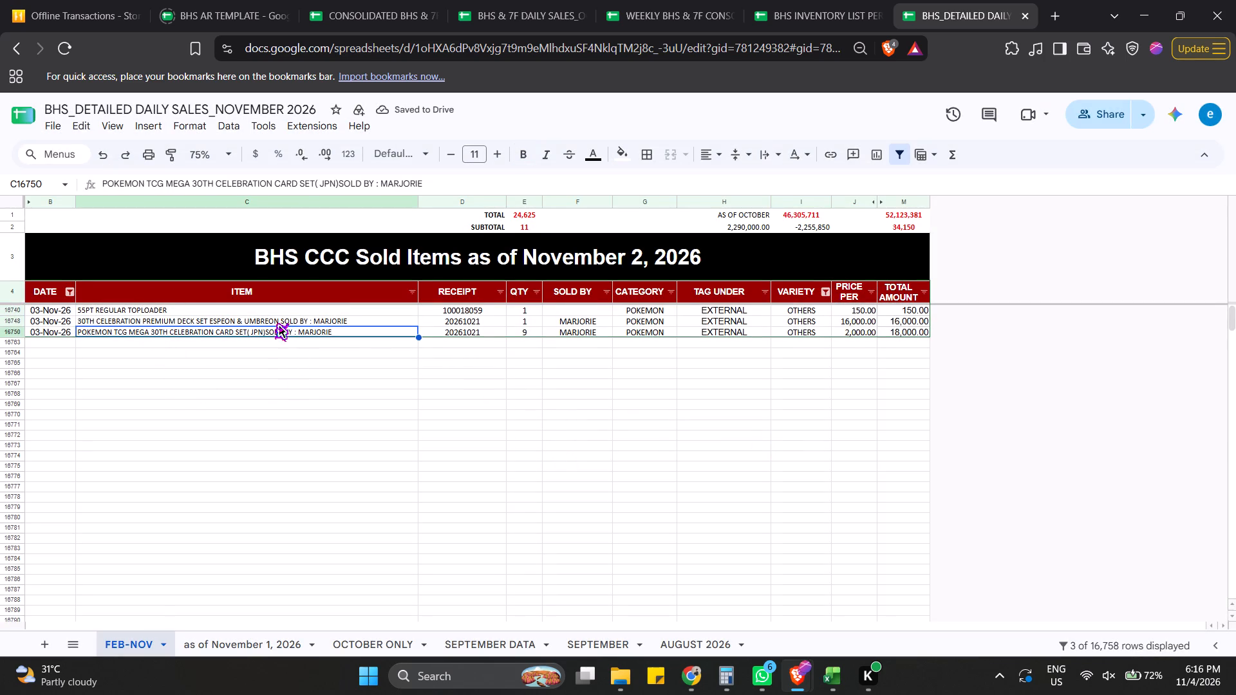
click(273, 322)
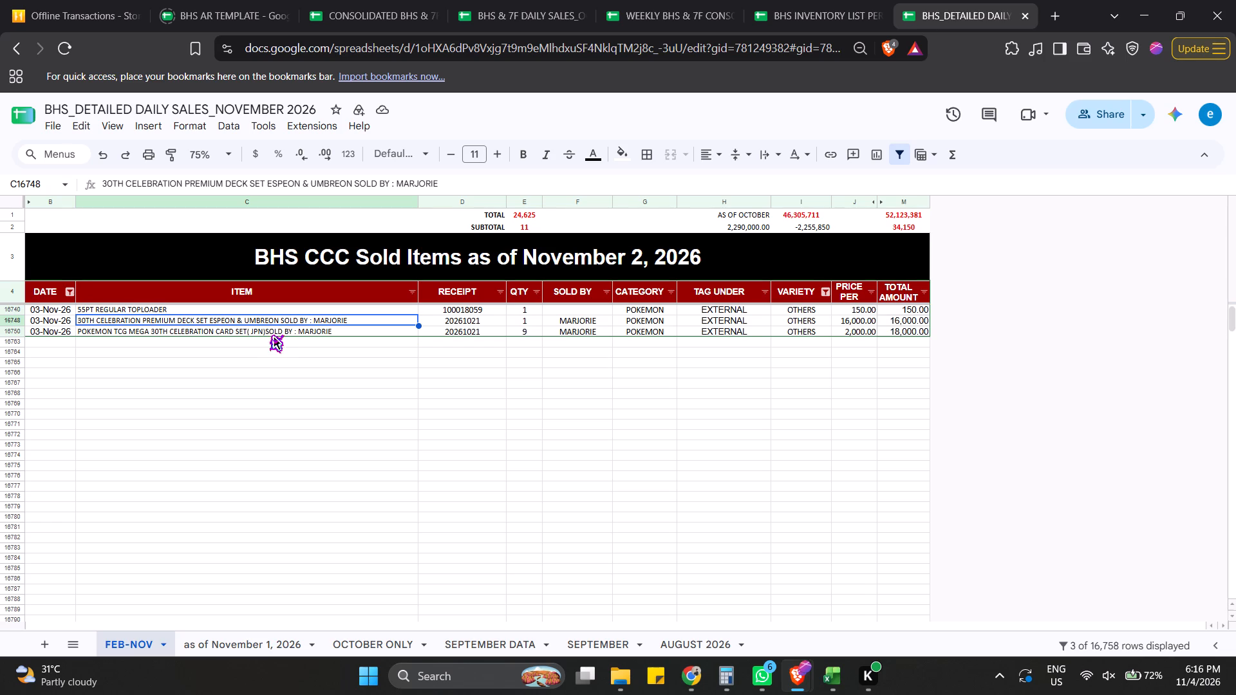
click(268, 334)
click(874, 384)
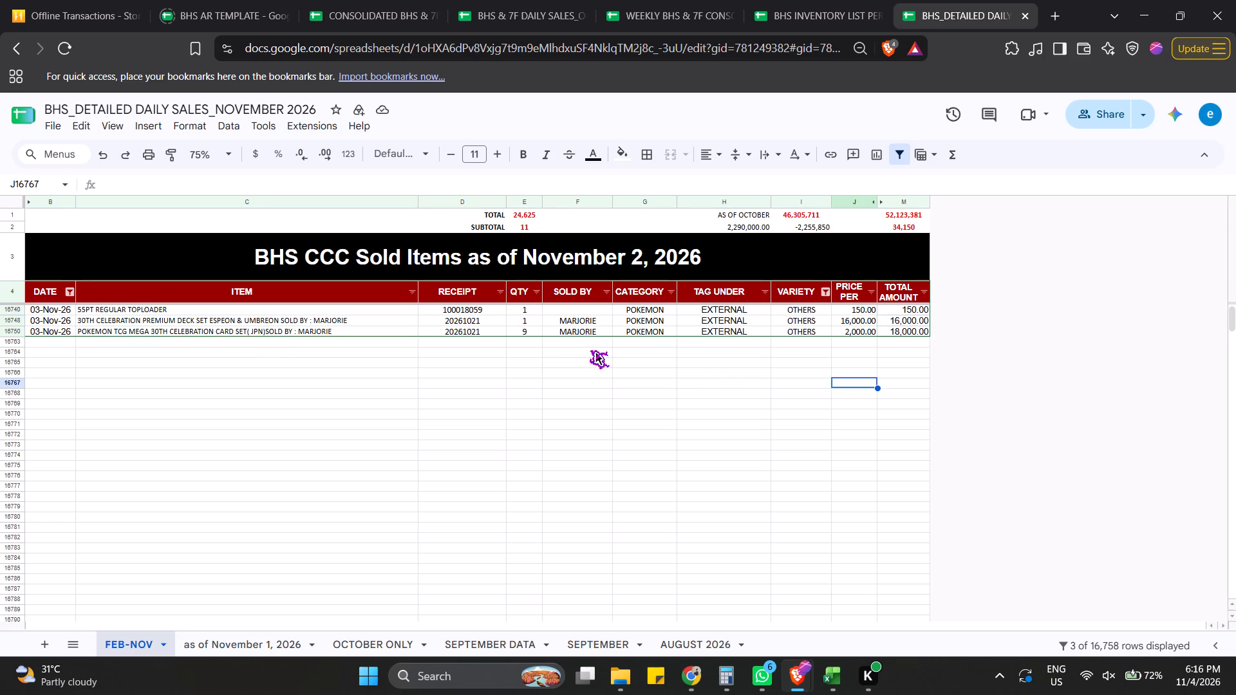
Search the OTHERS sheet of the BHS One Piece inventory masterfile for DECK and step through the matches.
key(alt+Tab)
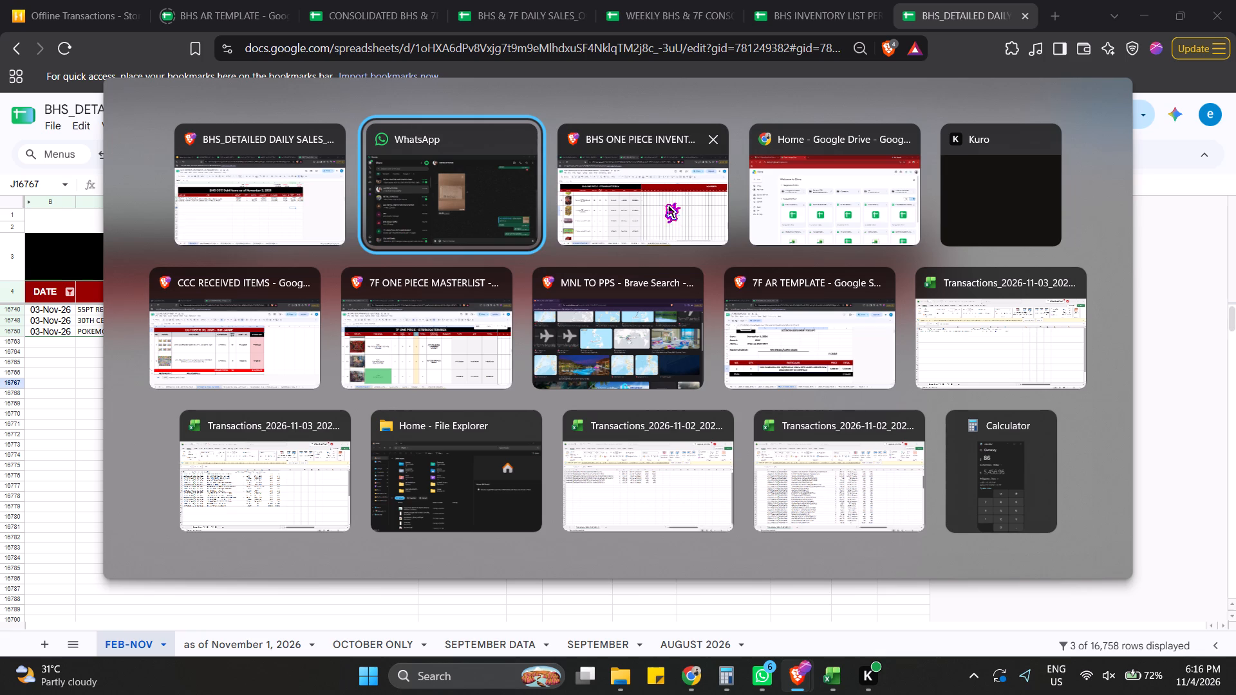
alt+click(638, 203)
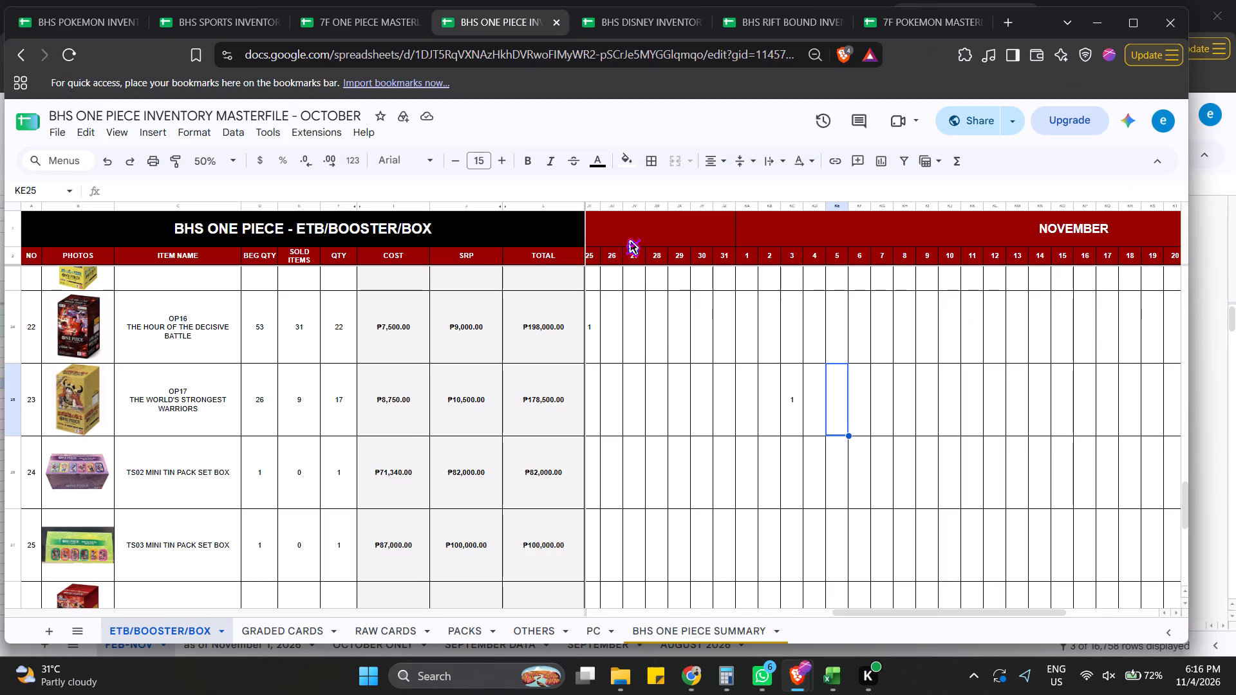
scroll(606, 373, down, 5)
click(526, 632)
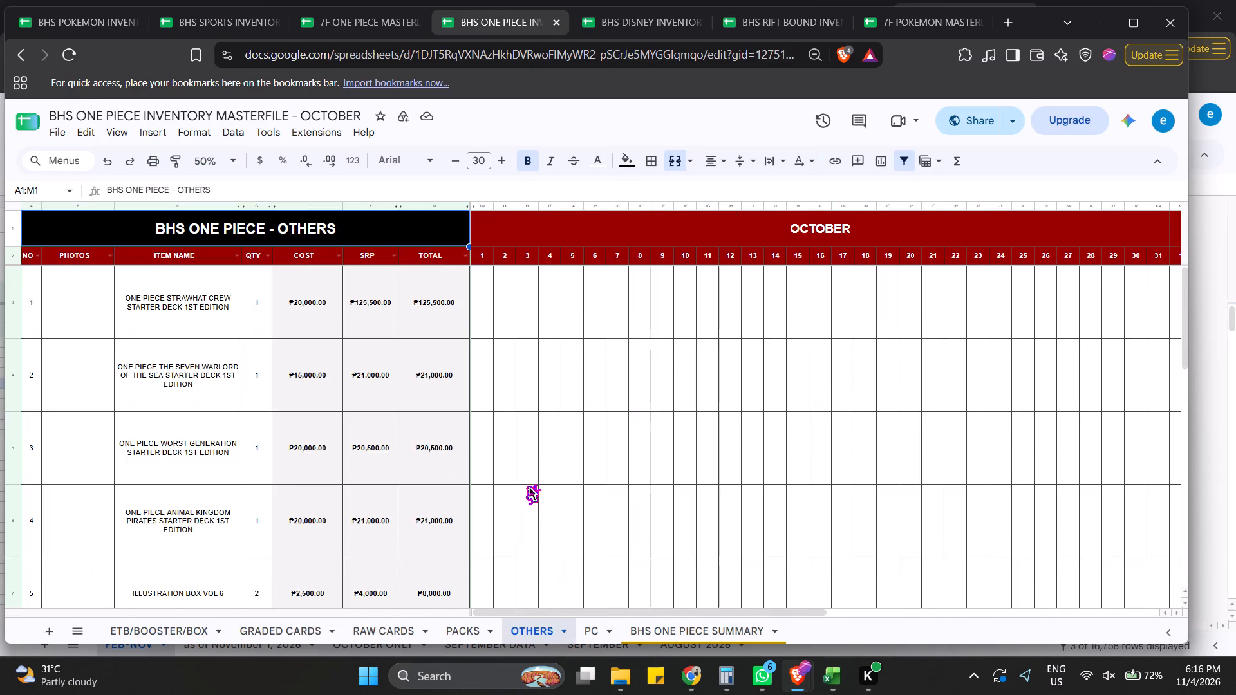
scroll(447, 439, down, 17)
key(ctrl+f)
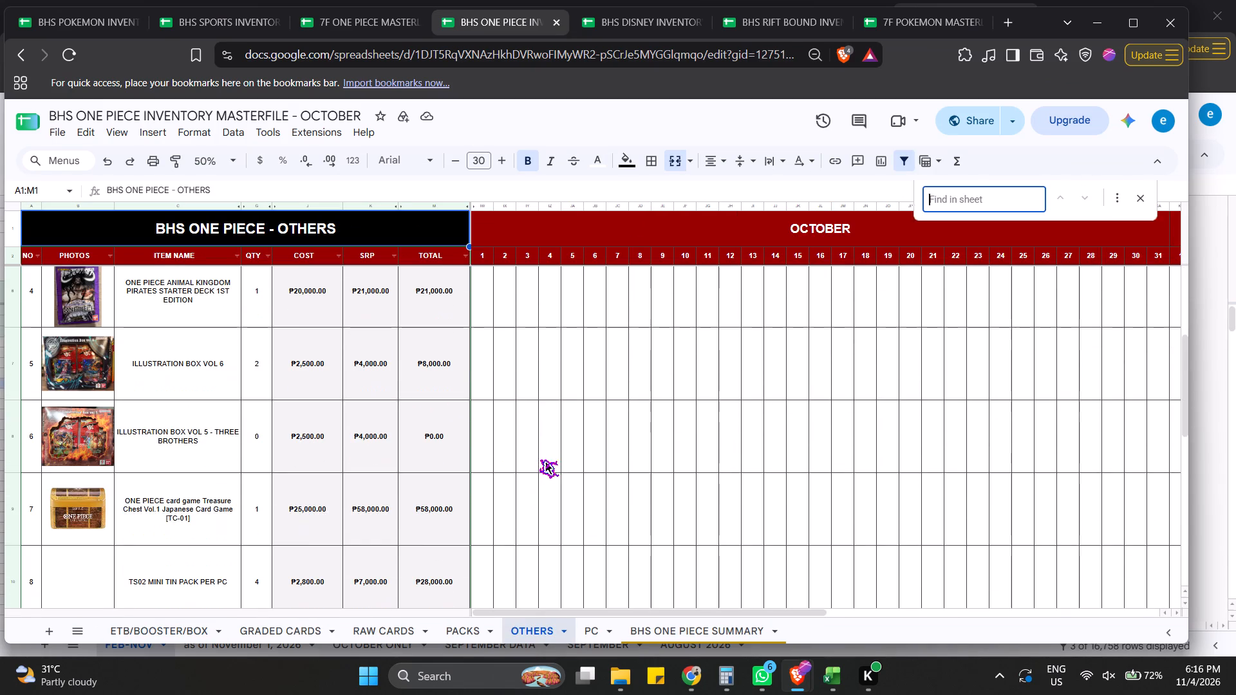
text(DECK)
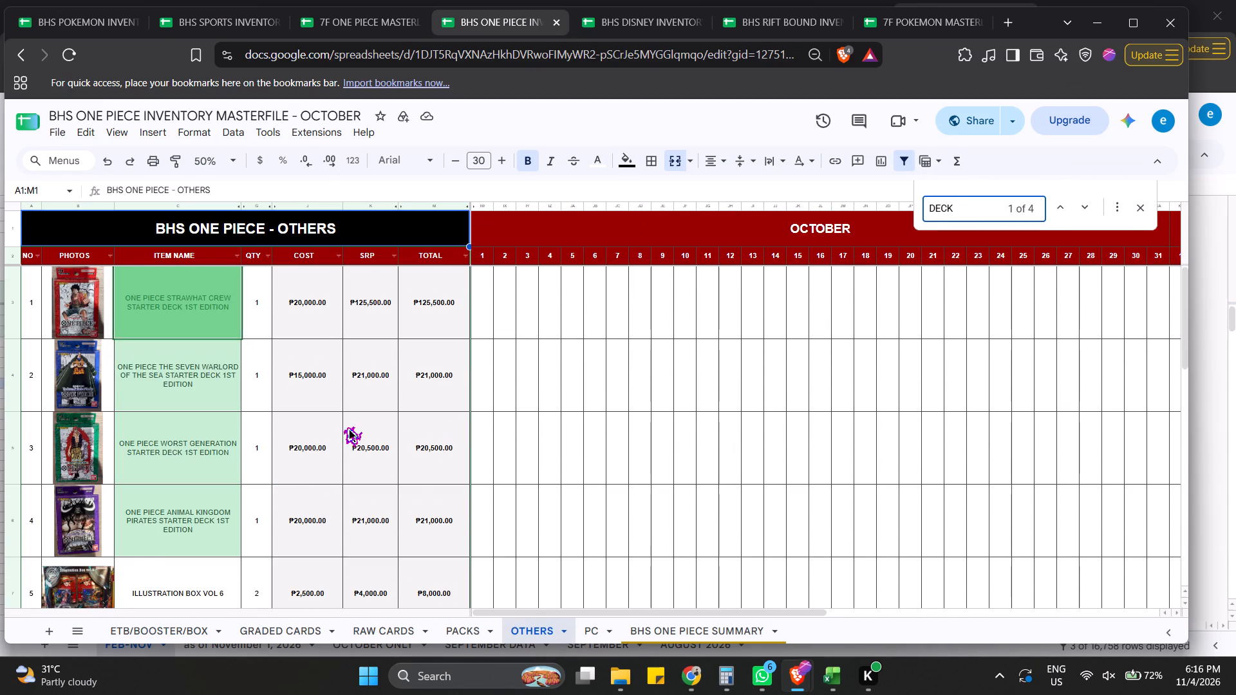
scroll(358, 429, down, 7)
click(1072, 203)
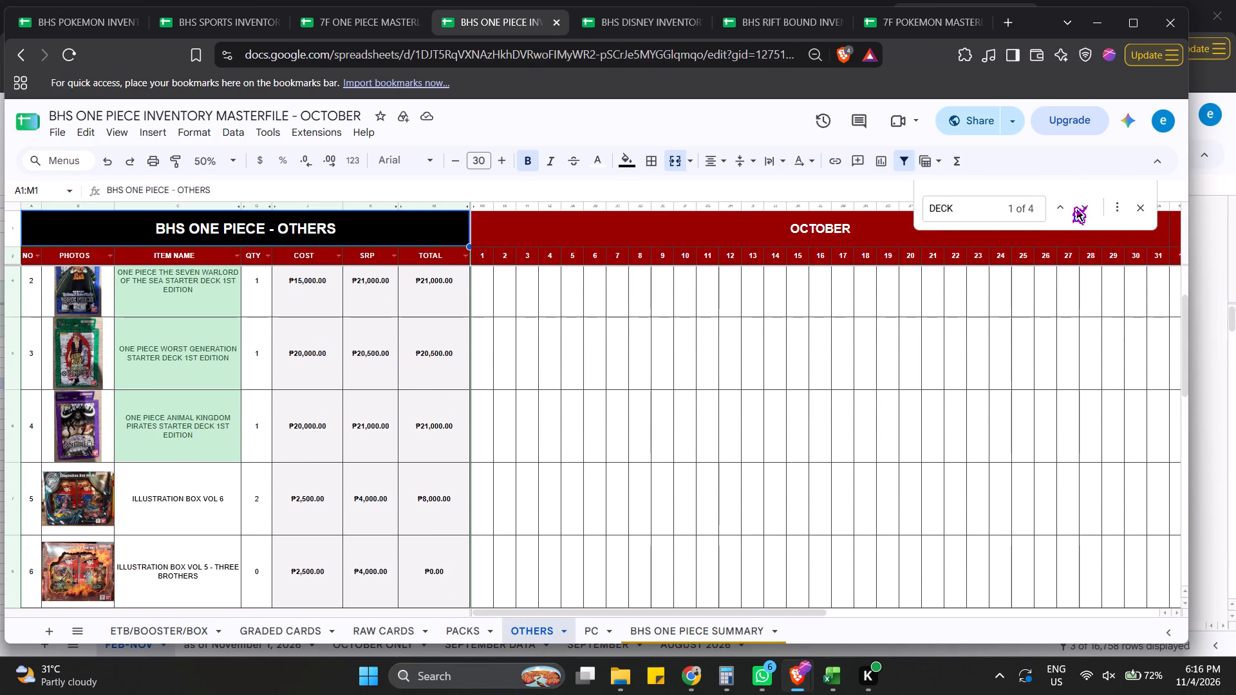
click(1065, 208)
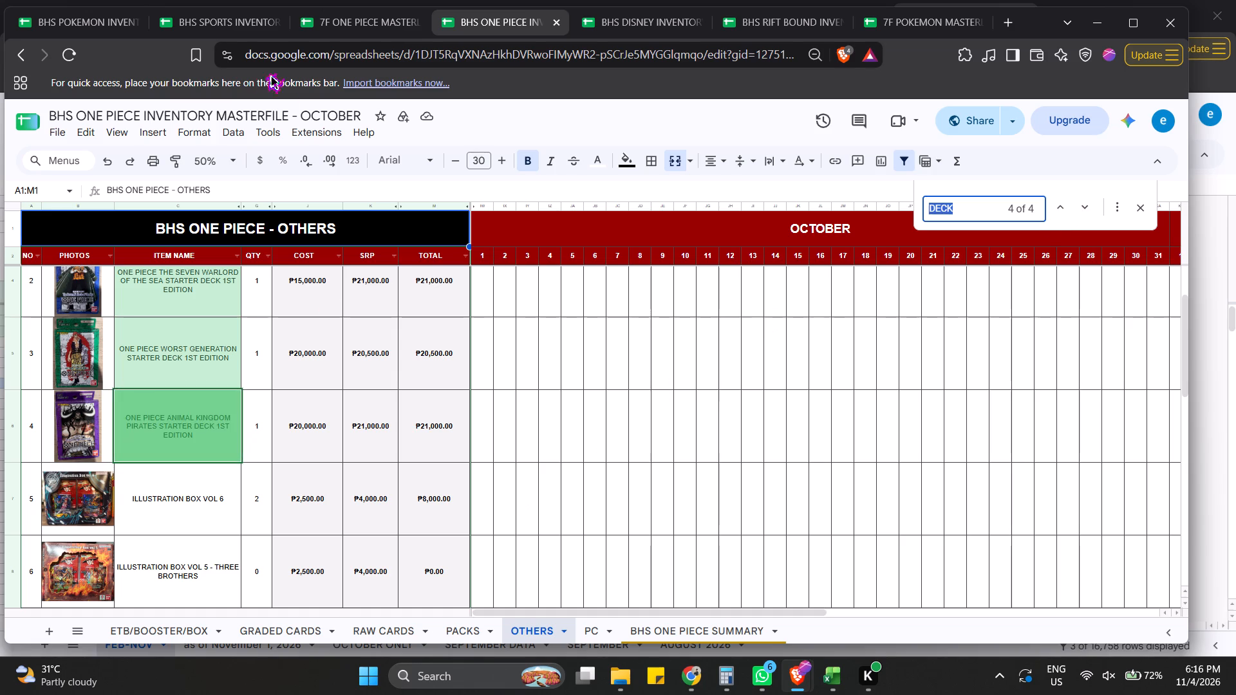
In the BHS Pokemon masterfile's OTHERS sheet, search for DECK and enter 1 under November 3 for MEGA 30TH CELEBRATION PREMIUM DECK SET.
click(55, 7)
click(100, 17)
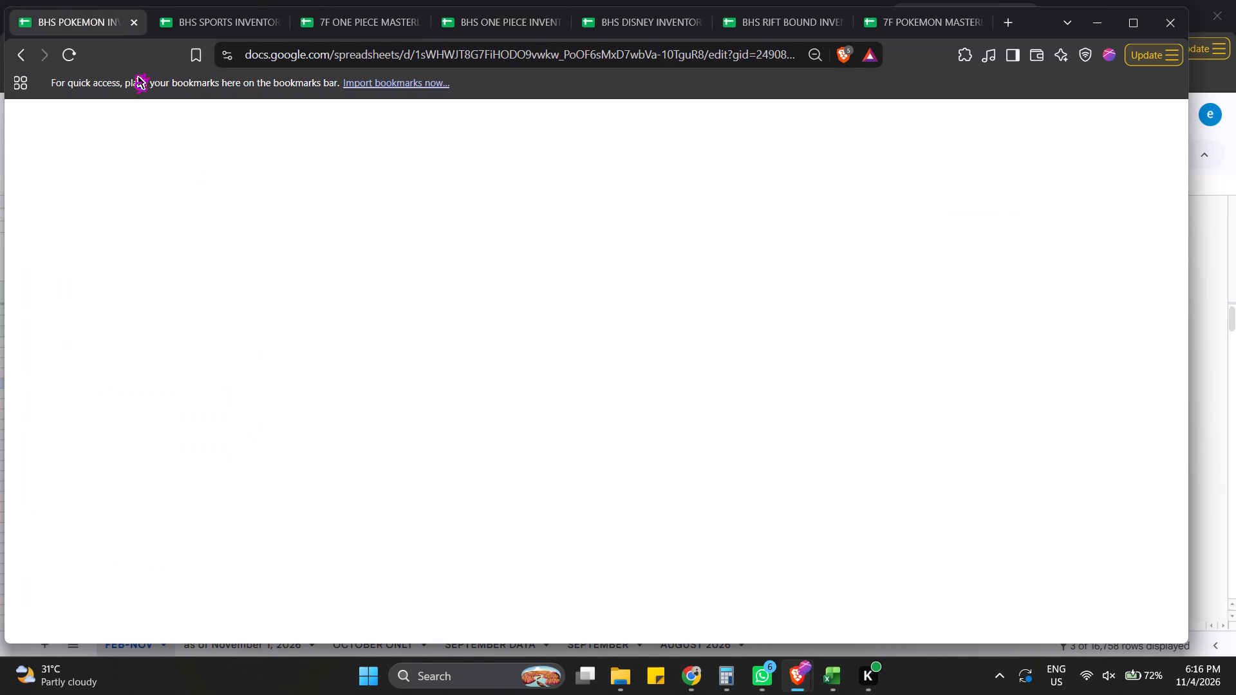
click(453, 628)
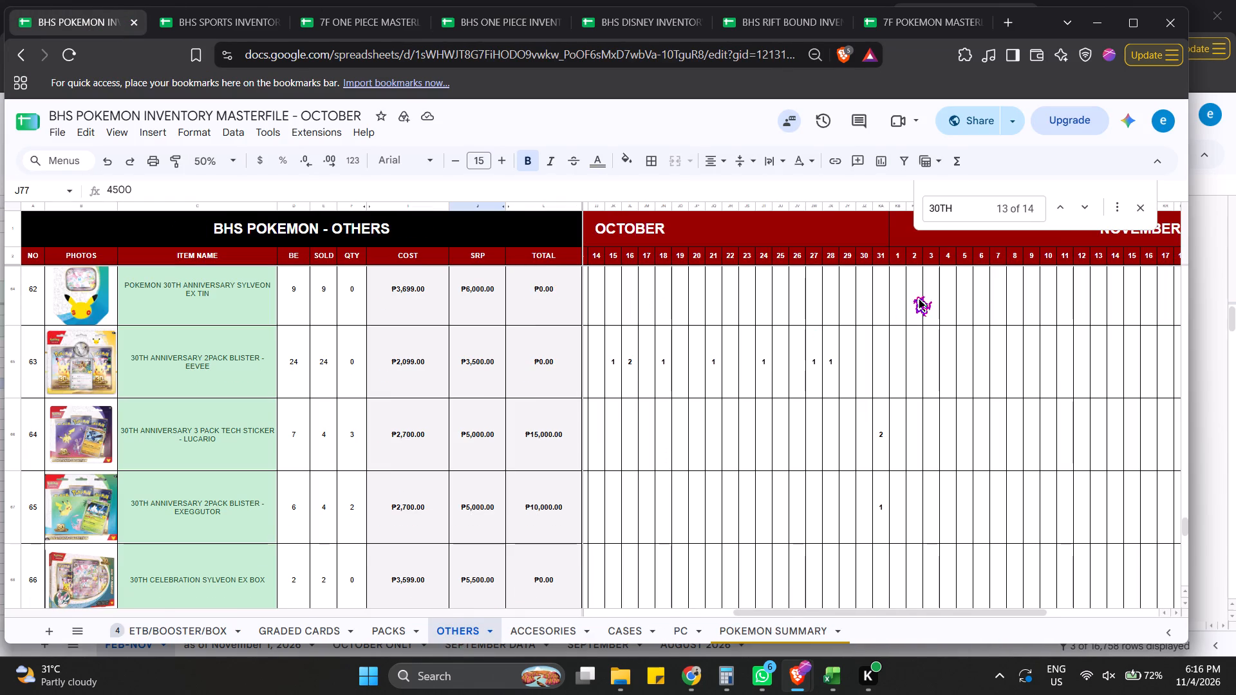
click(1061, 210)
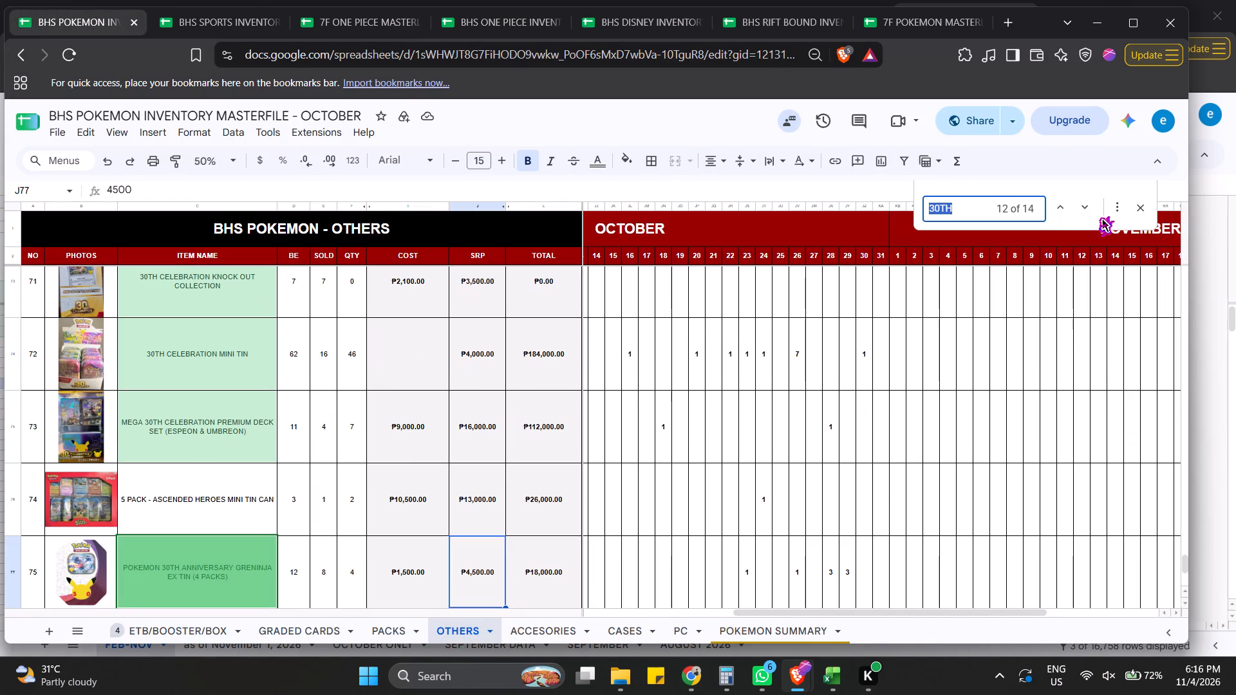
click(1096, 217)
click(1078, 210)
text(DECK)
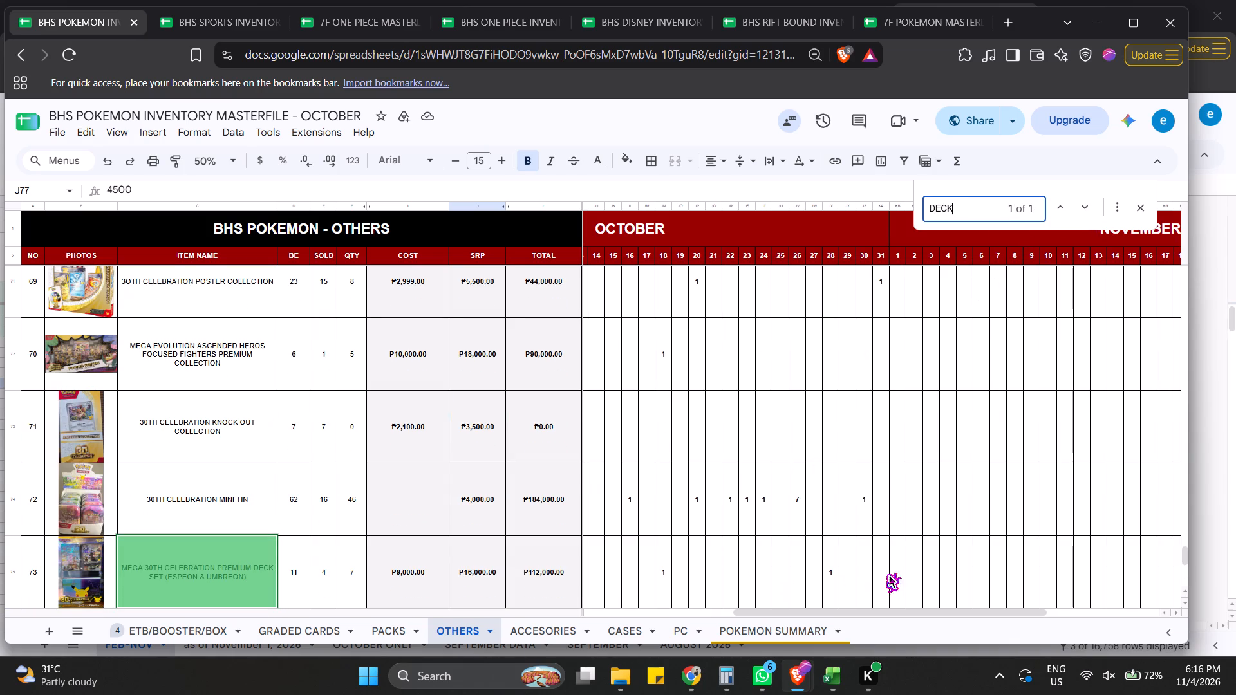
click(928, 580)
key(1)
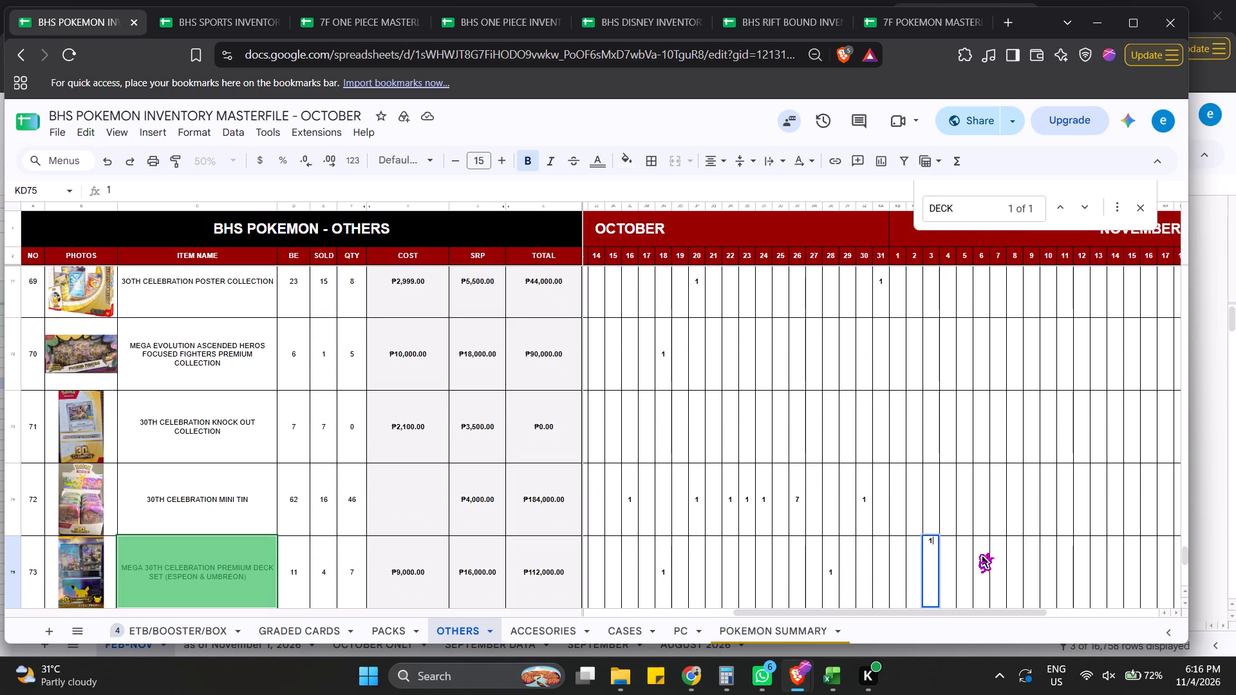
click(963, 565)
Extend the SOLD formula of the first item, PRISMATIC EVOLUTION BLISTER PACK, through the November columns as =SUM(M3:LE3).
click(335, 562)
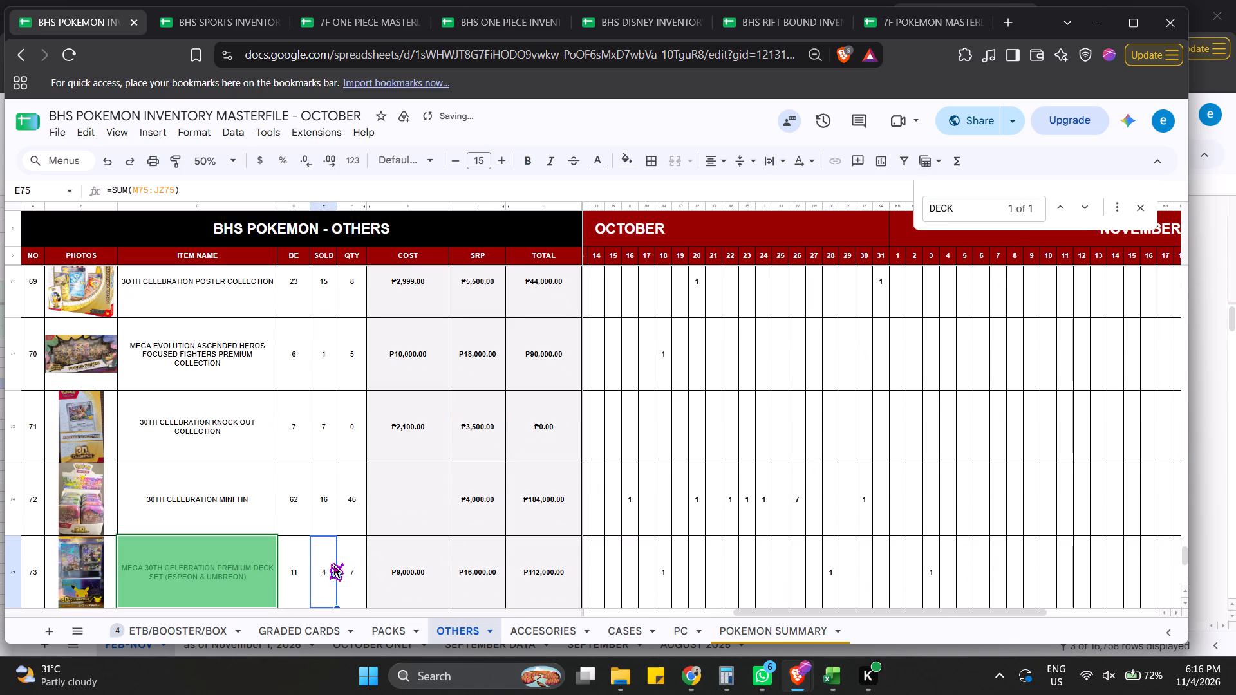
key(ctrl+Up)
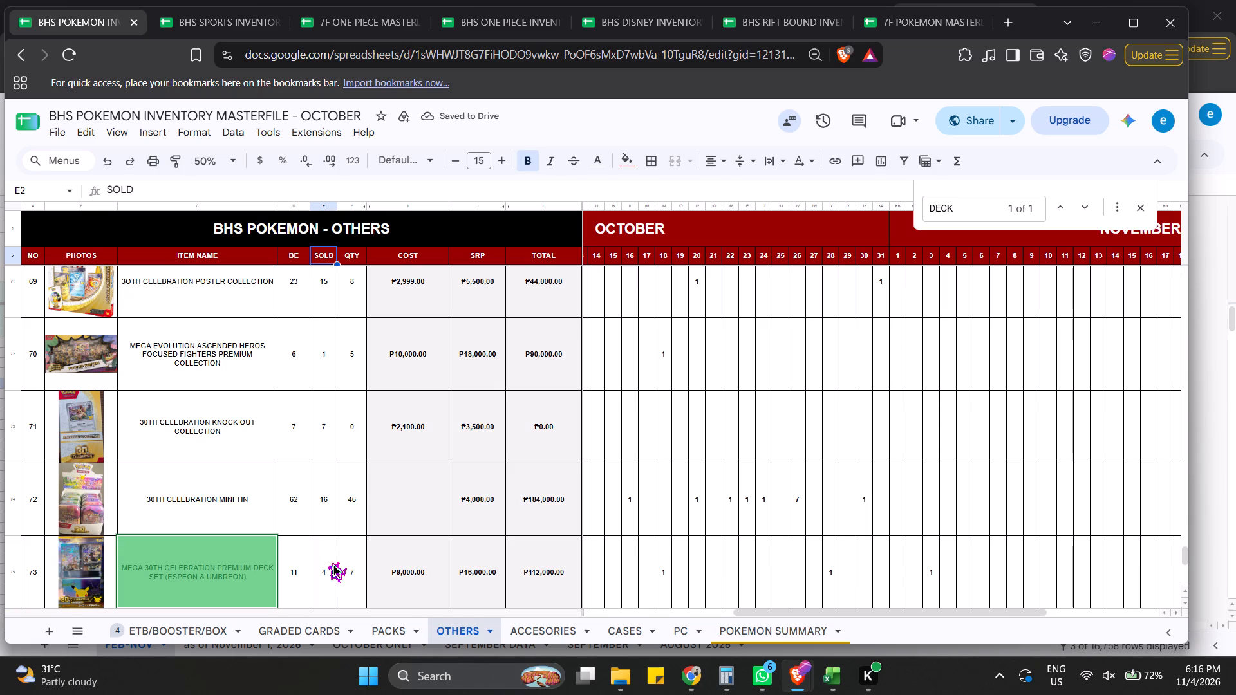
key(Down)
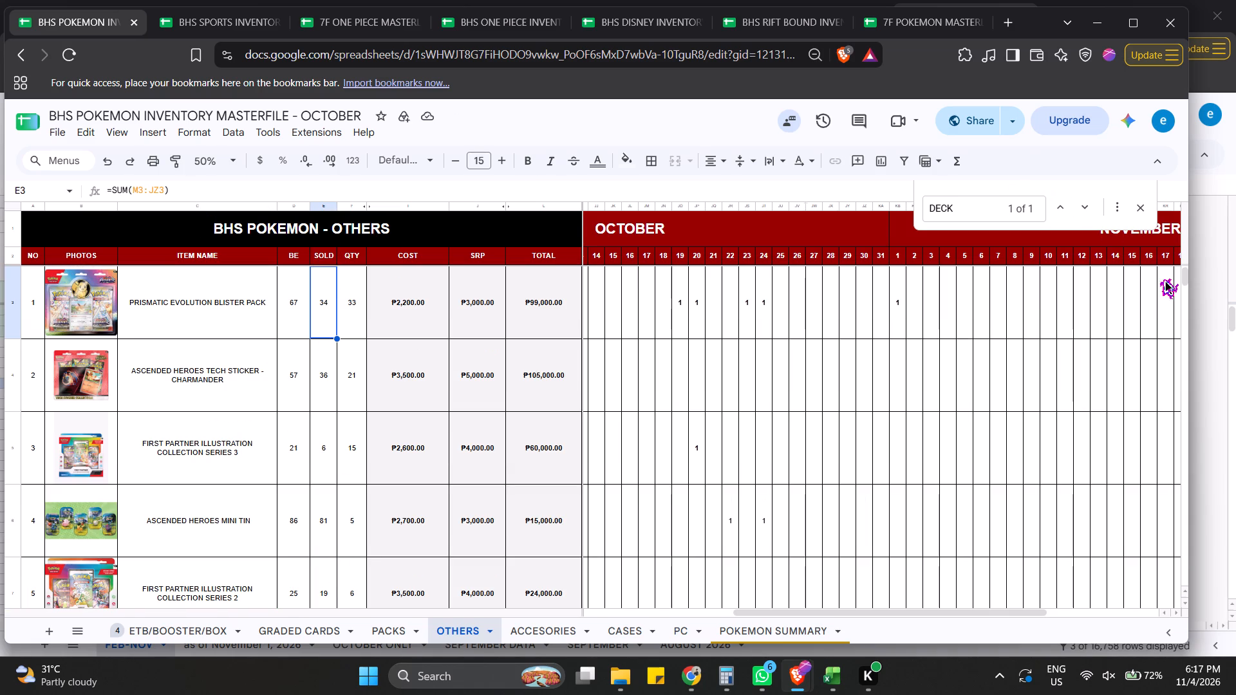
drag(962, 610, 1121, 591)
click(1139, 207)
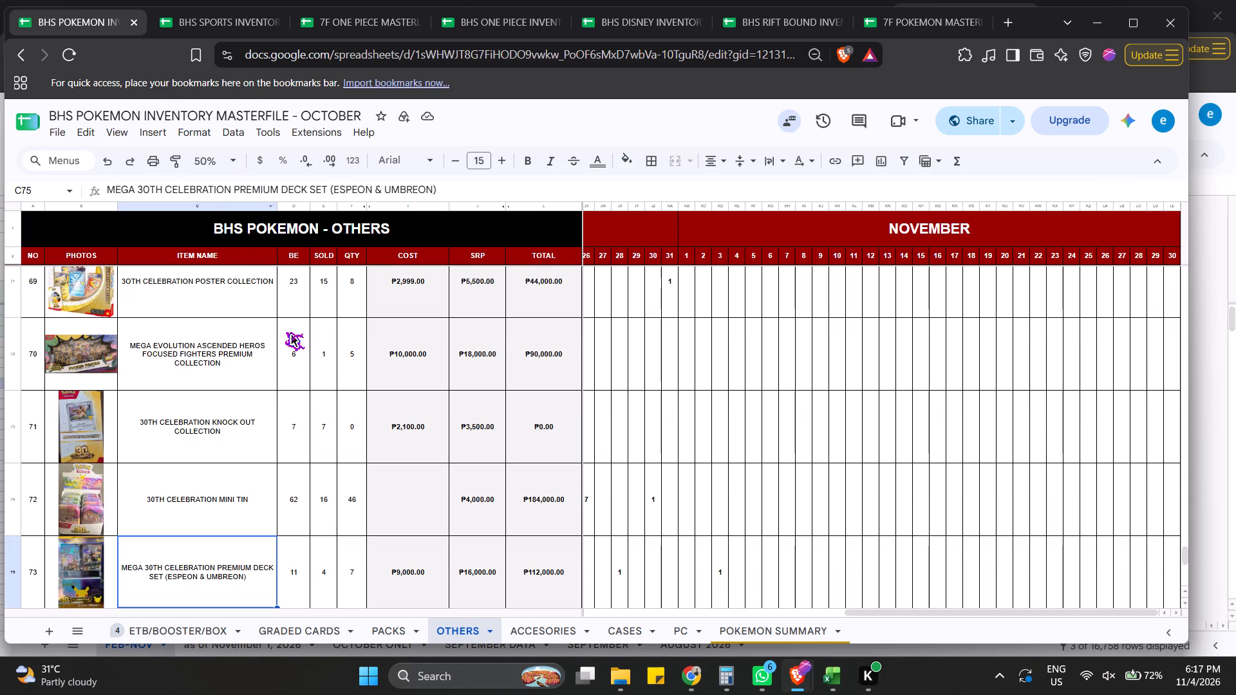
click(330, 332)
key(ctrl+Up)
key(Down)
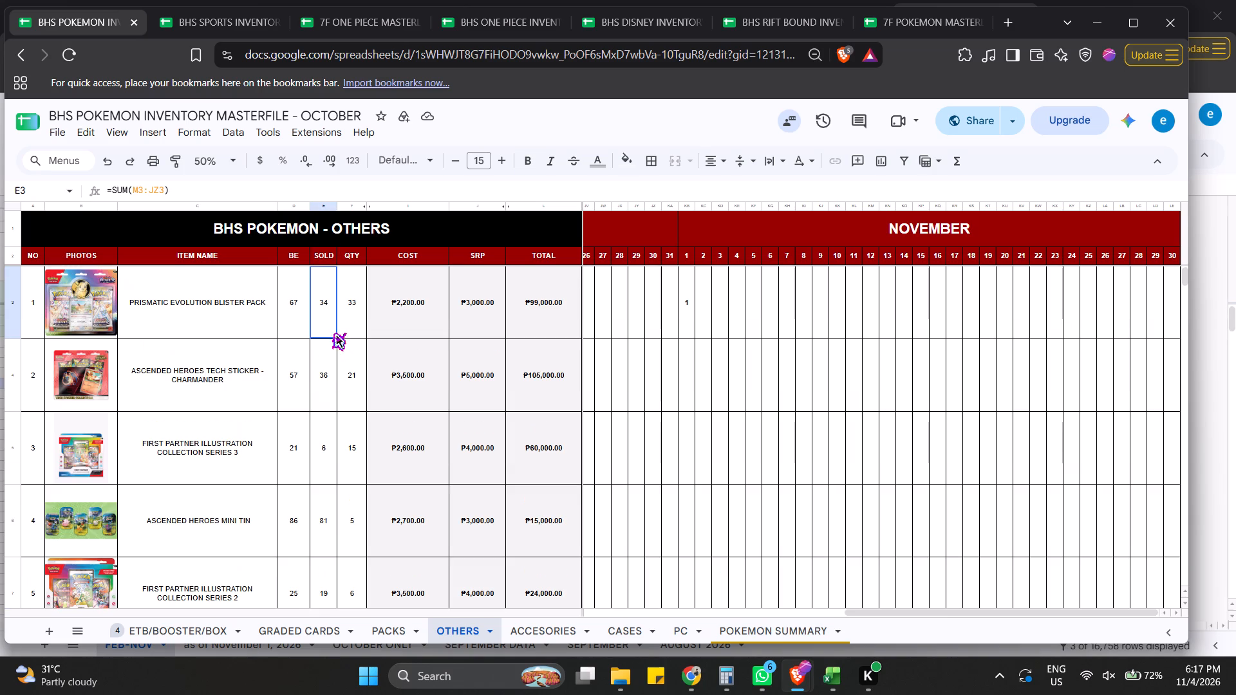
click(156, 192)
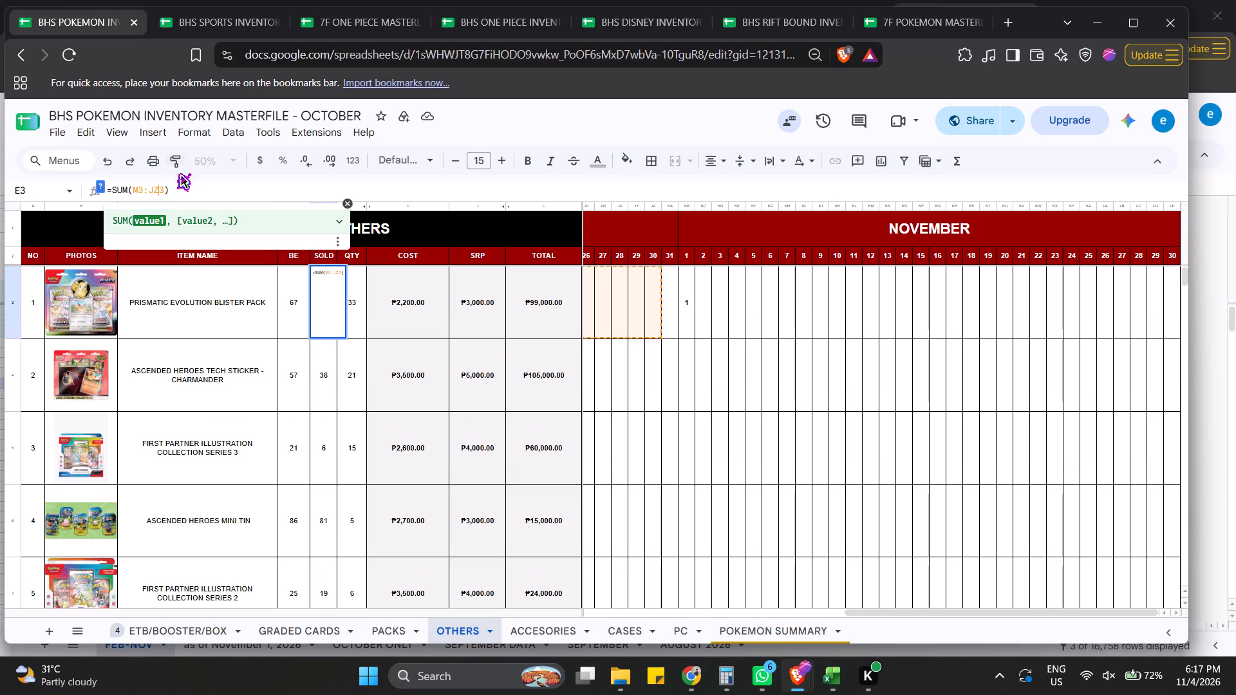
key(BackSpace)
key(BackSpace)
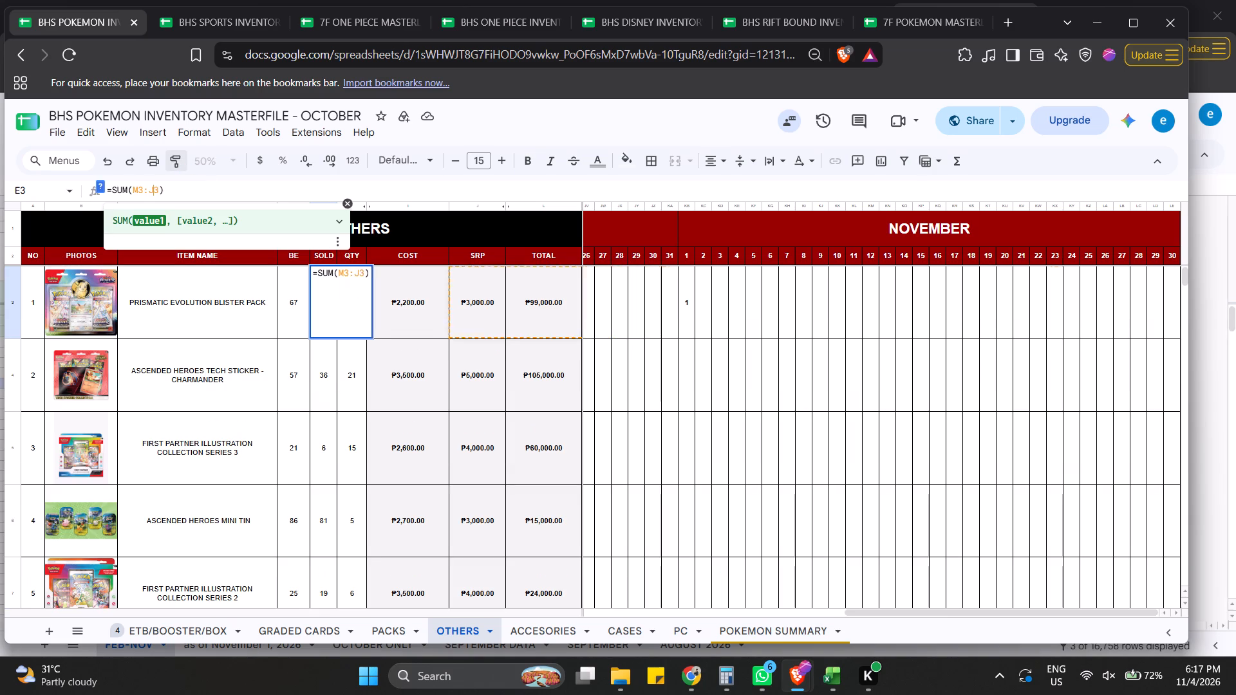
text(LE)
key(Return)
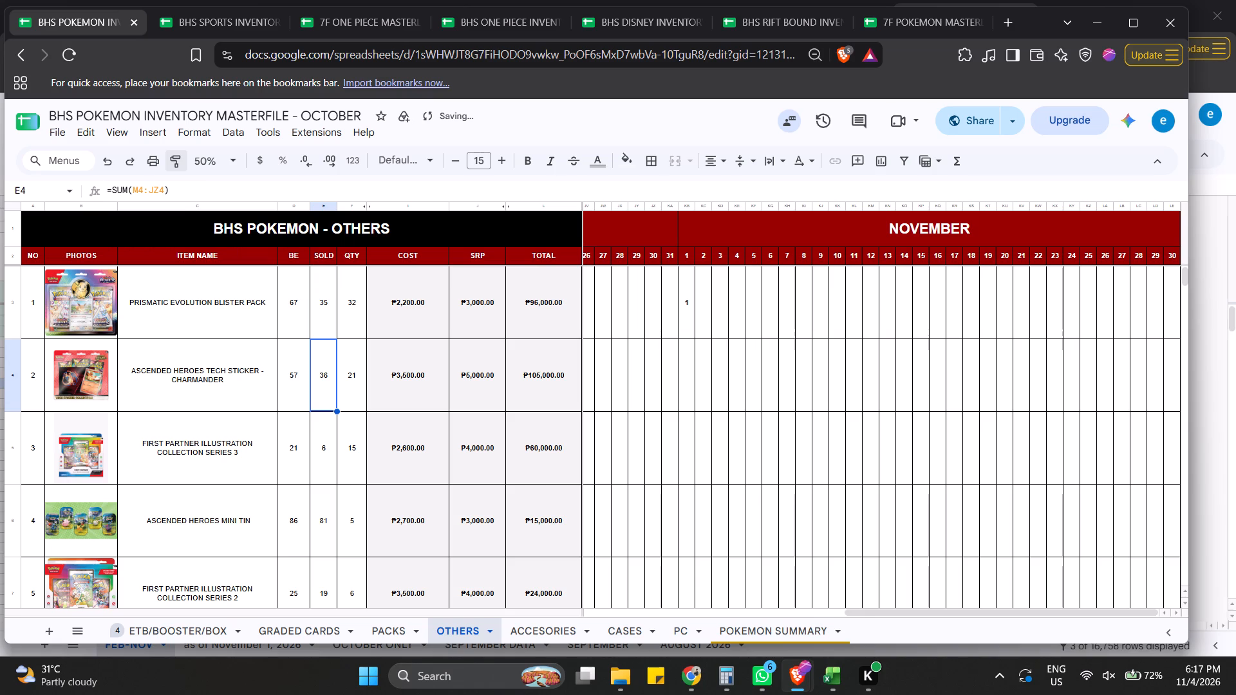
Fill the SOLD formula from E3 down to E79, covering every item above the subtotal row.
click(326, 311)
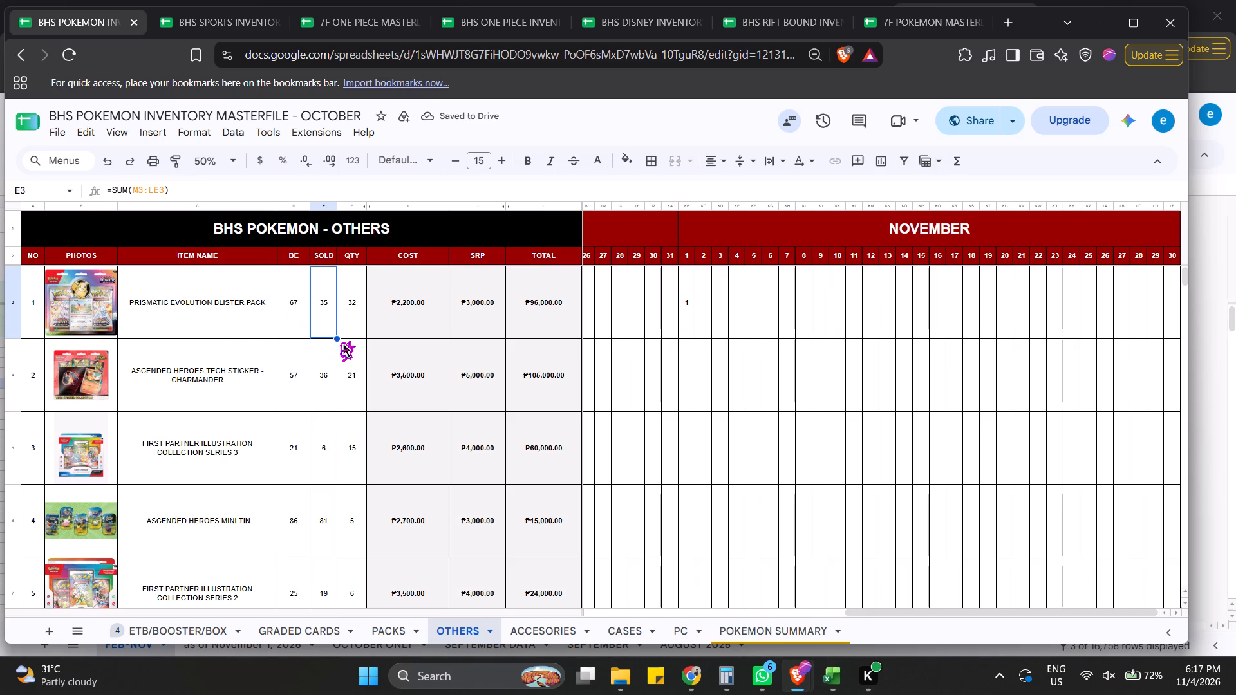
drag(337, 338, 320, 694)
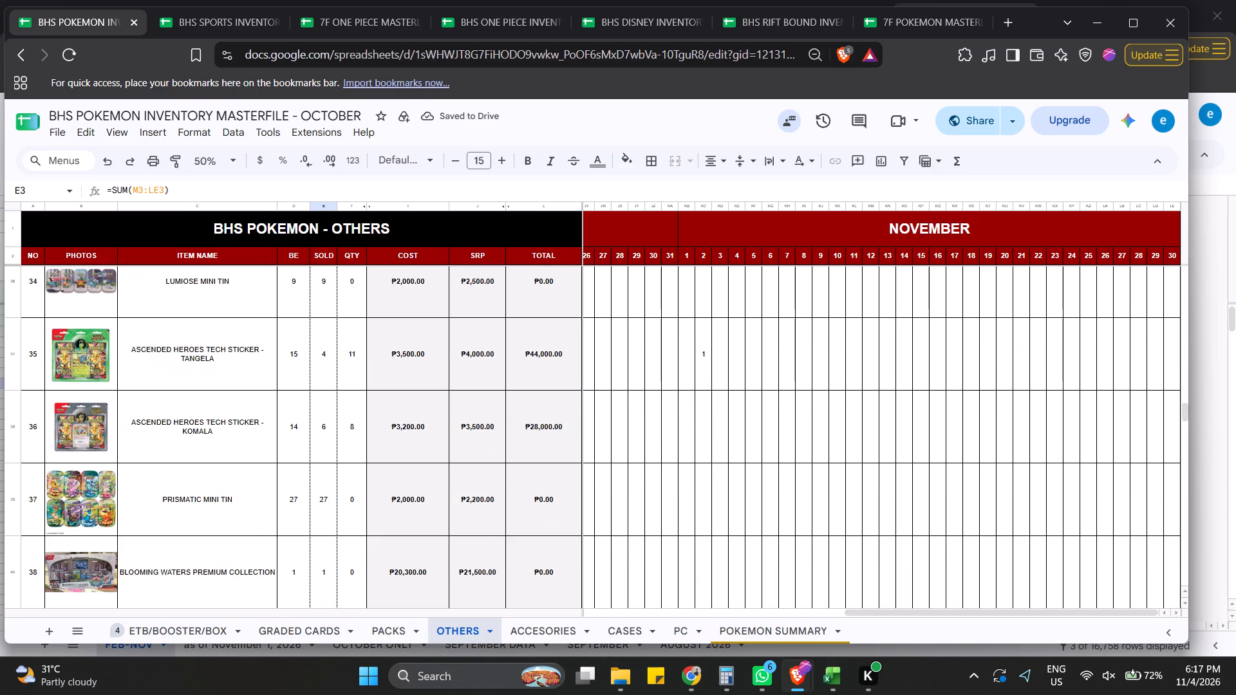
drag(320, 694, 333, 543)
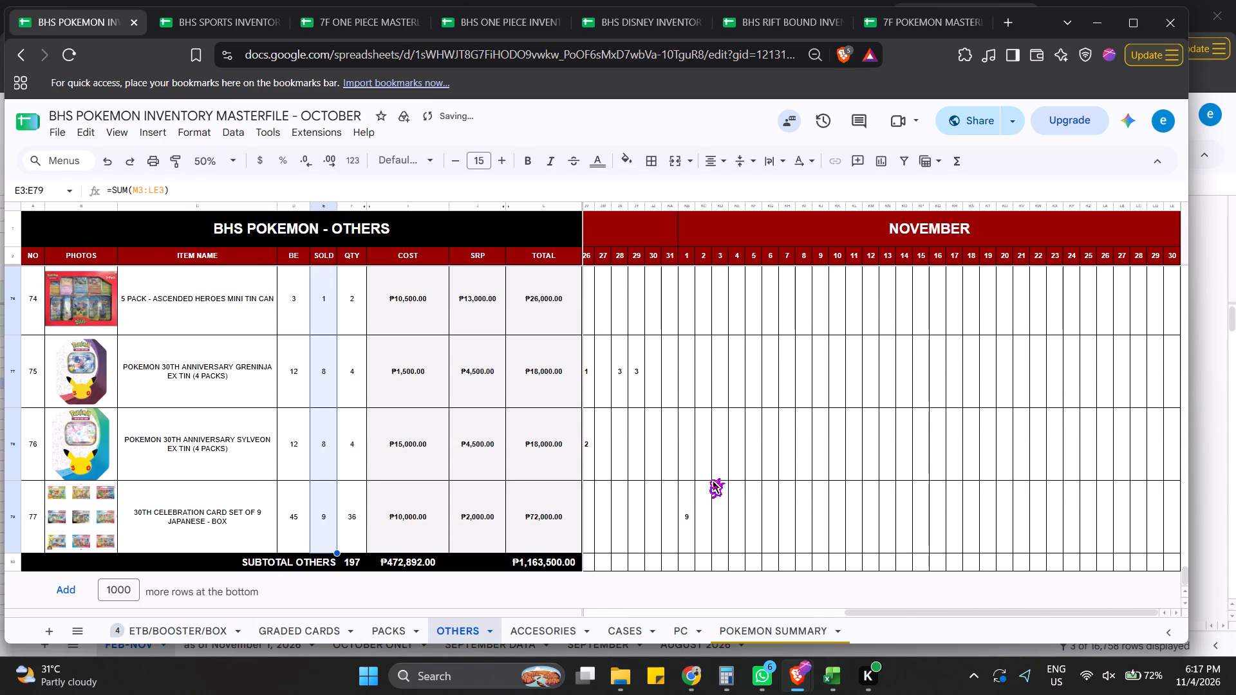
Enter 9 under November 3 for 30TH CELEBRATION CARD SET OF 9 JAPANESE - BOX.
click(632, 468)
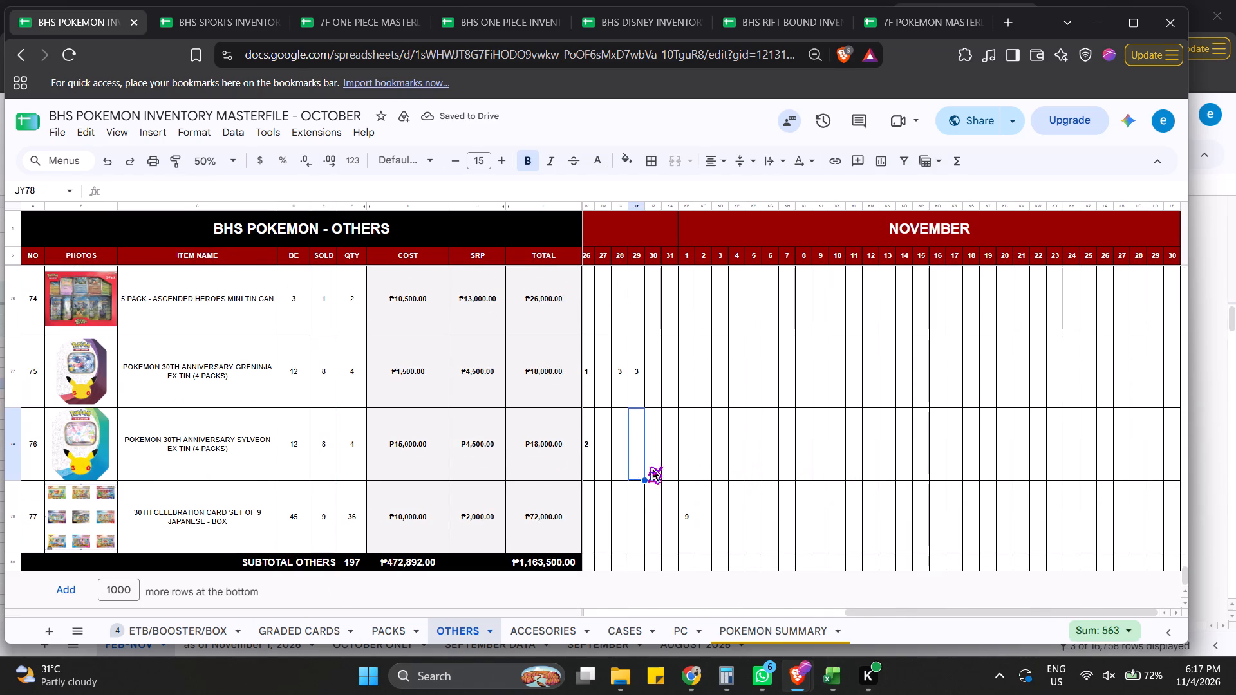
click(693, 522)
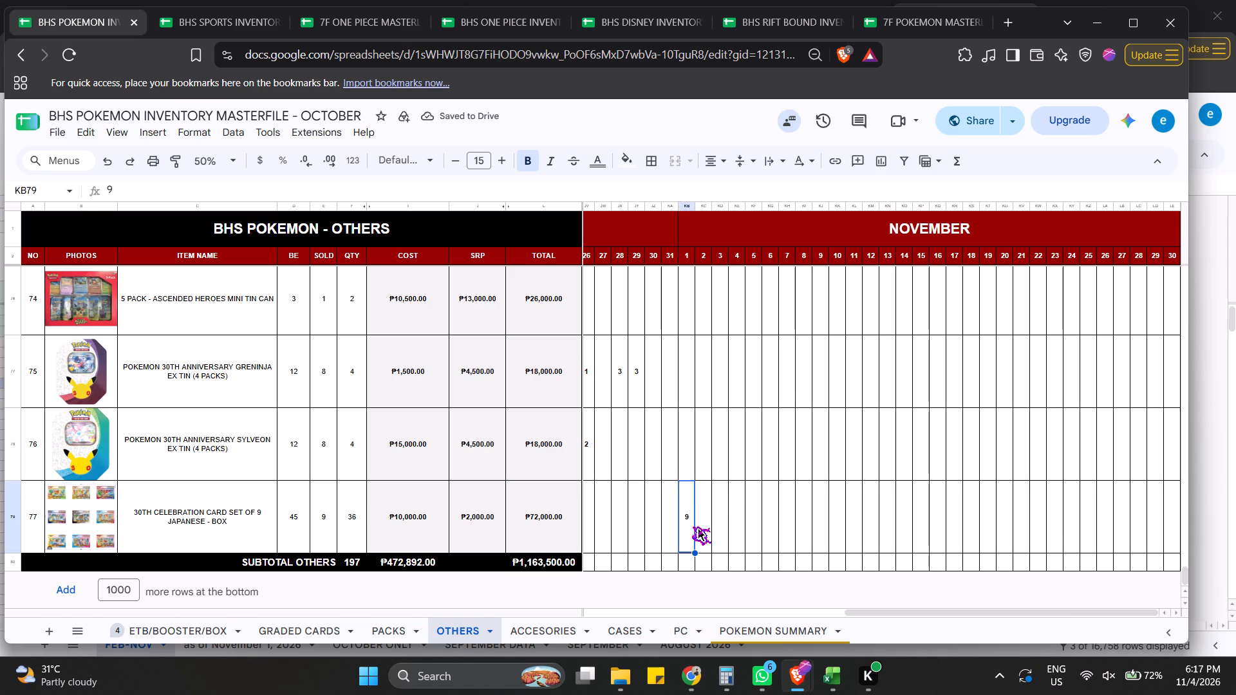
click(707, 525)
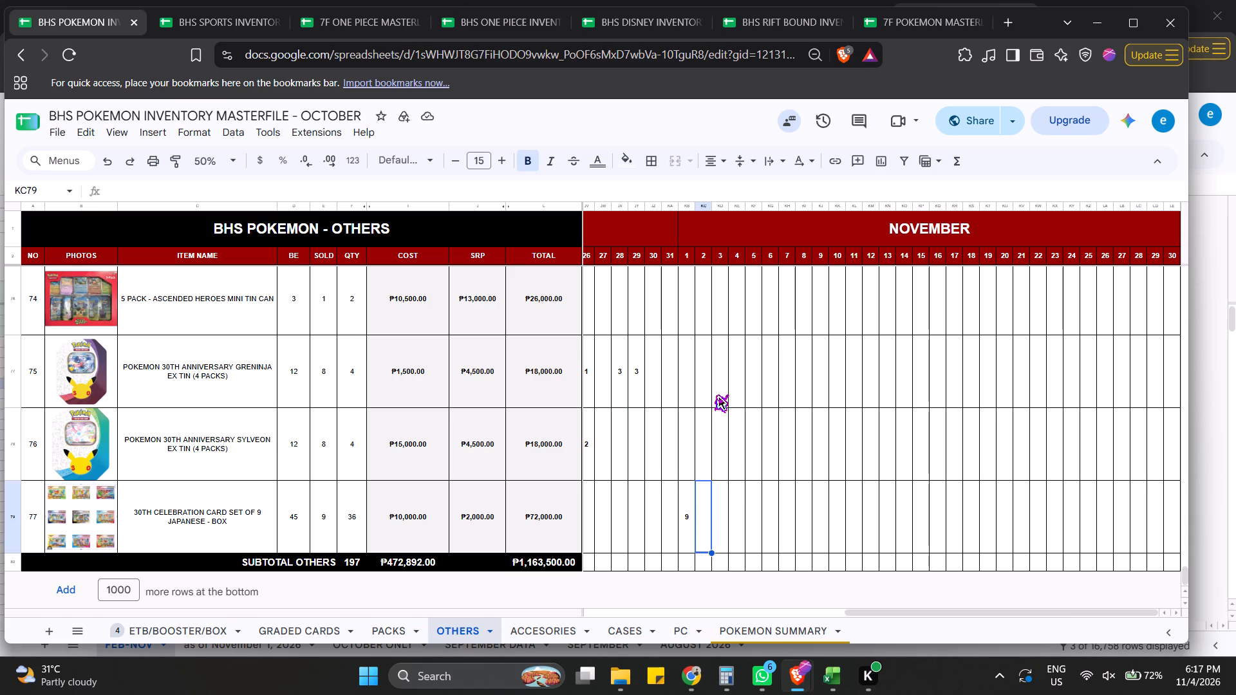
click(722, 520)
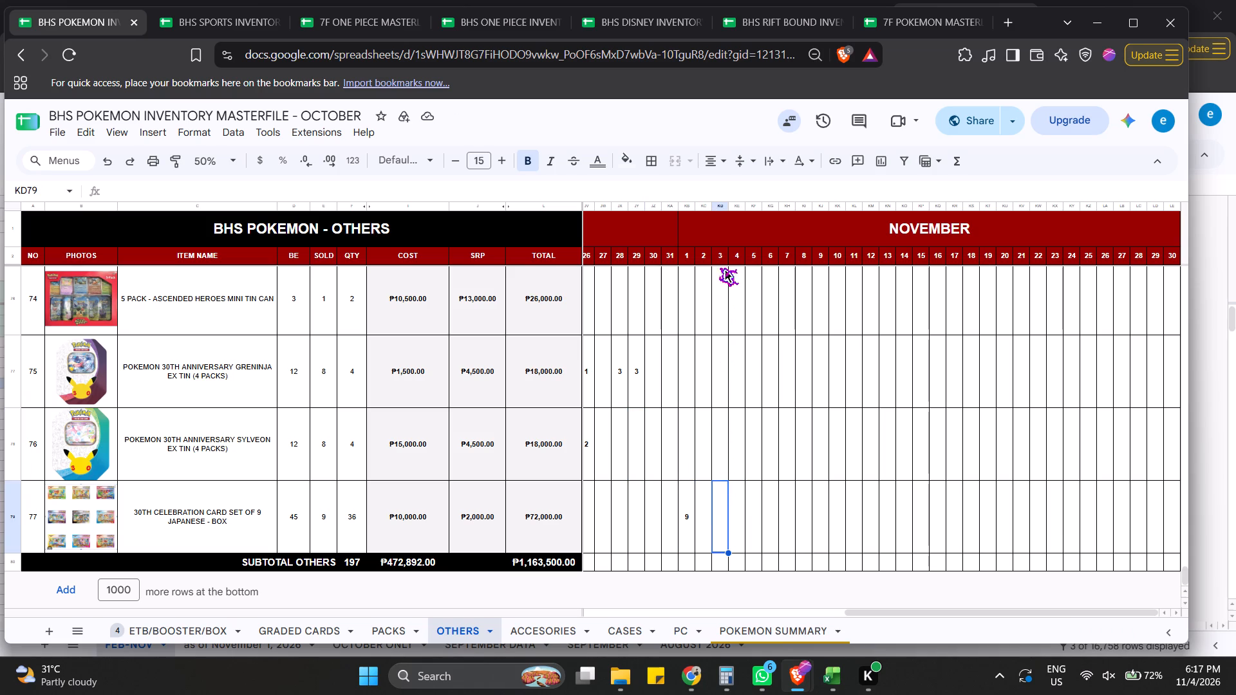
key(9)
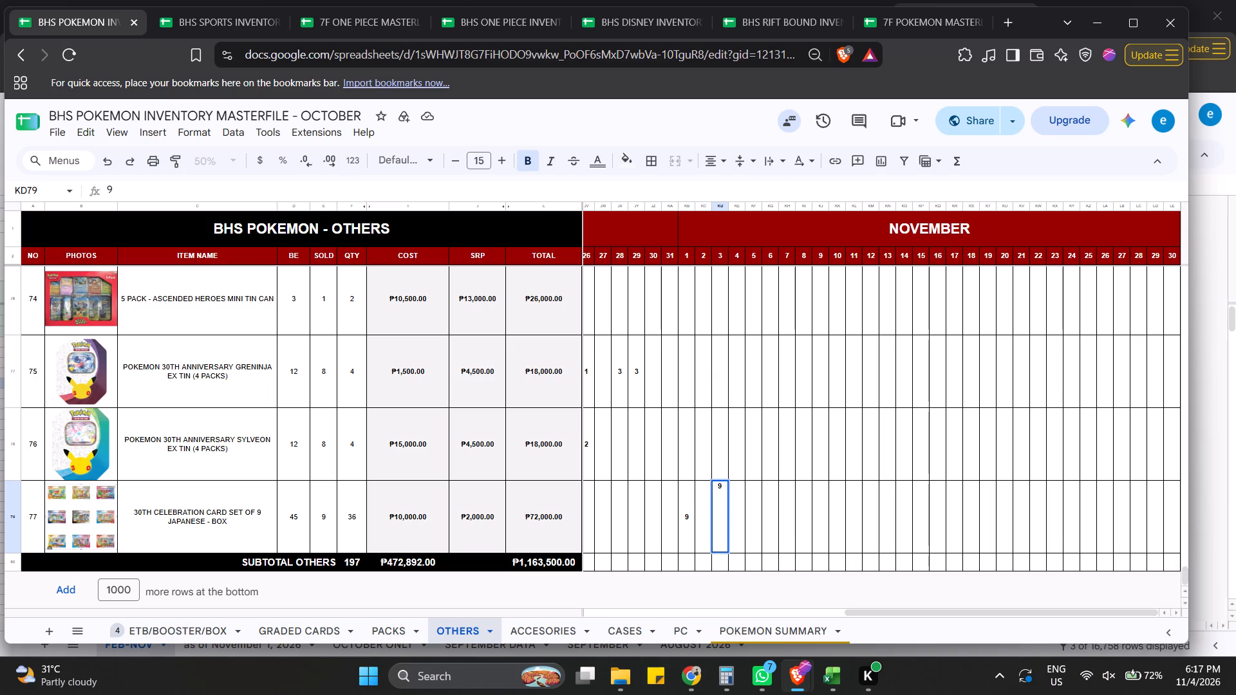
key(Return)
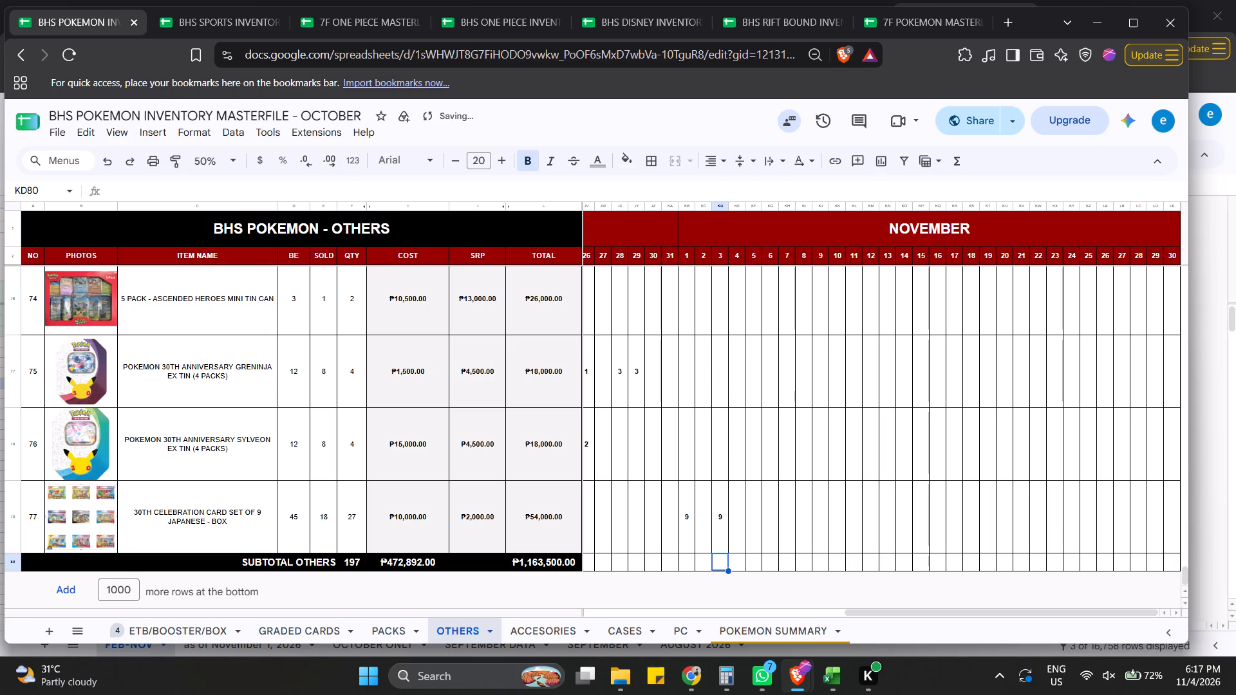
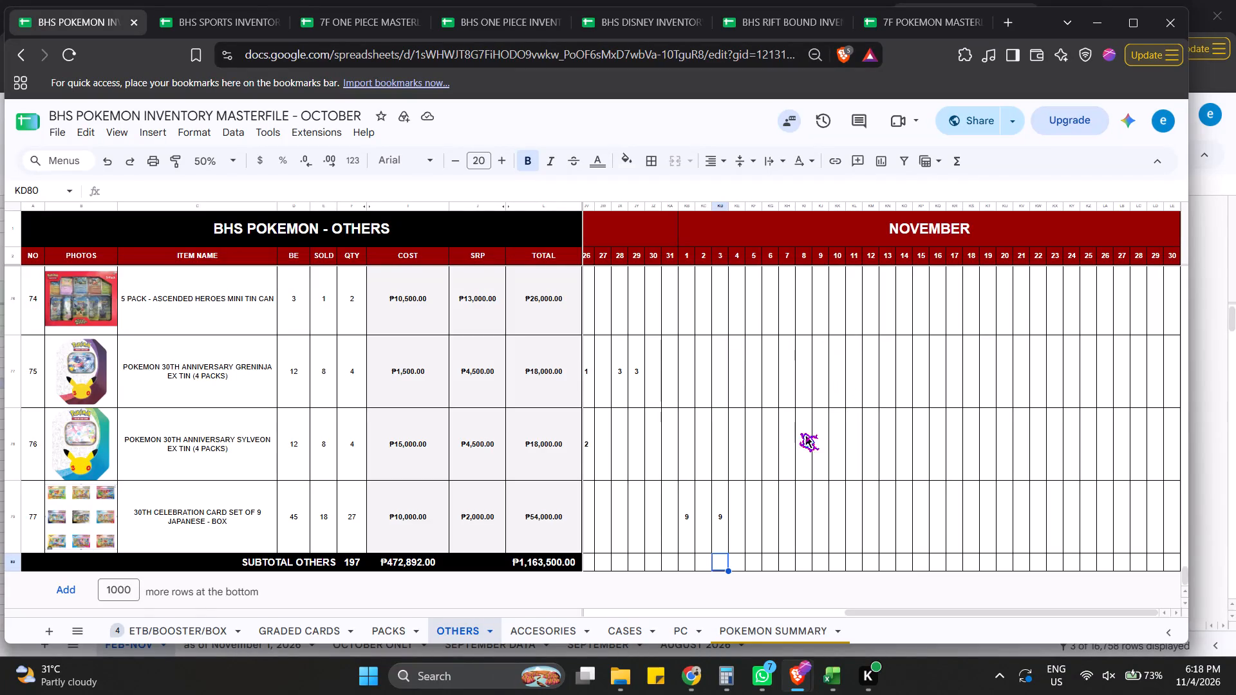
Compare the November 3 entries in the masterfile's OTHERS sheet with the filtered OTHERS rows in the BHS daily sales sheet.
scroll(783, 419, up, 2)
scroll(762, 390, down, 7)
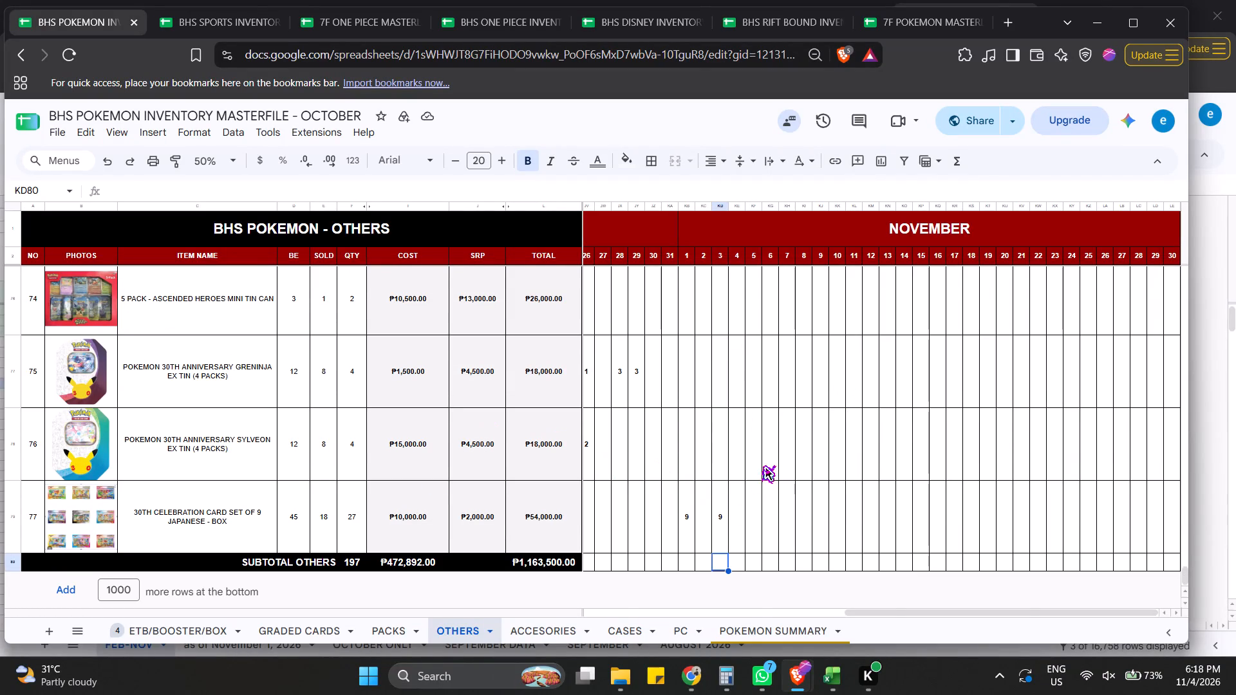
scroll(761, 449, up, 5)
key(alt+Tab)
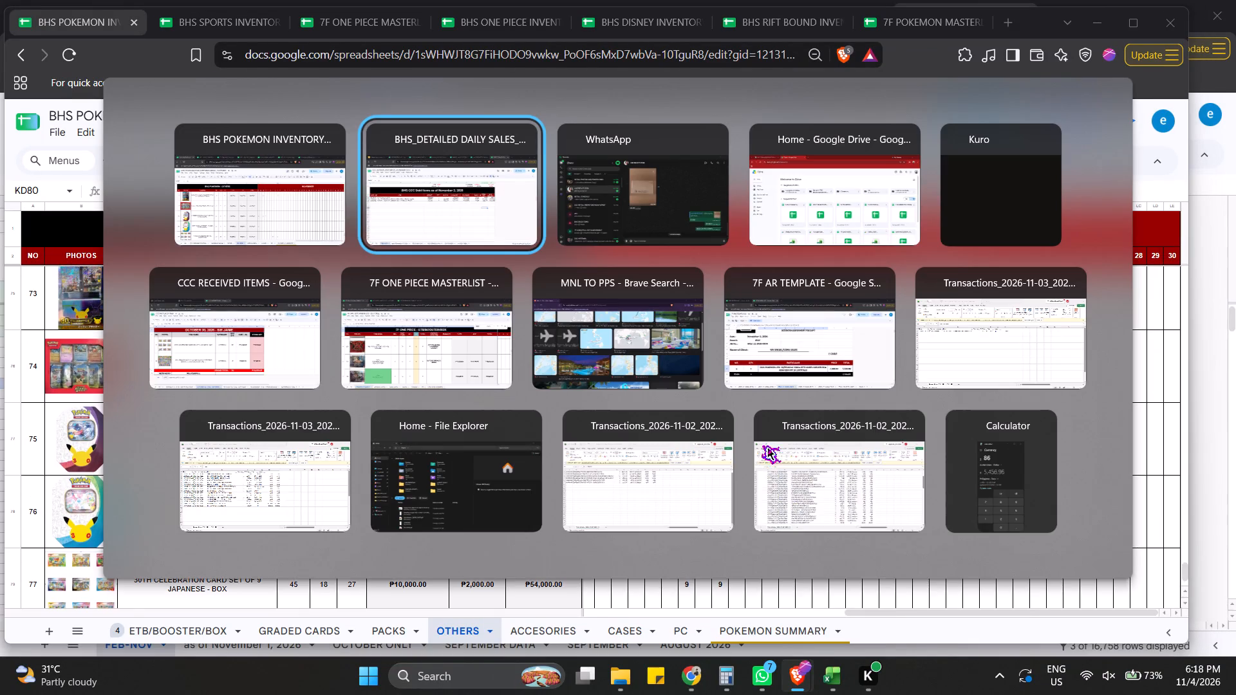
scroll(644, 391, up, 12)
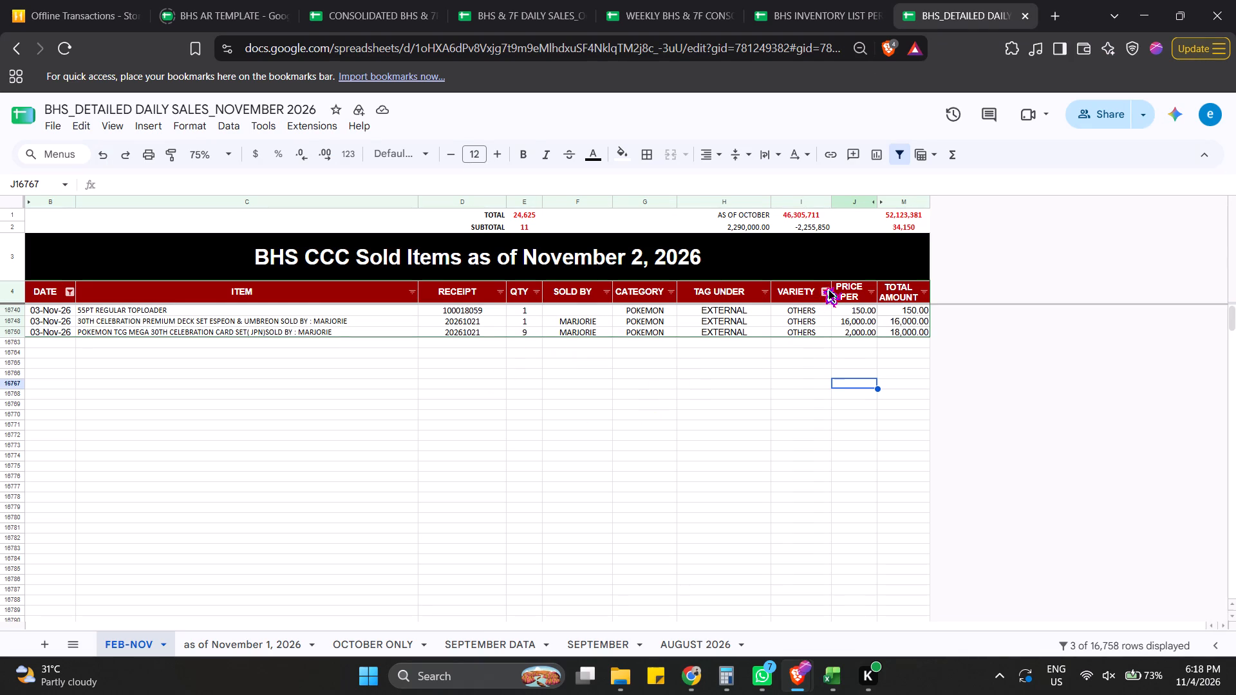
click(823, 288)
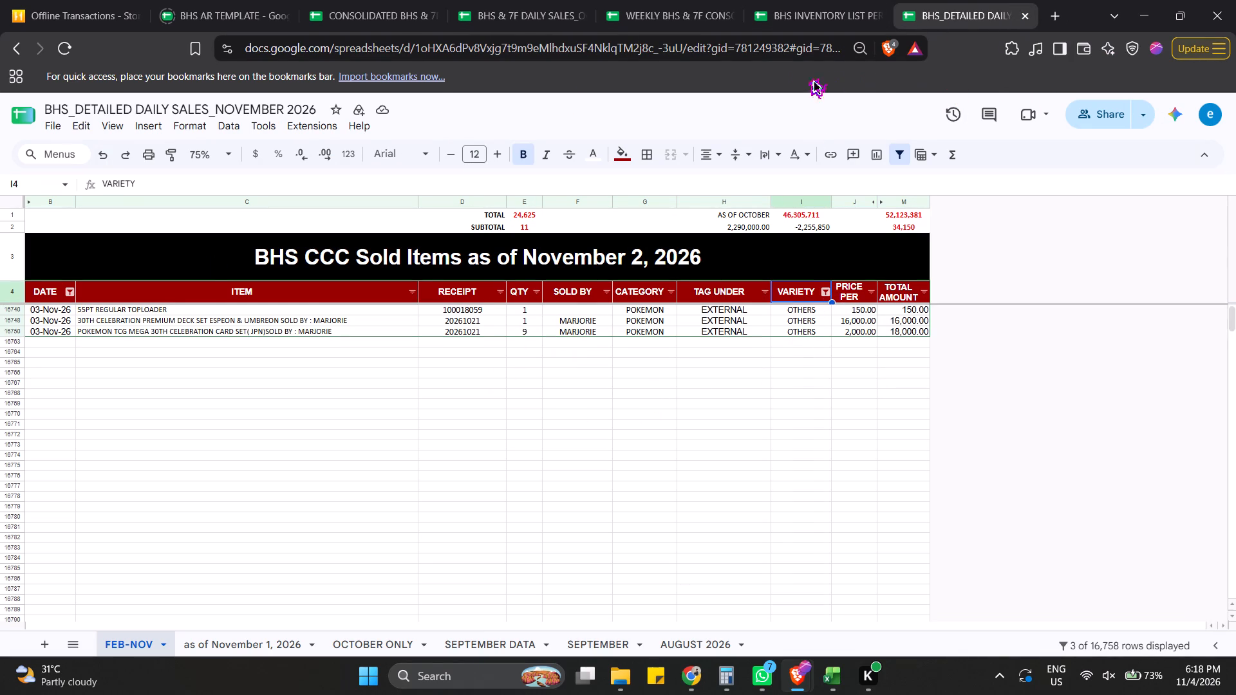
key(alt+Tab)
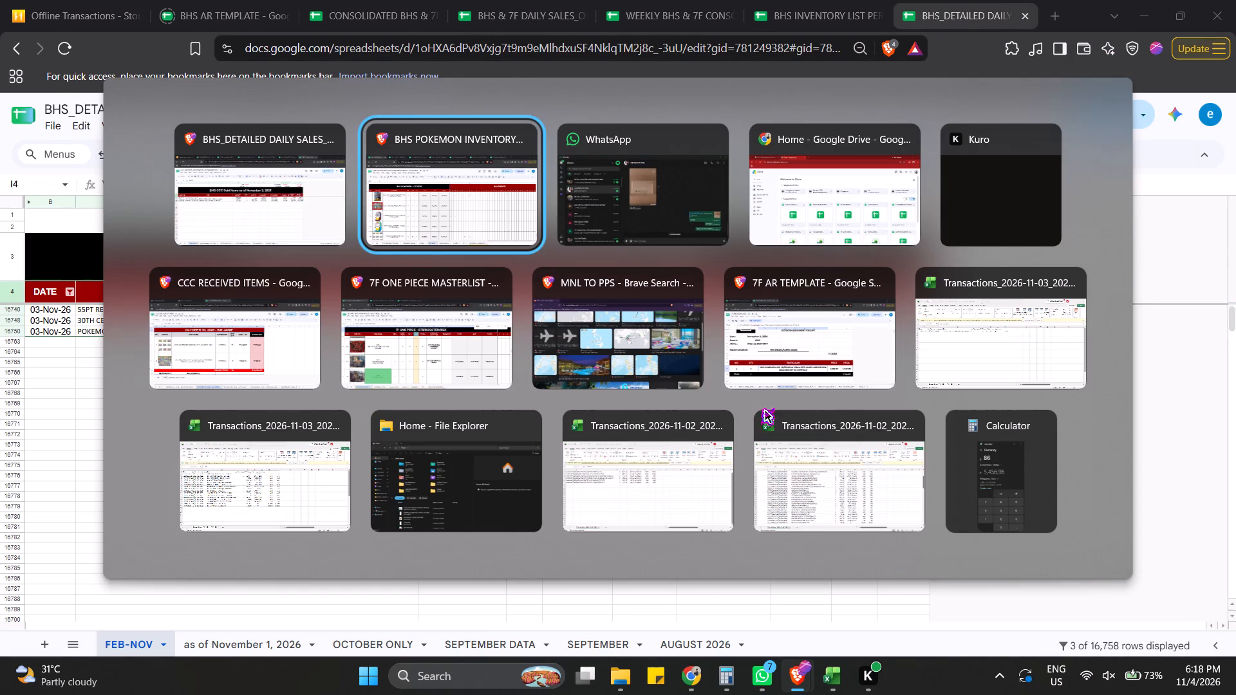
key(alt+Tab)
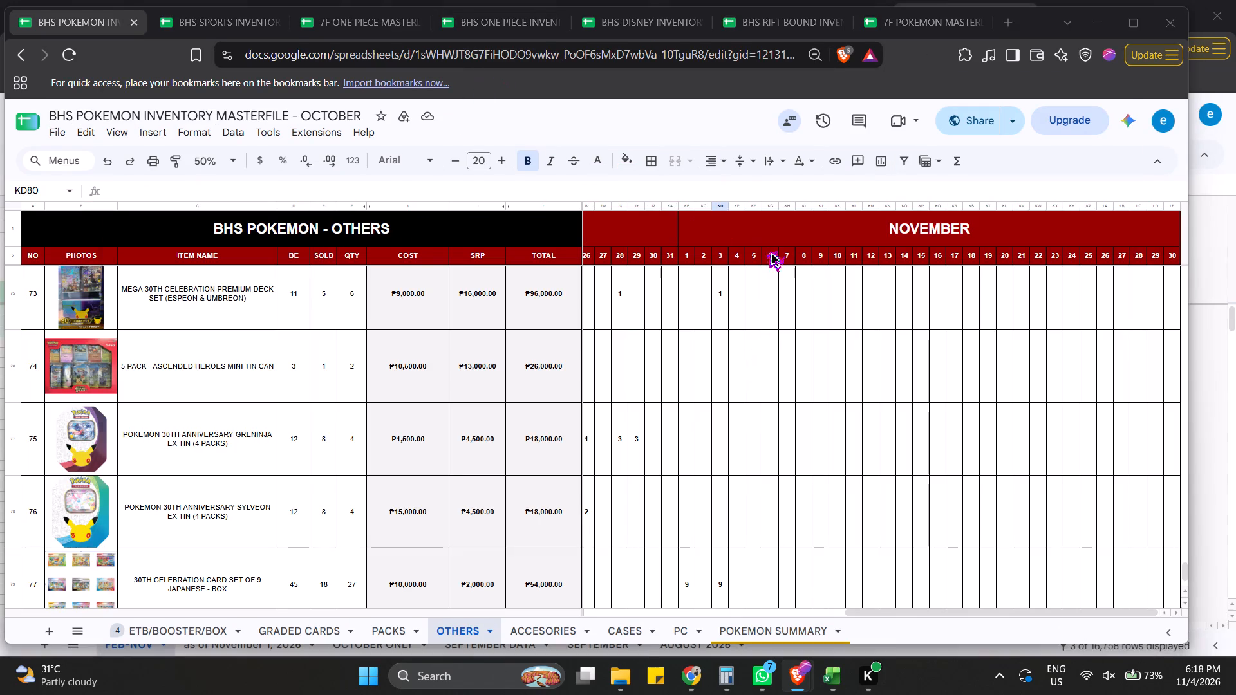
Open the 7F_DETAILED DAILY SALES_NOVEMBER 2026 spreadsheet in a new tab beside the BHS daily sales sheet.
click(1054, 17)
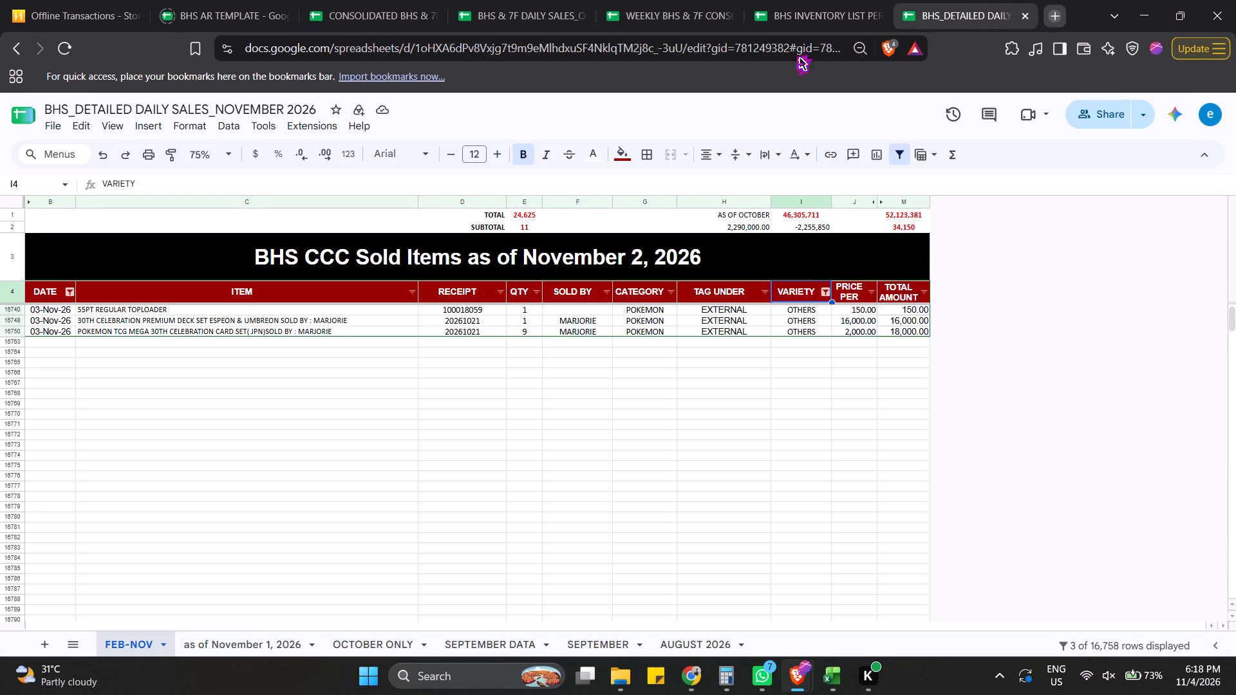
click(720, 51)
text(7F_DE)
key(Down)
key(Return)
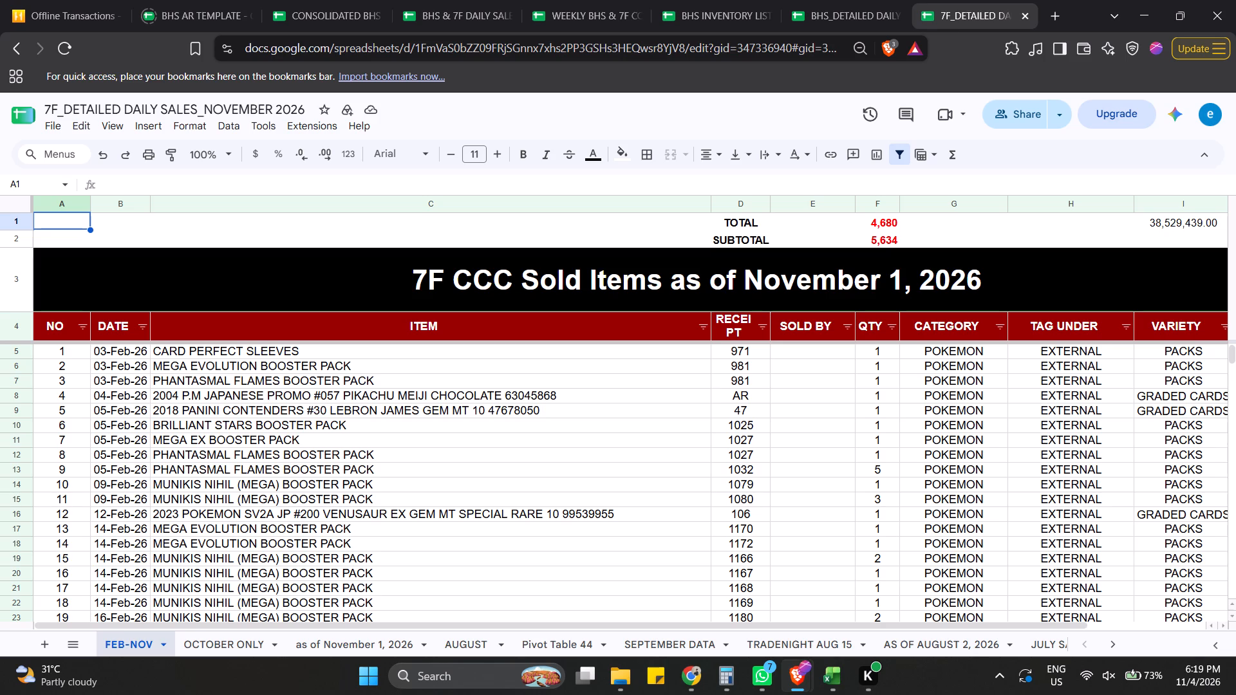
Filter the DATE column of the 7F FEB-NOV sheet to show only 03-Nov-26.
scroll(470, 410, down, 2)
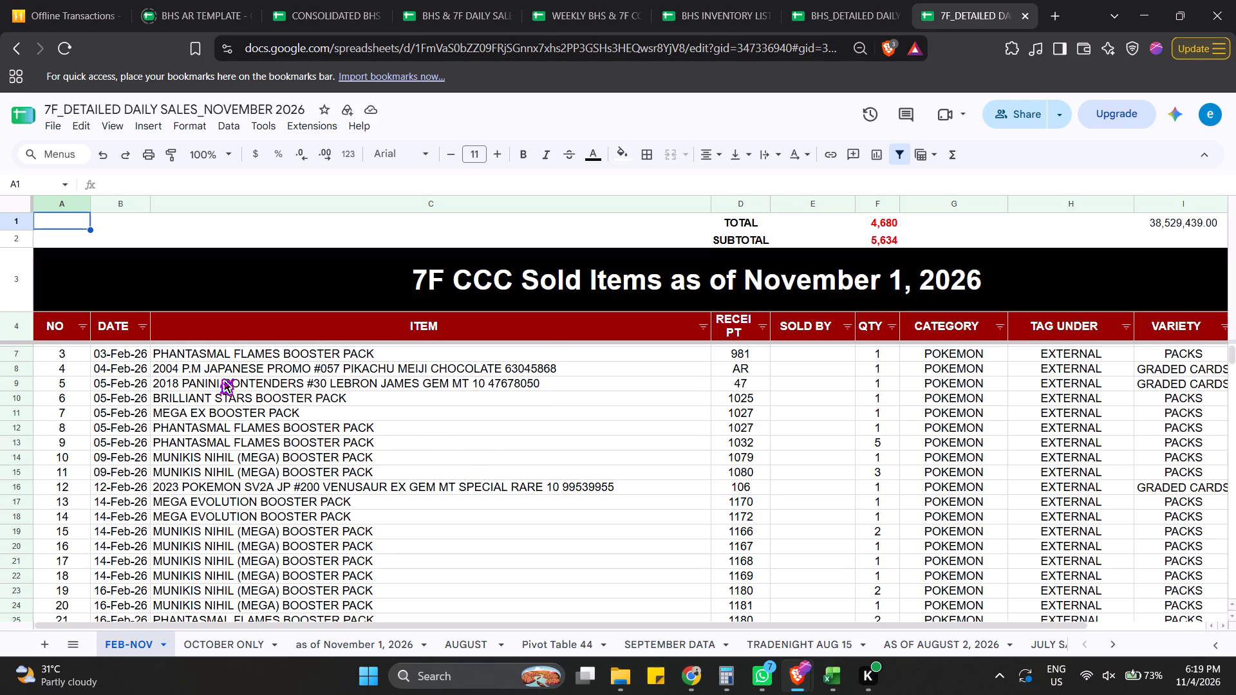
click(142, 323)
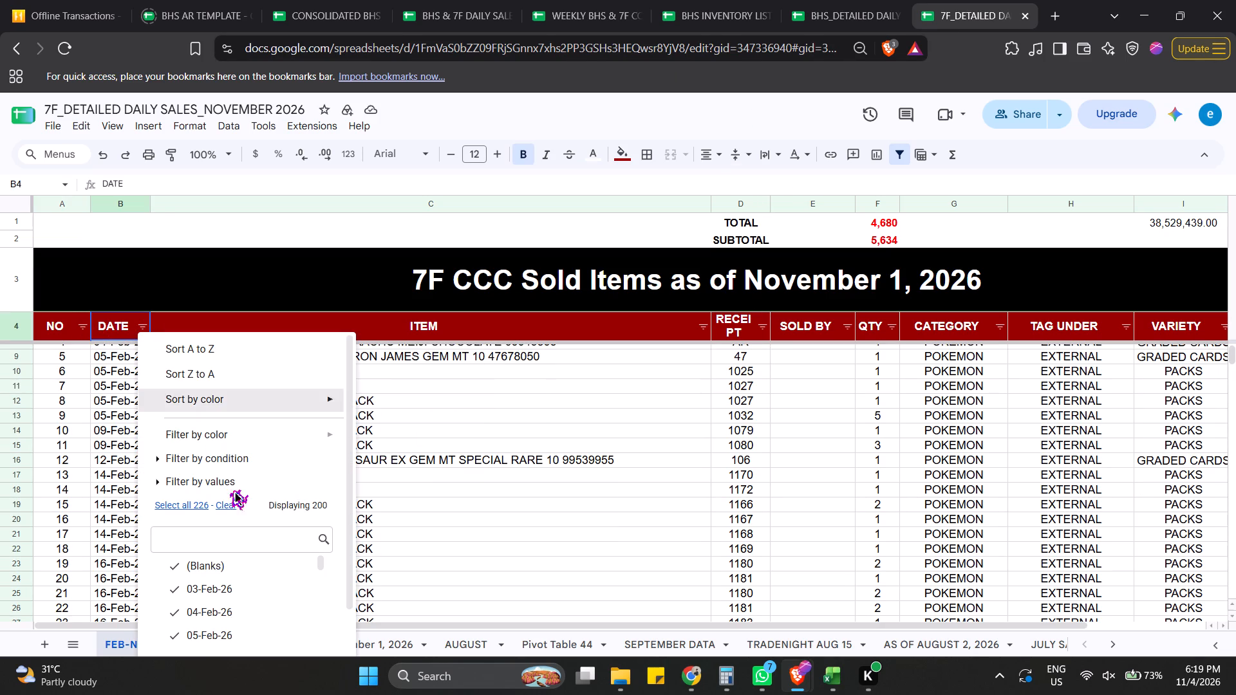
click(228, 499)
click(227, 540)
text(03-NOV)
click(207, 564)
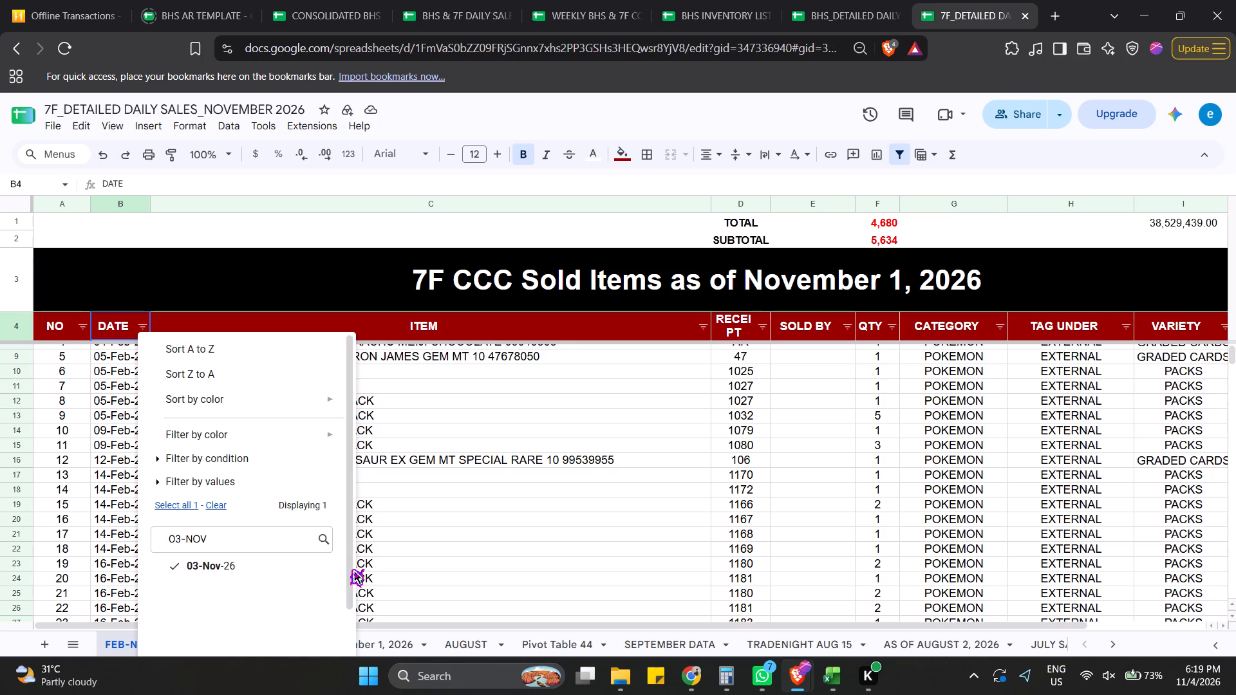
drag(348, 568, 342, 694)
click(307, 622)
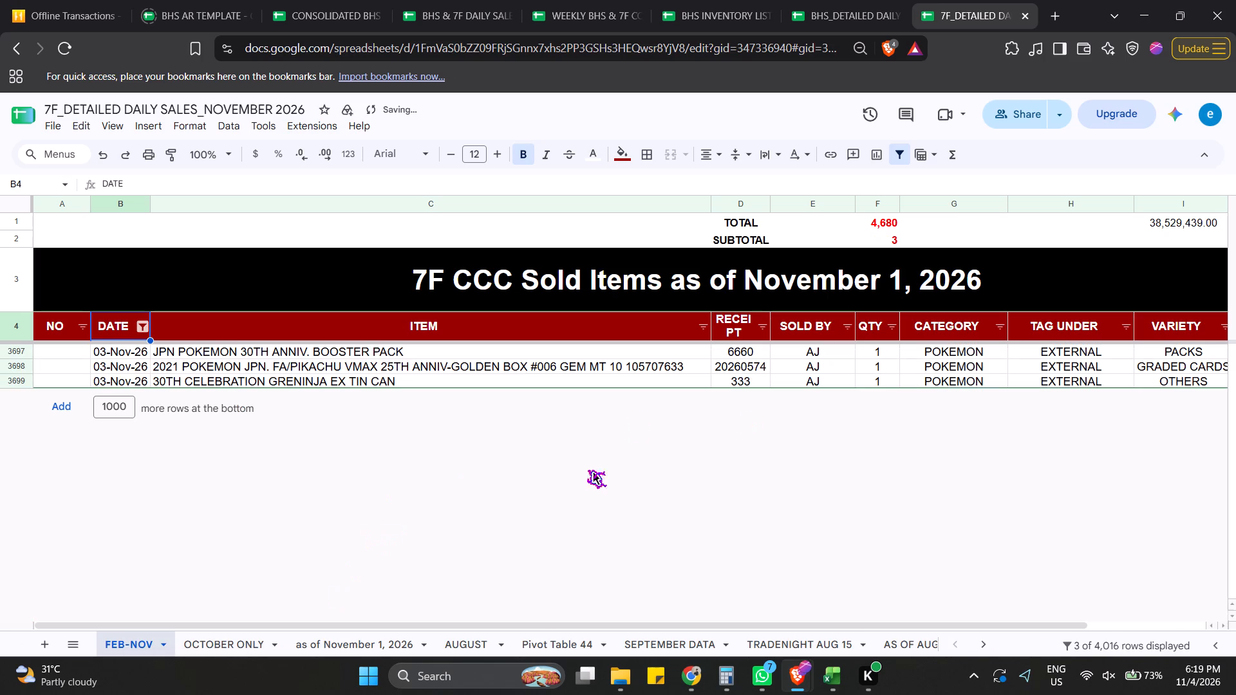
Review the item, quantity, category and variety of the filtered 7F sales rows and switch back to the inventory masterfiles window.
scroll(586, 470, up, 5)
drag(690, 618, 789, 607)
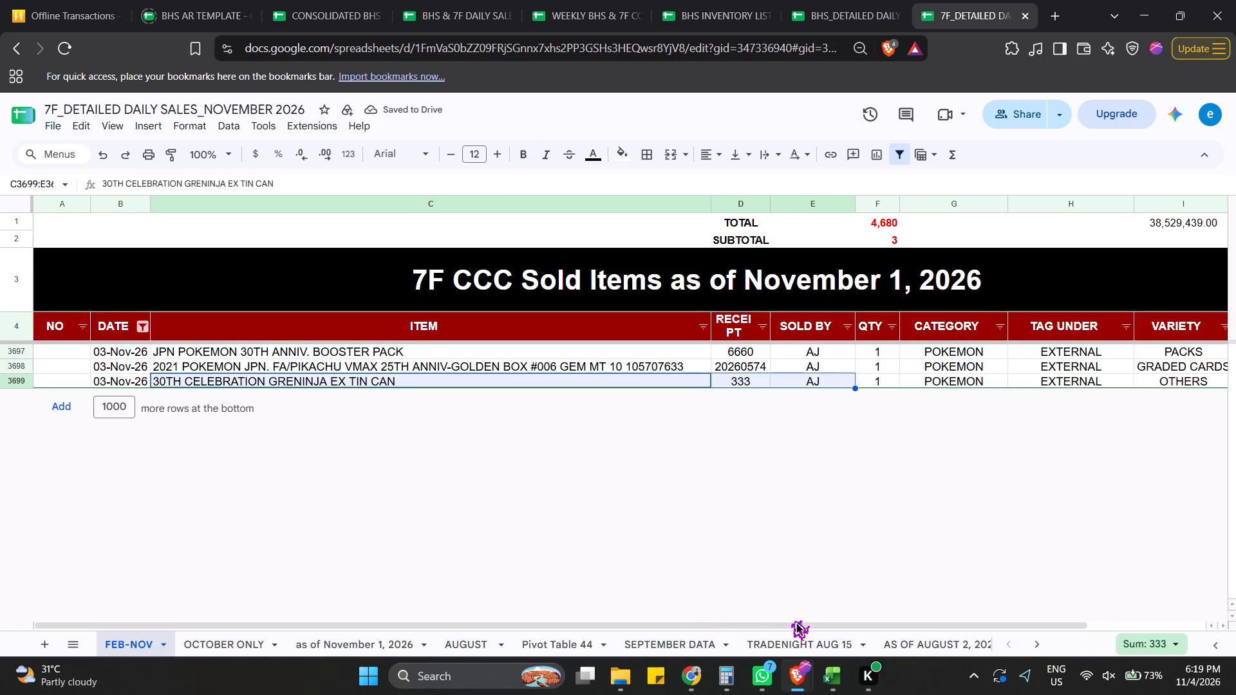
drag(791, 624, 858, 616)
click(866, 557)
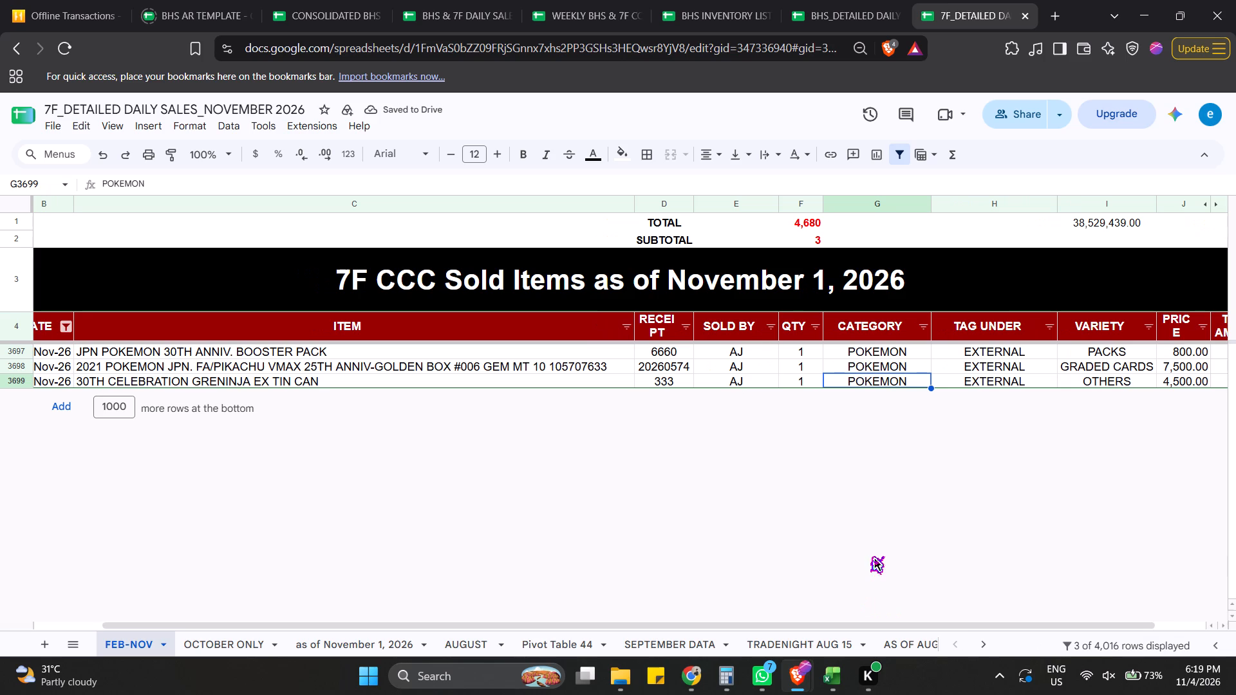
key(alt+Tab)
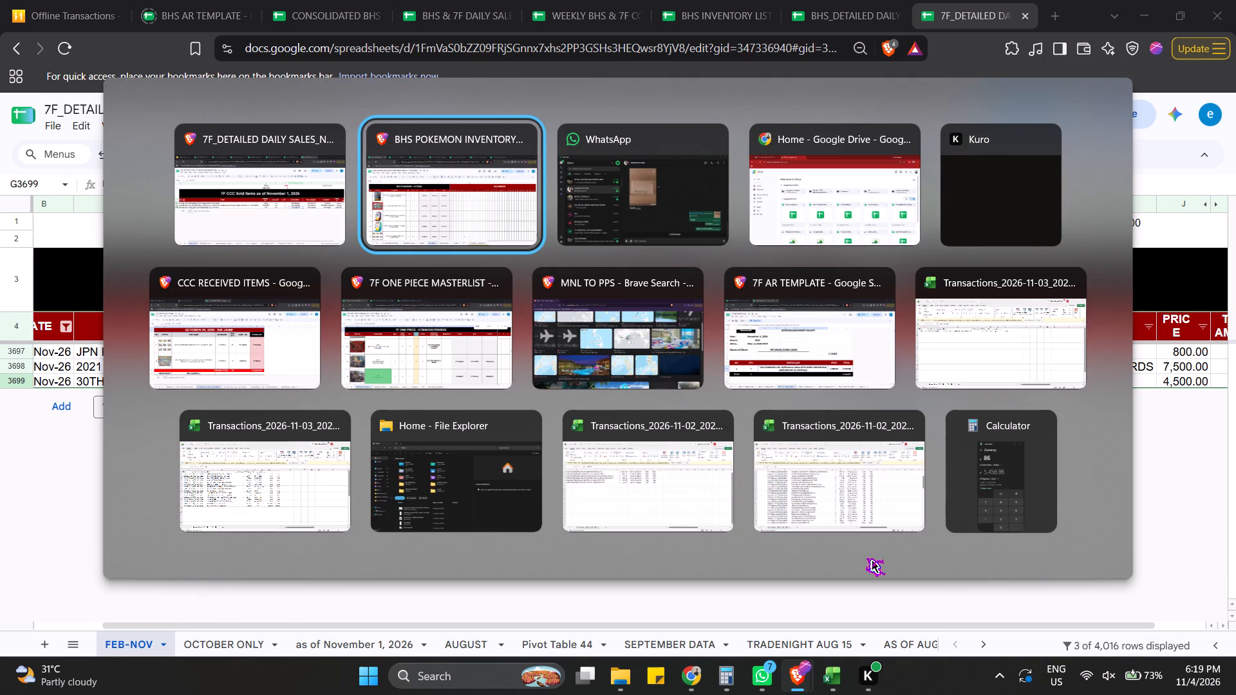
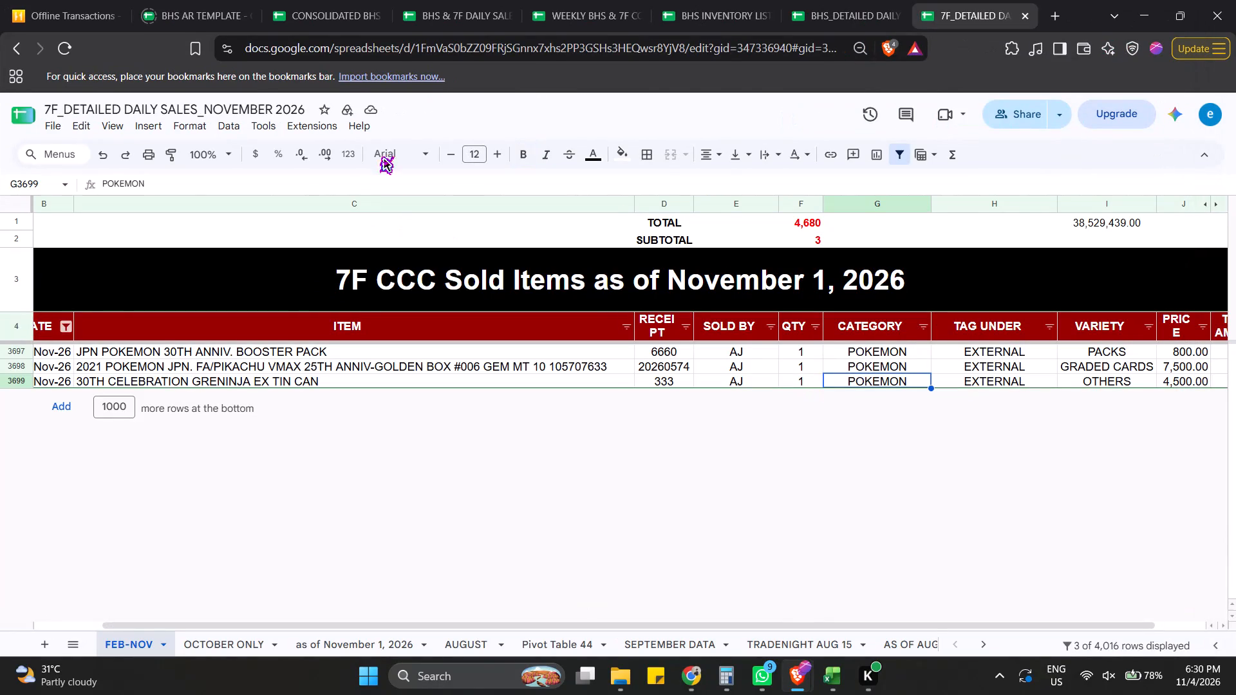
Switch to the BHS INVENTORY LIST PER AREA spreadsheet and examine the BAR items' sold and count columns for November 1 to 3, 2026.
alt+click(704, 17)
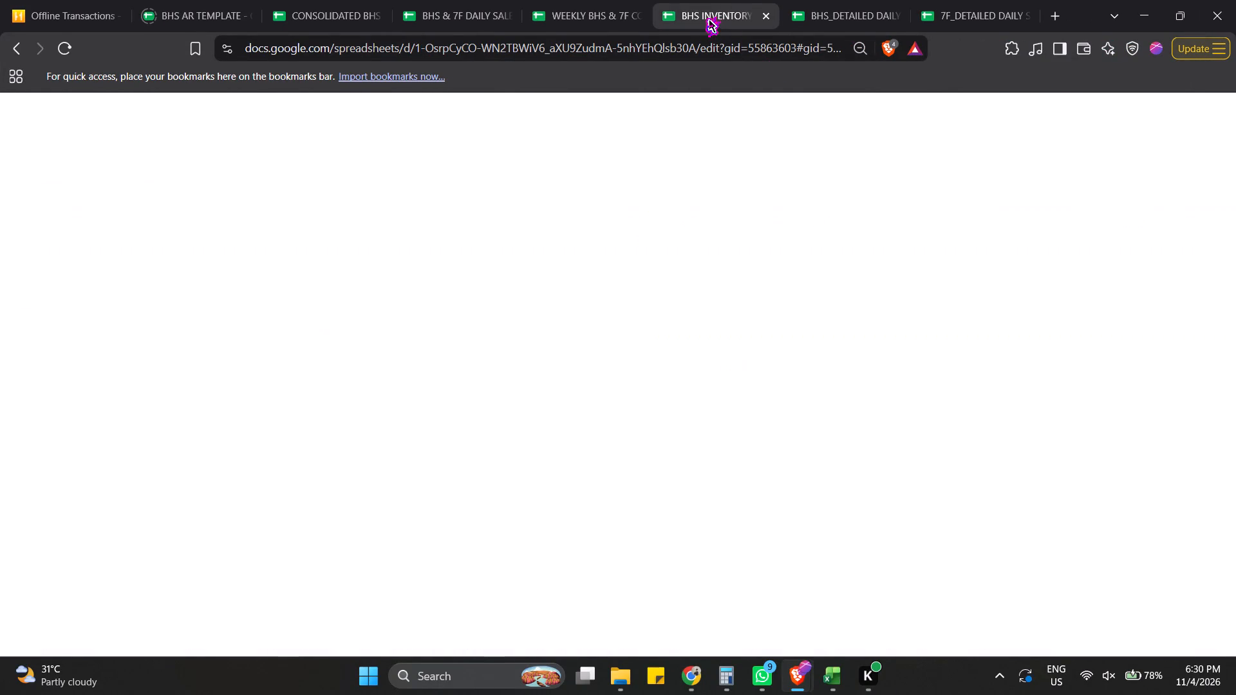
alt+click(438, 55)
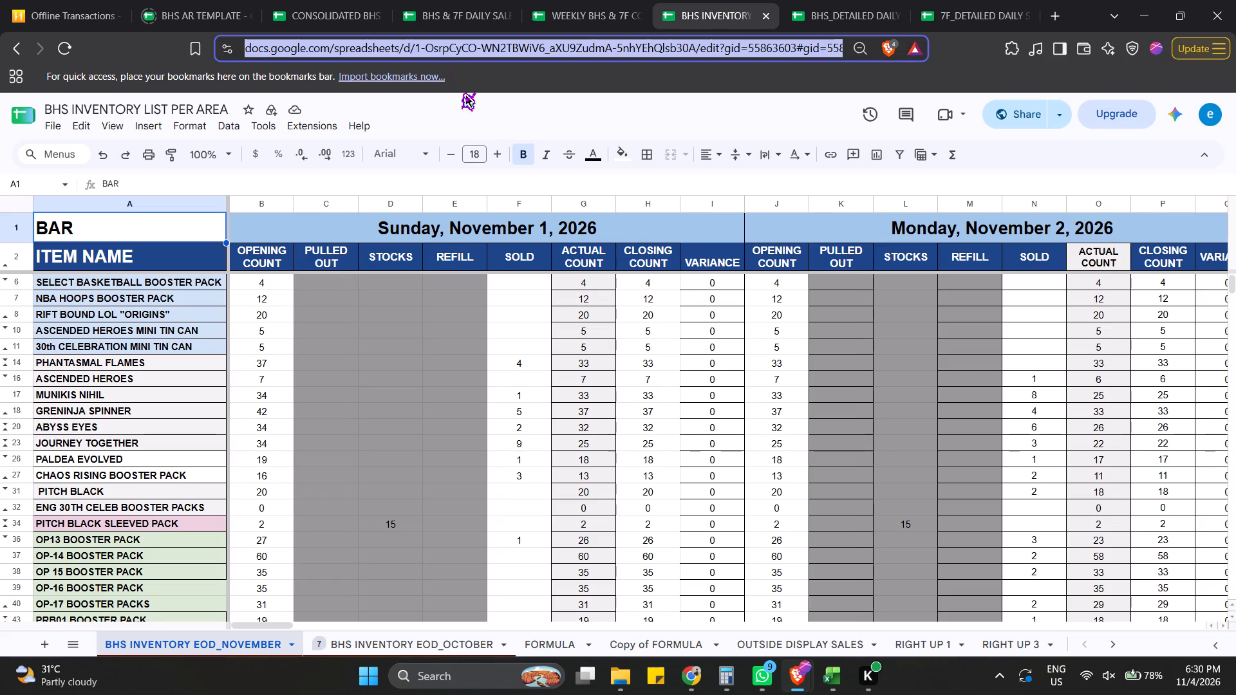
alt+click(593, 447)
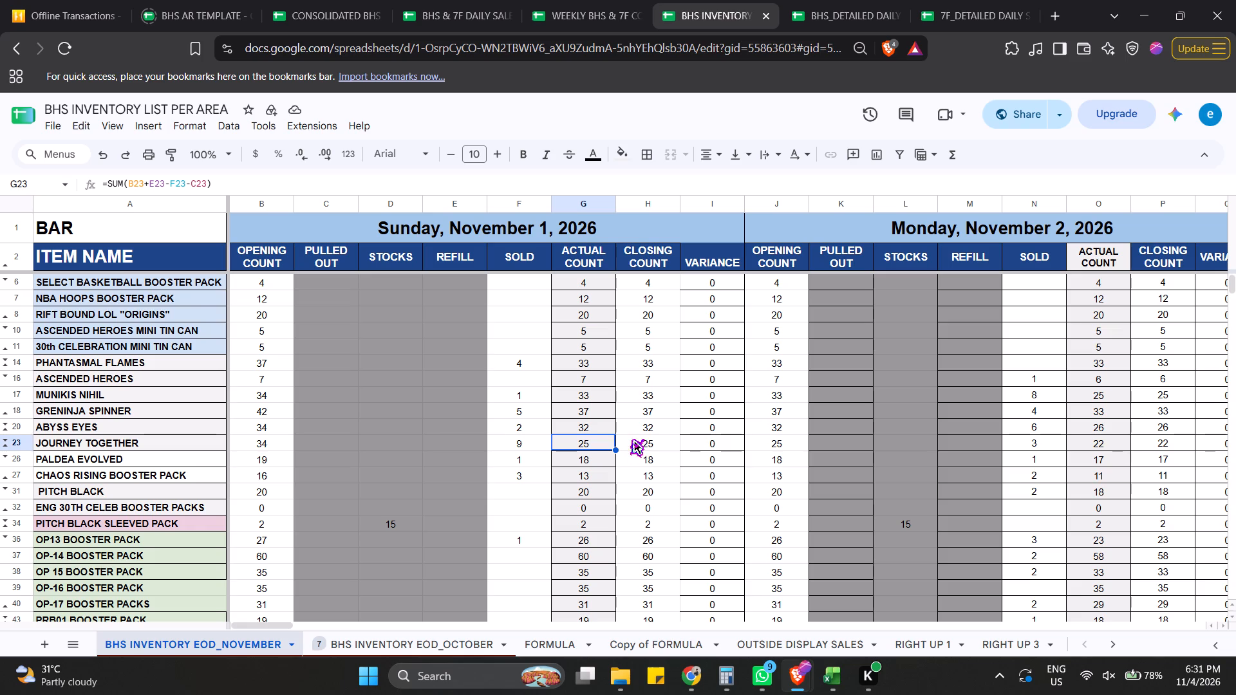
alt+click(576, 408)
alt+click(586, 452)
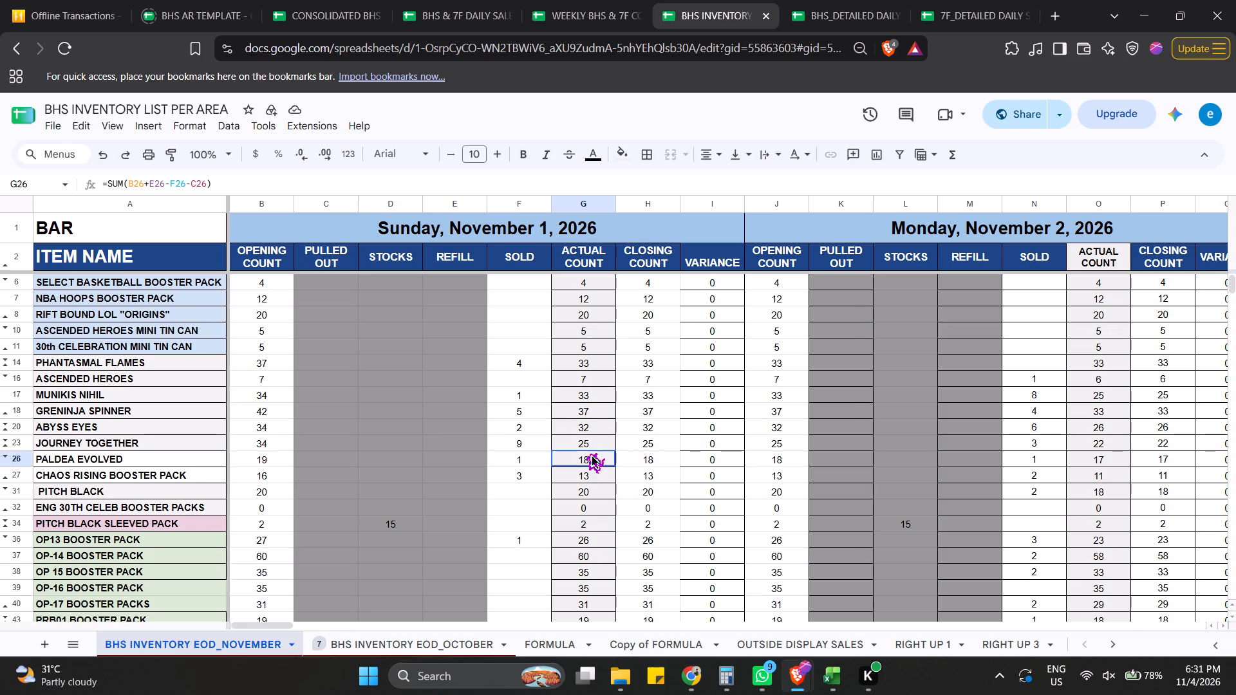
alt+click(580, 391)
alt+click(578, 431)
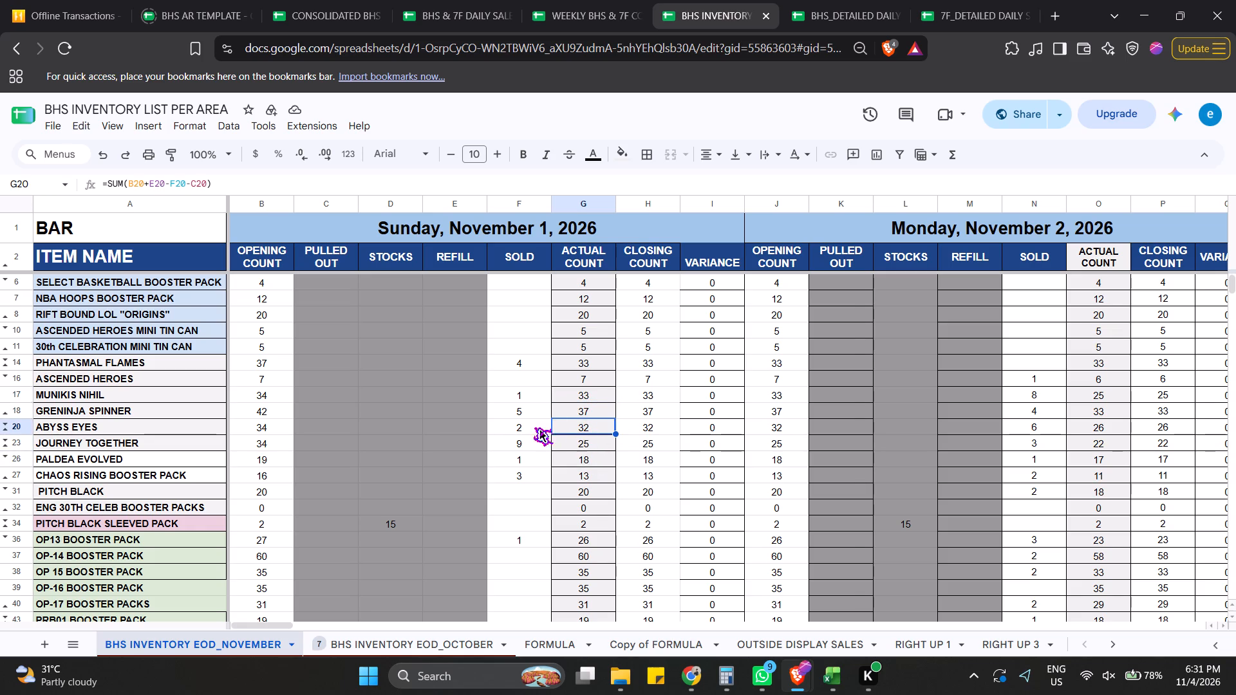
alt+click(816, 396)
alt+click(866, 447)
key(Right)
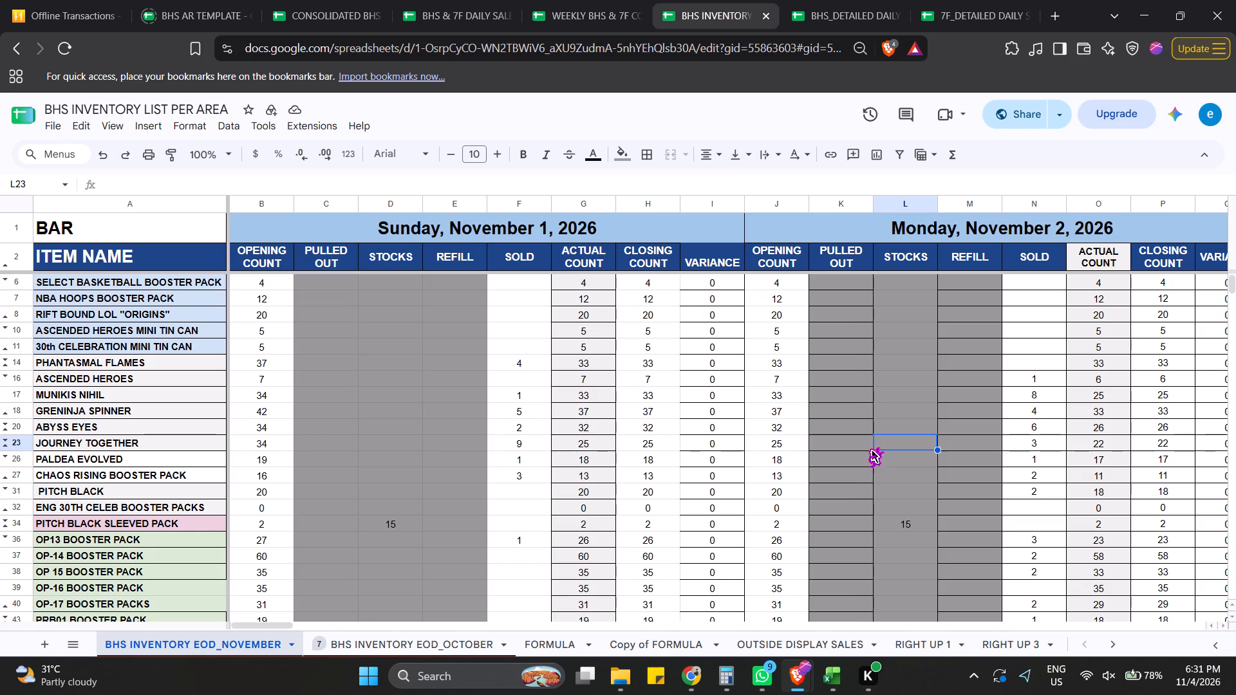
key(Right)
key(Right)
key(Right)
key(Right)
key(Right)
key(Right)
key(Right)
key(Right)
key(Right)
key(Right)
key(Right)
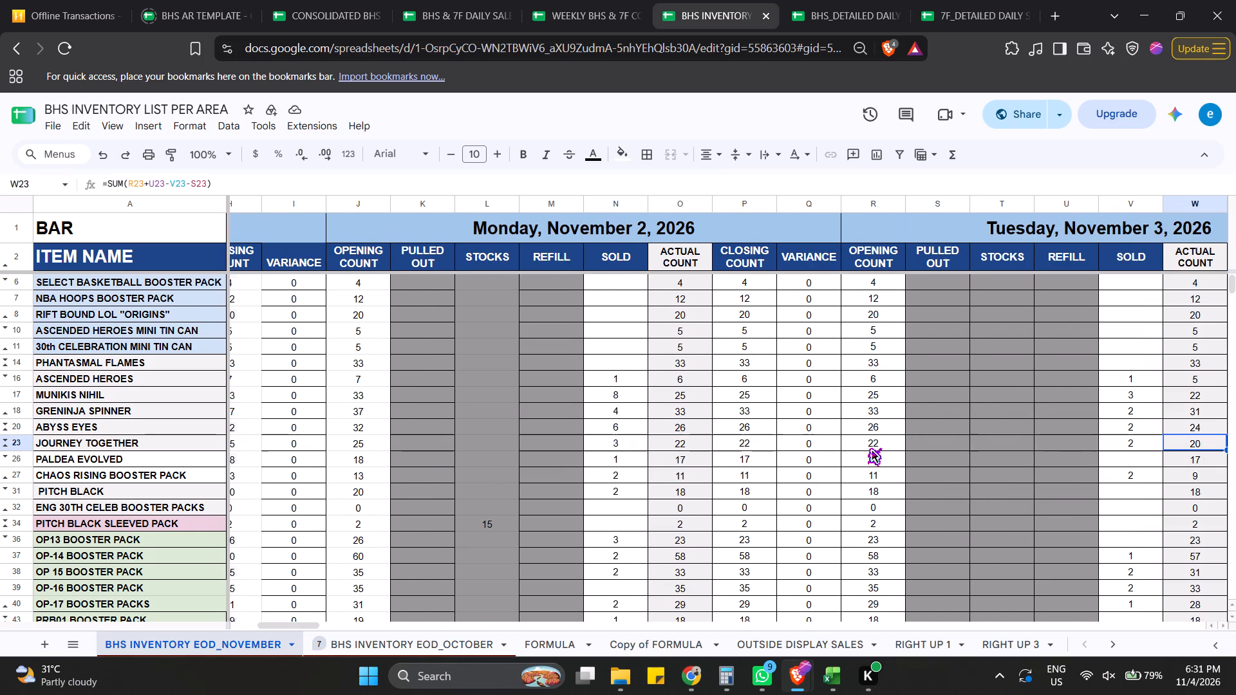
key(Right)
key(Right)
key(Right)
key(Right)
key(Left)
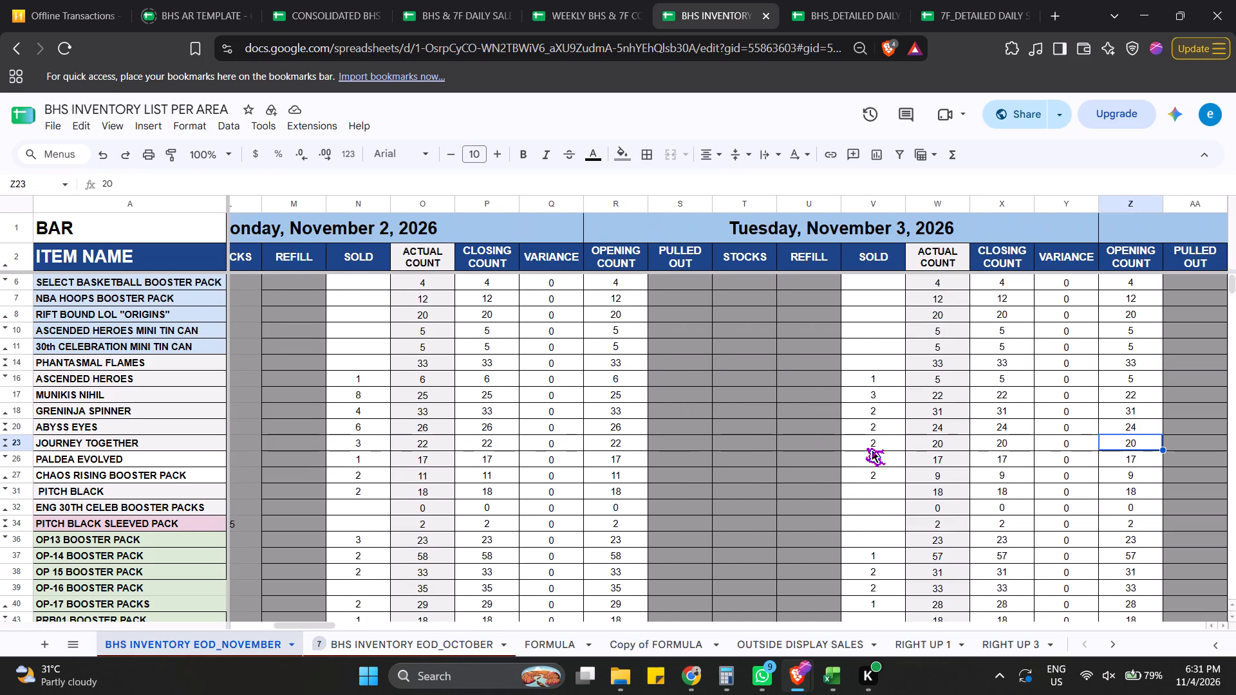
key(Left)
key(Left)
key(Left)
key(Left)
key(Left)
key(Left)
key(Left)
key(Left)
key(Left)
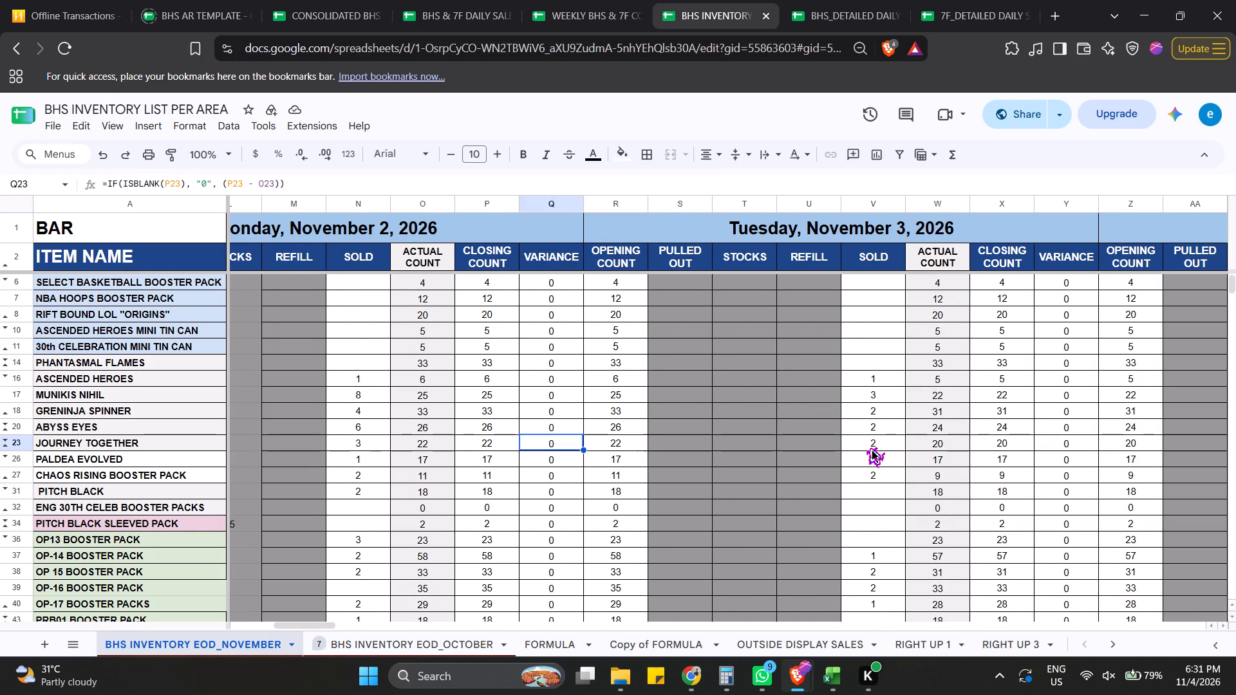
key(Right)
key(Left)
key(Left)
key(Left)
key(Left)
key(Left)
key(Left)
key(Left)
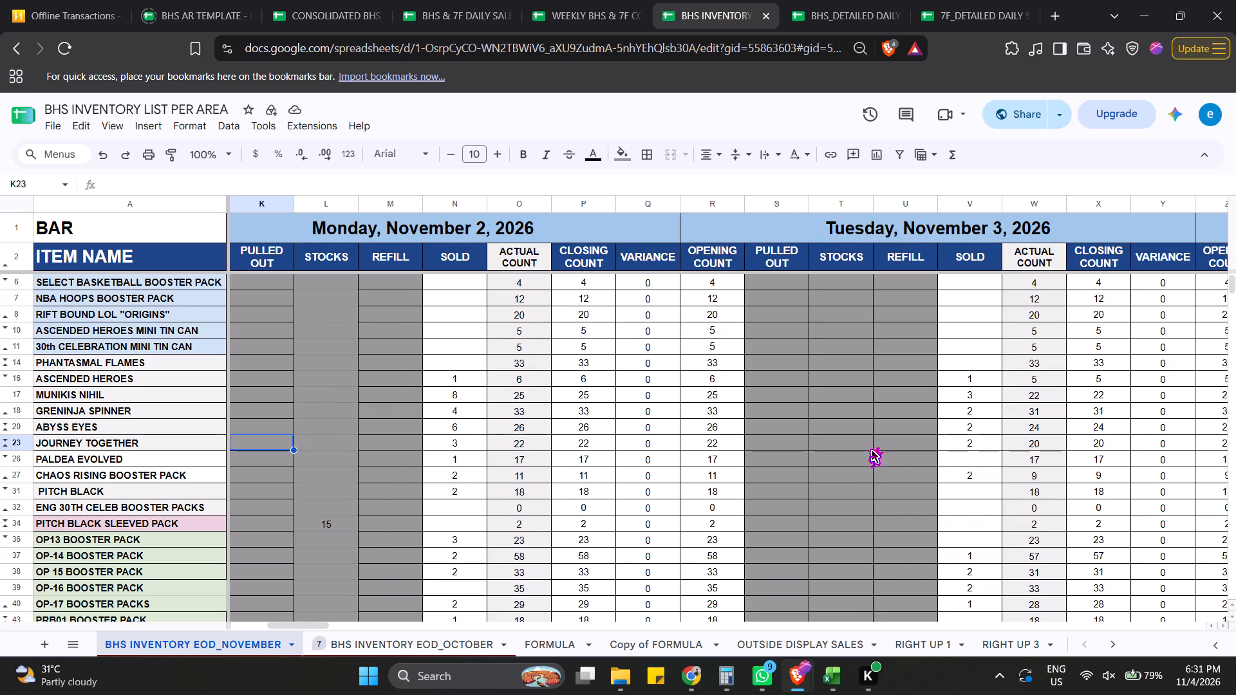
key(Right)
key(Right)
key(Right)
key(Right)
key(Right)
key(Right)
key(Right)
key(Right)
key(Right)
key(Right)
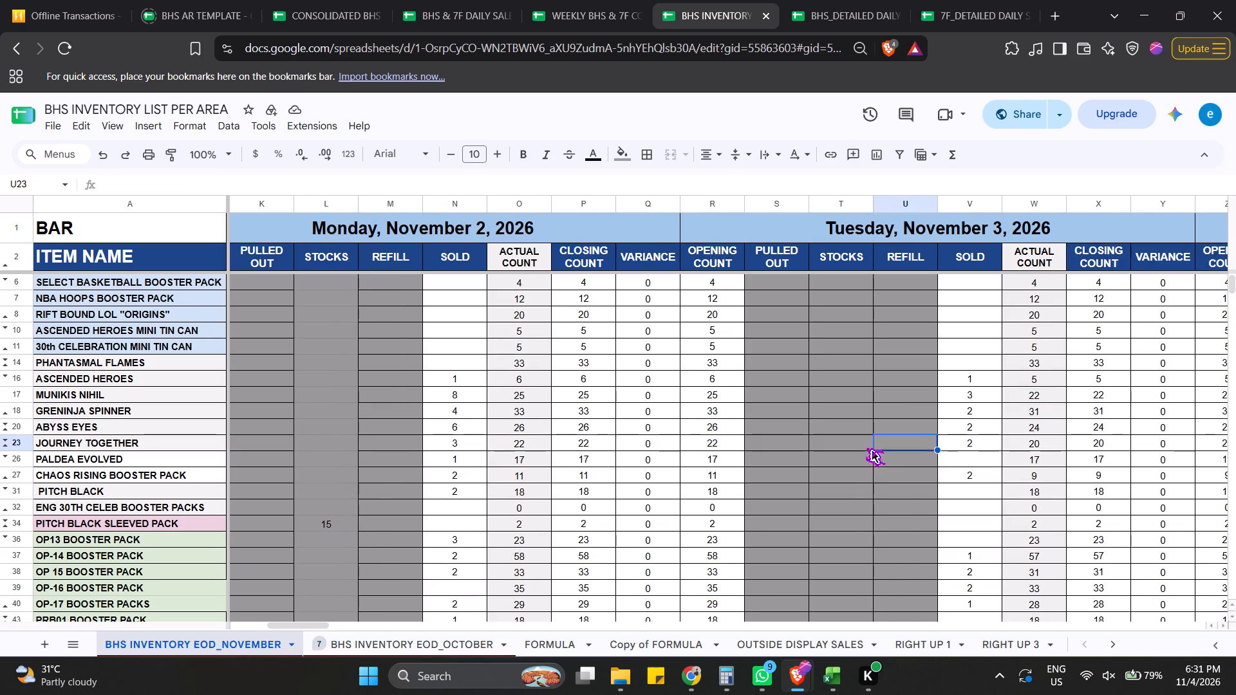
key(Right)
key(Right)
key(Right)
key(Right)
key(Right)
key(Right)
key(Right)
key(Left)
key(Left)
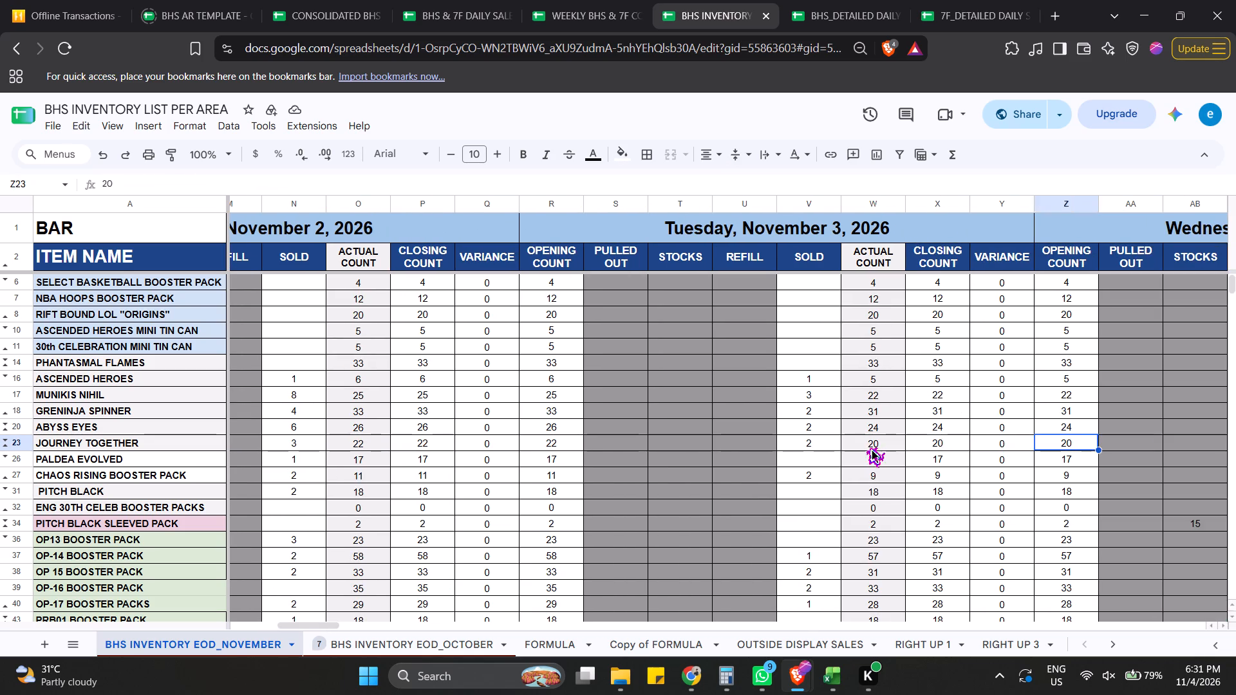
key(Left)
key(Left)
key(Left)
key(Left)
key(Left)
key(Left)
Open the PACKS sheet of the BHS Pokemon inventory masterfile and look over the November 3 column around the Phantasmal Flames and Journey Together rows.
key(alt+Tab)
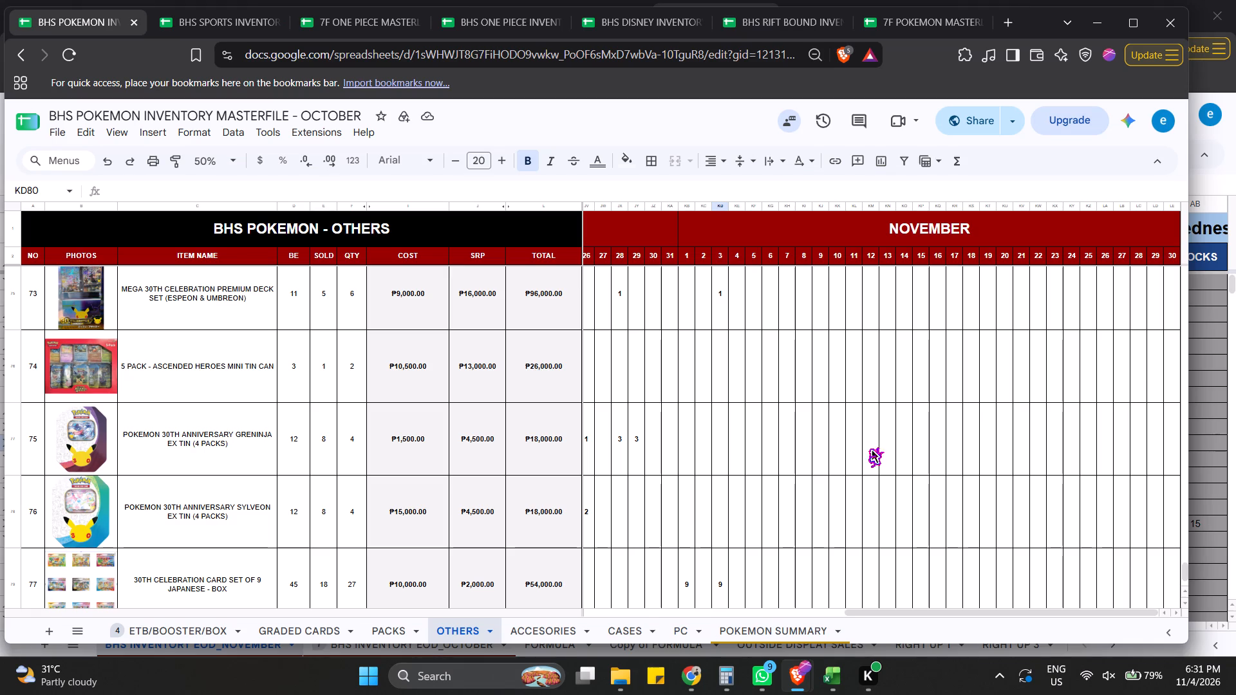
key(alt+Tab)
key(alt+Tab)
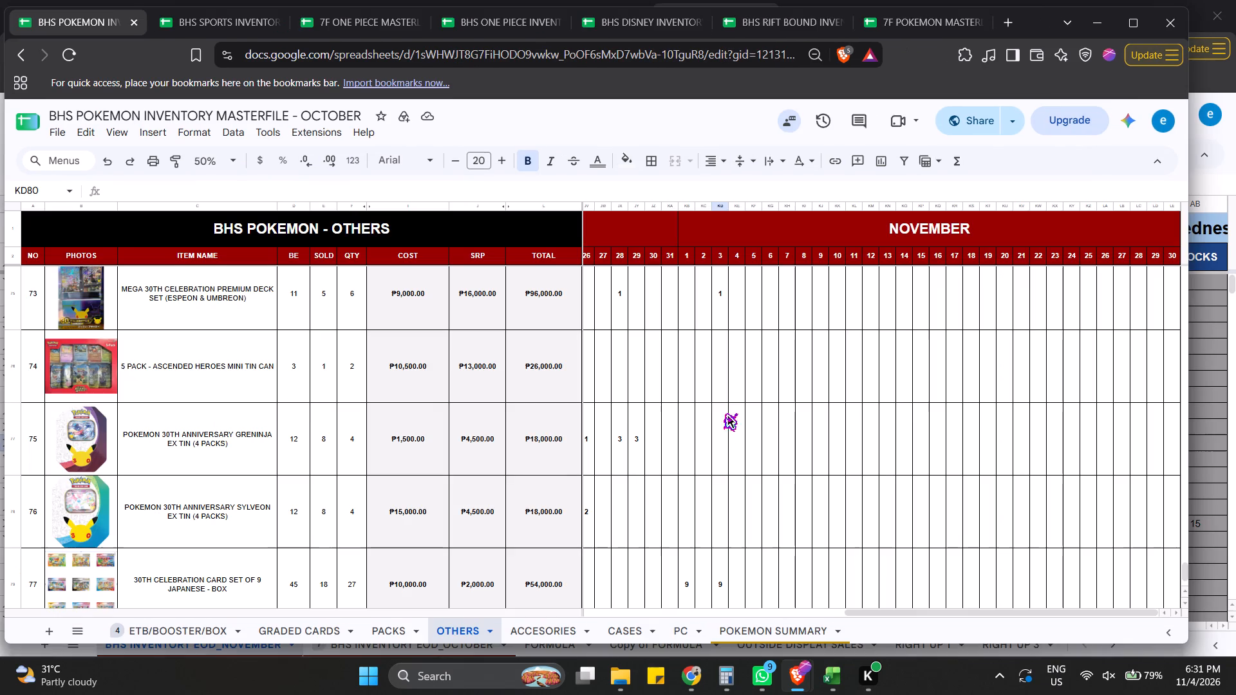
click(718, 404)
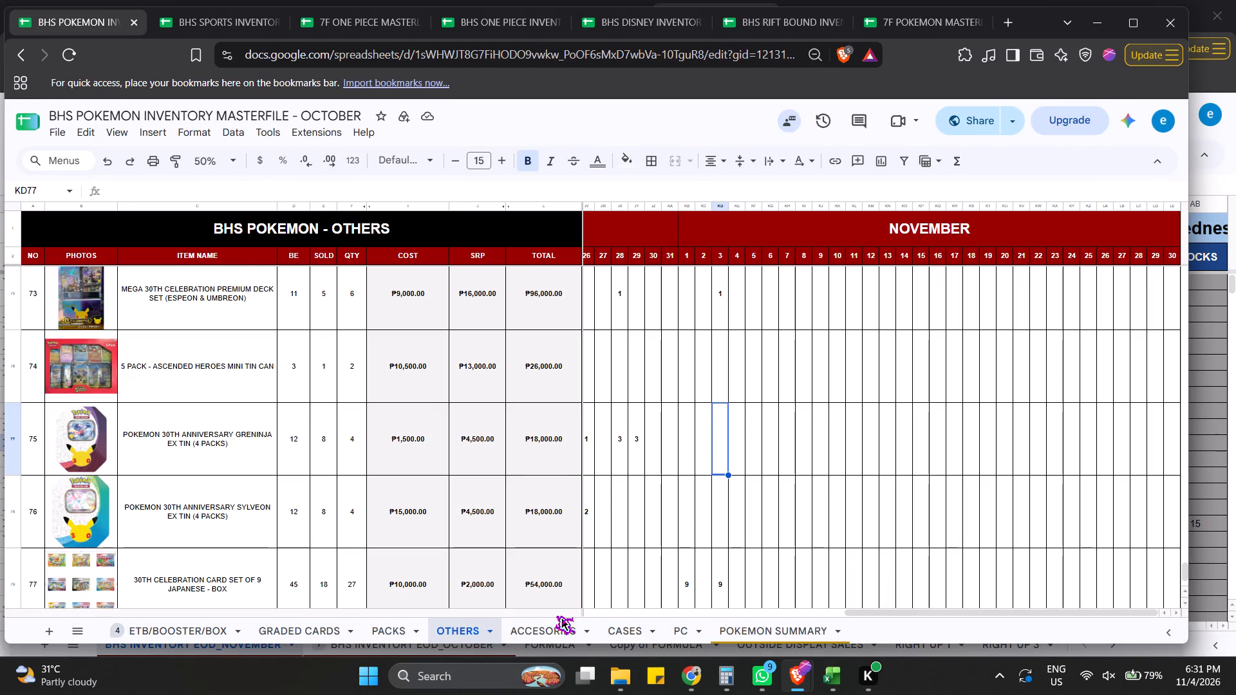
click(385, 633)
click(913, 403)
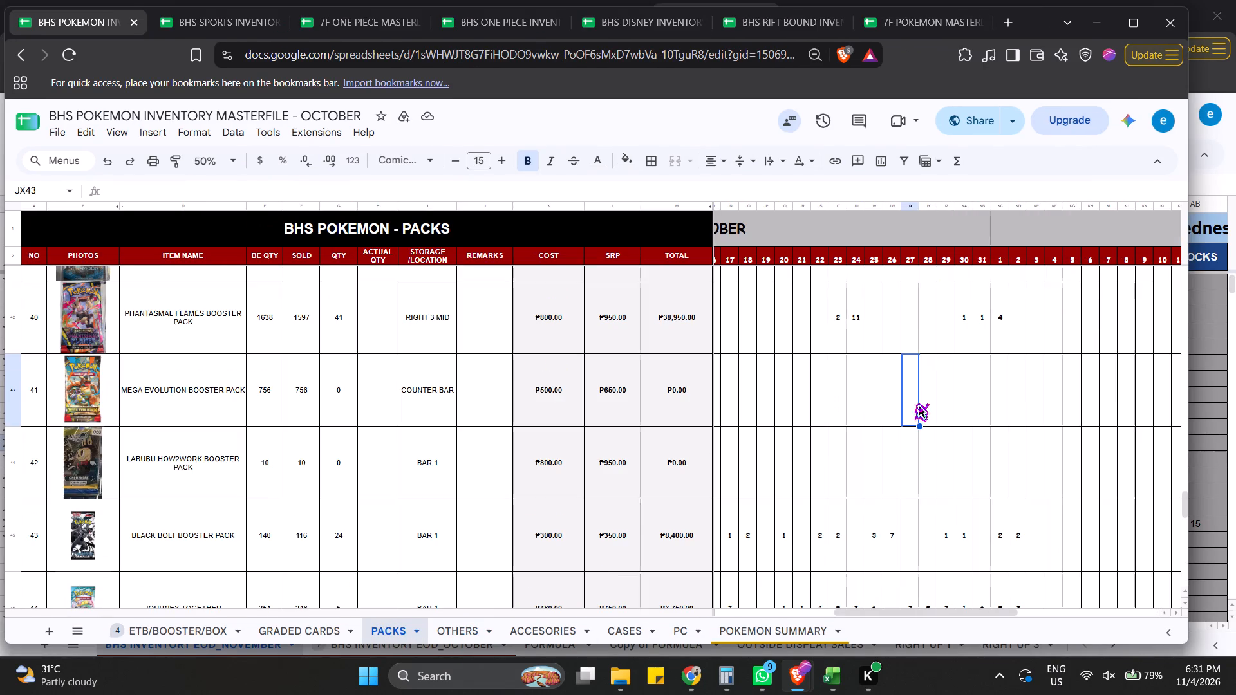
key(Right)
key(Right)
key(Right)
key(Right)
key(Right)
key(Right)
key(Right)
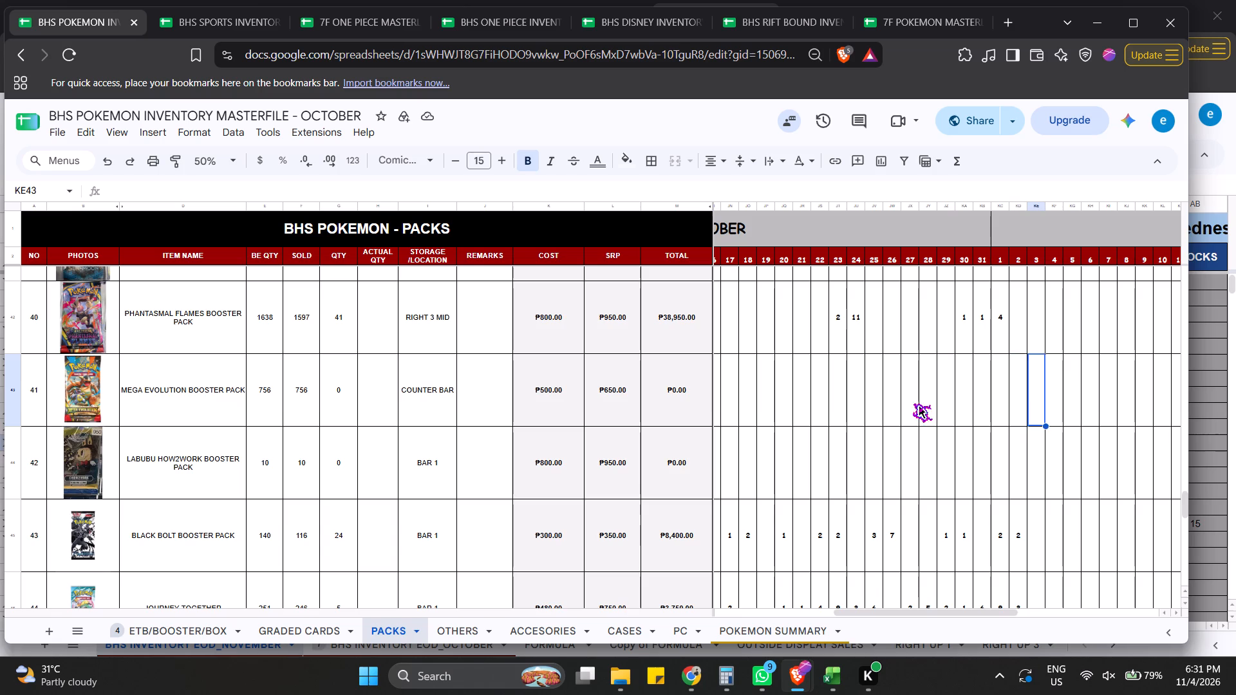
key(Up)
key(Up)
key(Up)
key(Down)
key(Down)
key(Down)
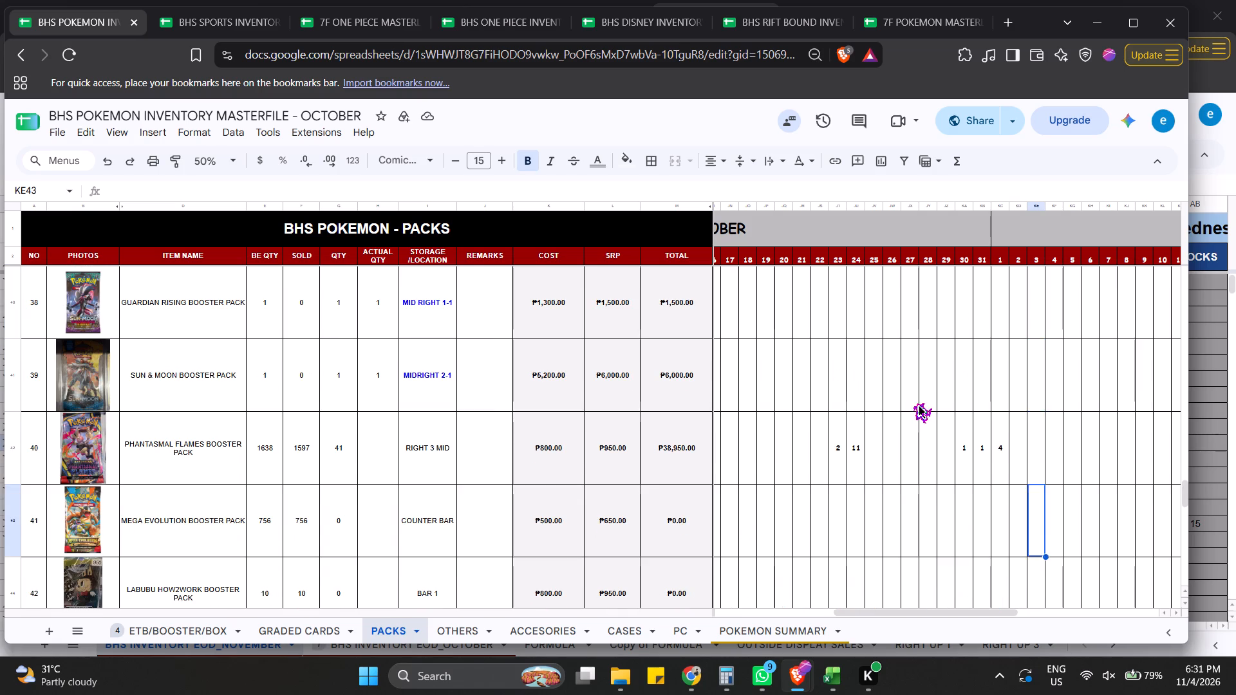
key(Down)
key(Down)
key(Down)
key(Down)
key(Up)
key(Down)
key(Down)
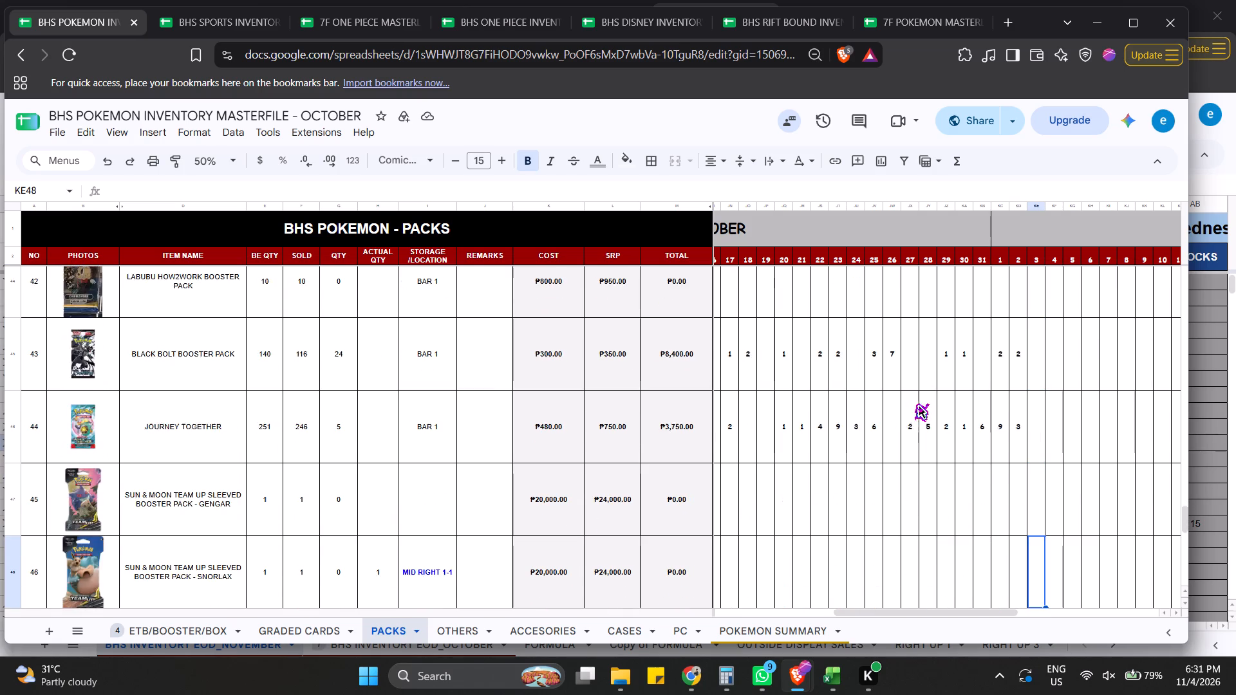
key(Down)
key(Down)
key(Up)
key(Up)
key(Up)
key(Up)
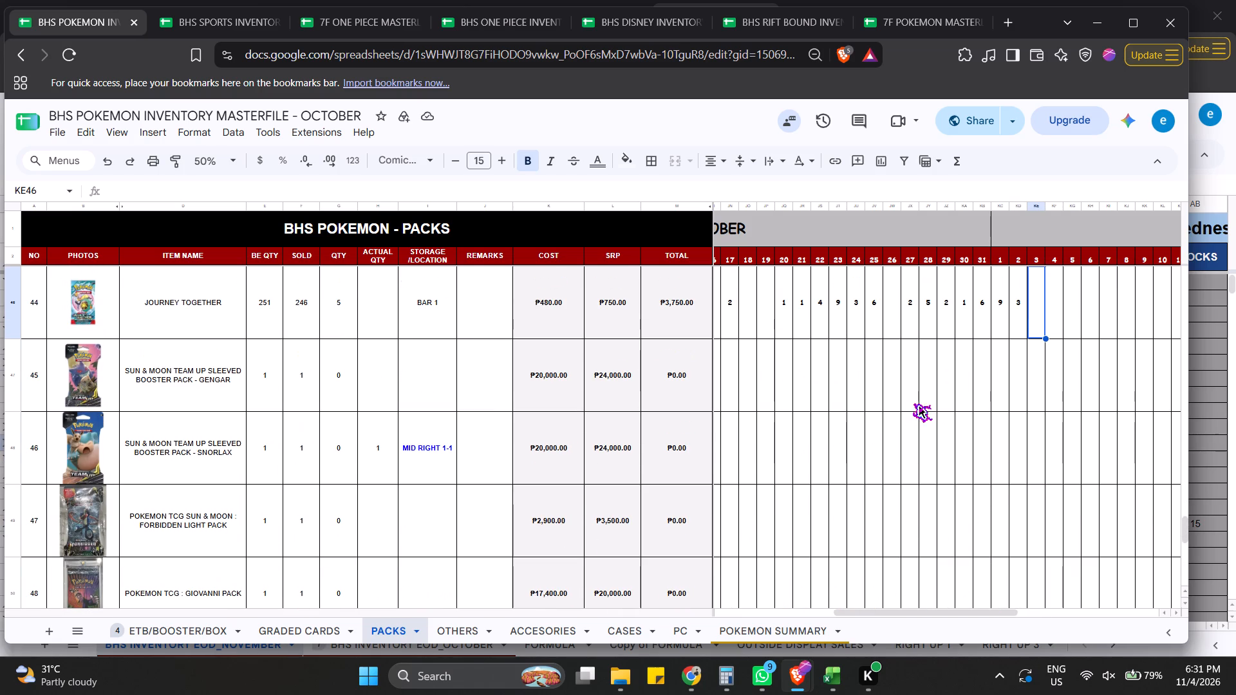
key(Down)
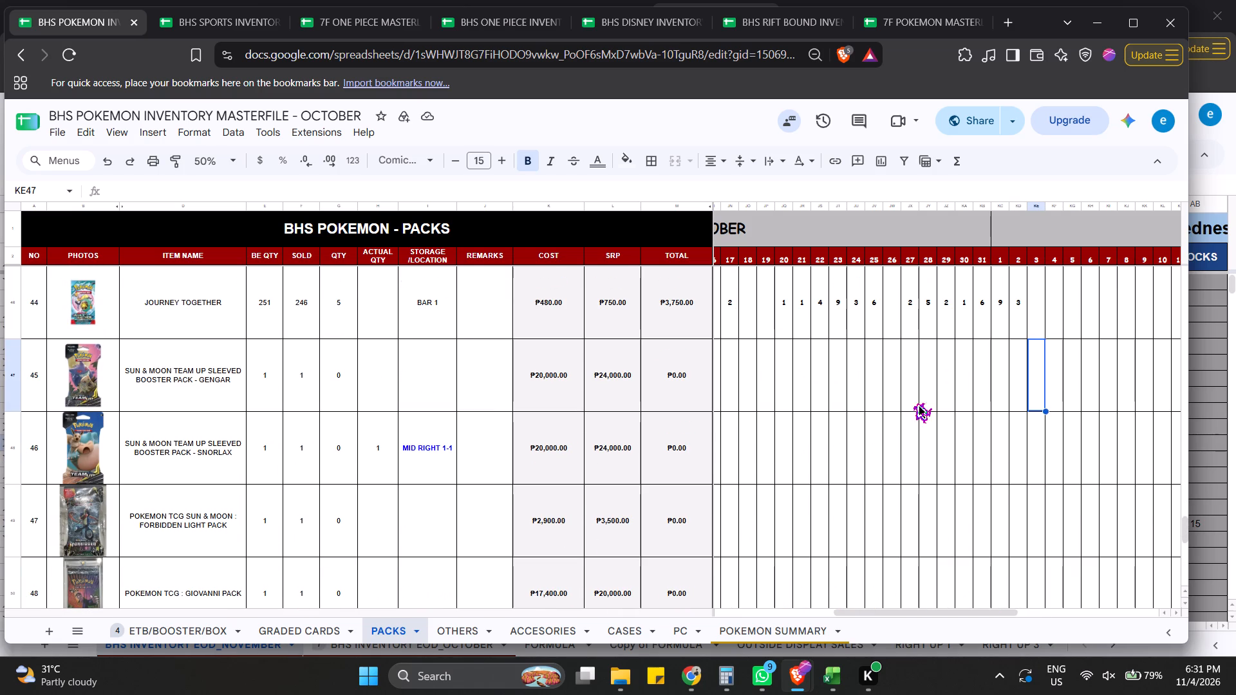
key(Up)
Check the November 3 SOLD column of the BAR inventory list from the first items down to ASCENDED HEROES.
key(alt+Tab)
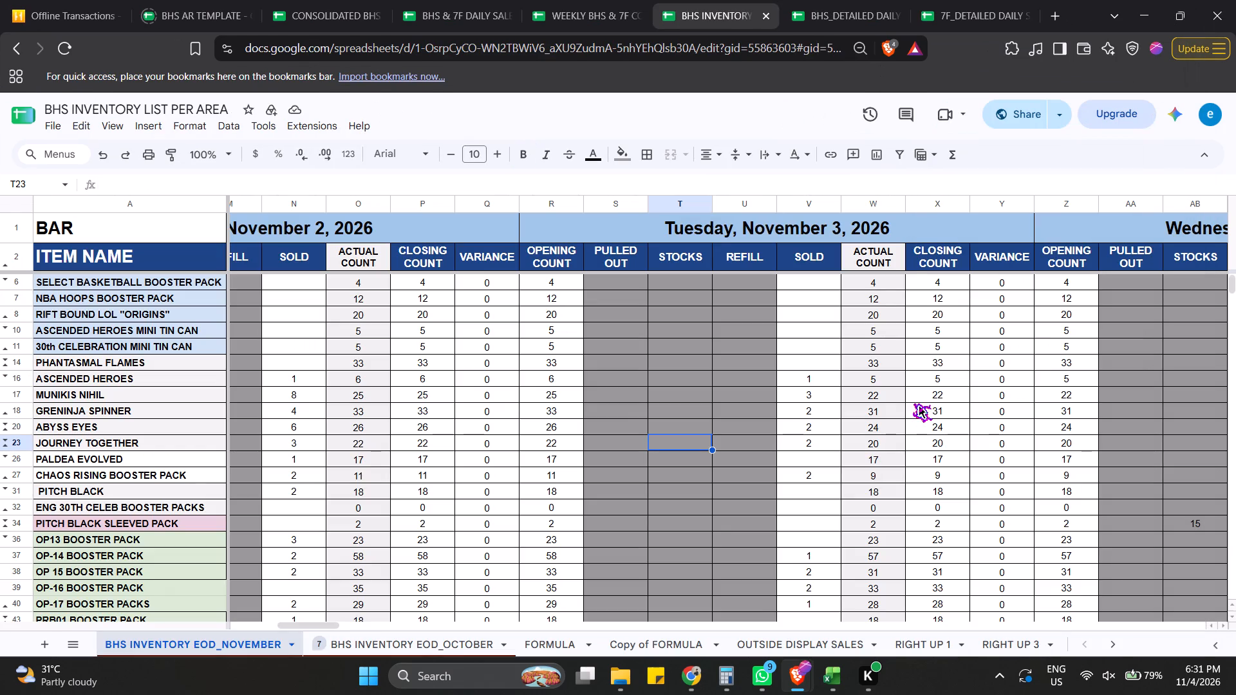
click(814, 382)
key(Up)
key(Up)
key(Up)
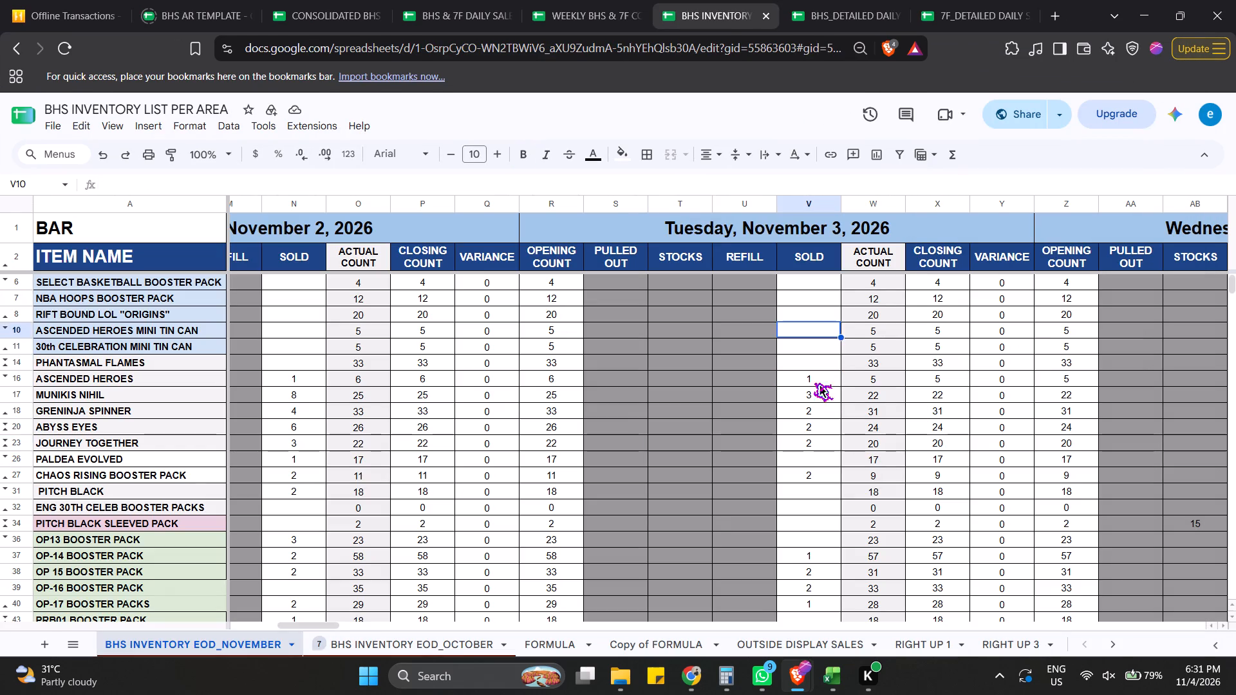
key(Up)
key(Up)
key(Up)
key(Up)
key(Down)
key(Down)
key(Down)
key(Down)
key(Down)
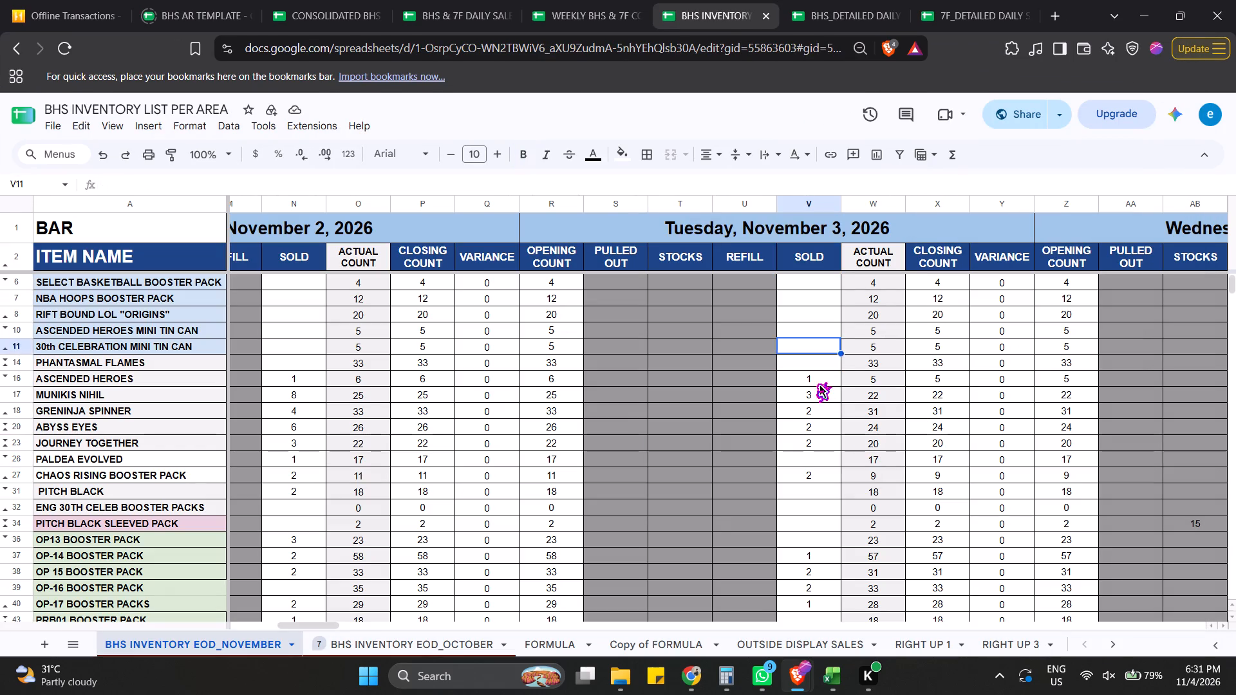
key(Down)
key(Down)
key(Up)
key(Down)
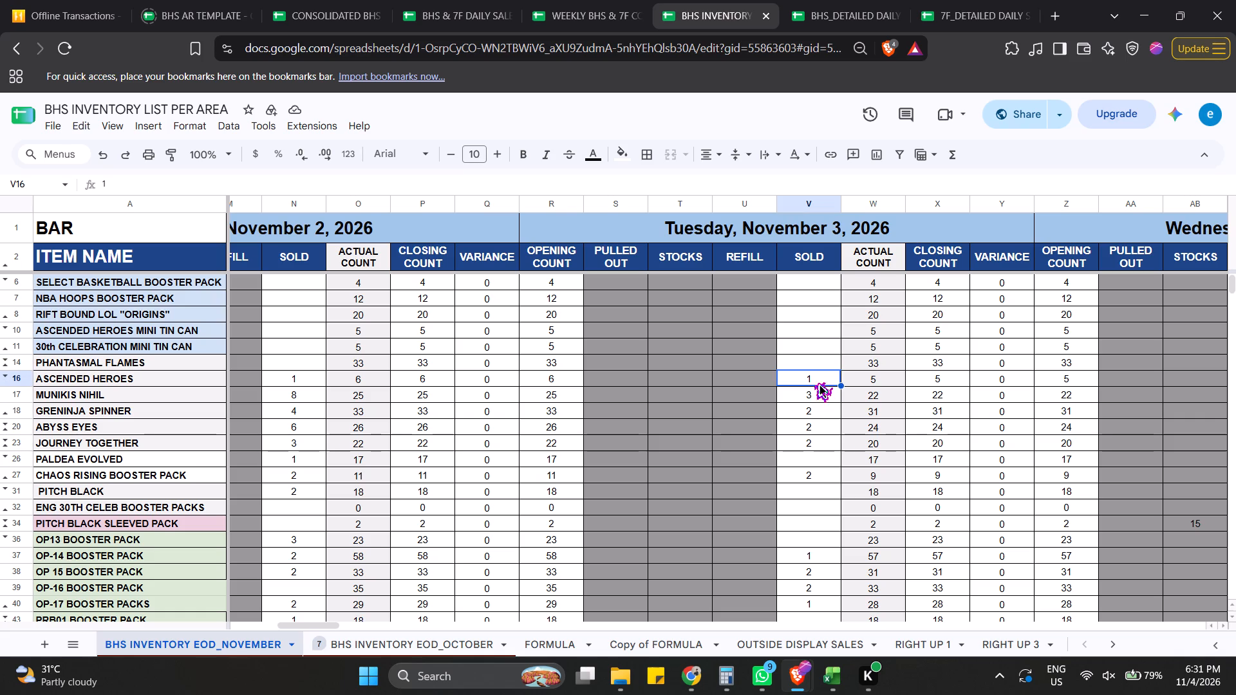
Find the ASCENDED HEROES BOOSTER PACK row in the masterfile's PACKS sheet and enter 1 sold for November 3.
key(alt+Tab)
key(ctrl+f)
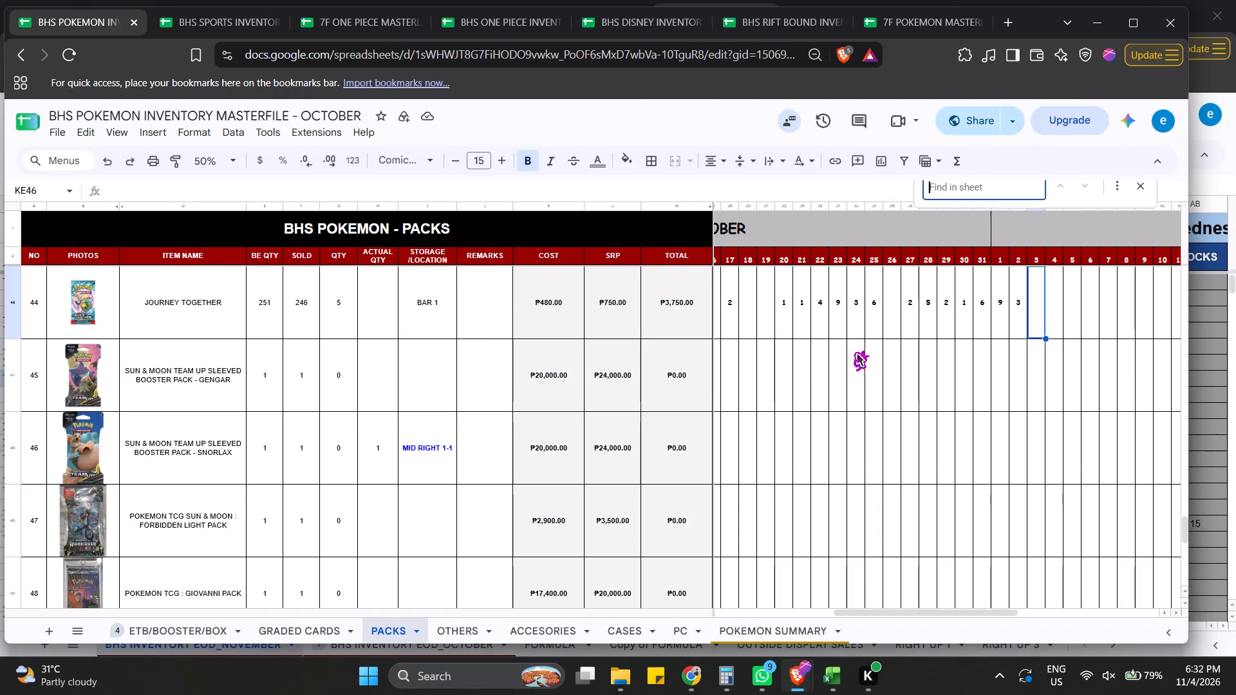
text(ASCEN)
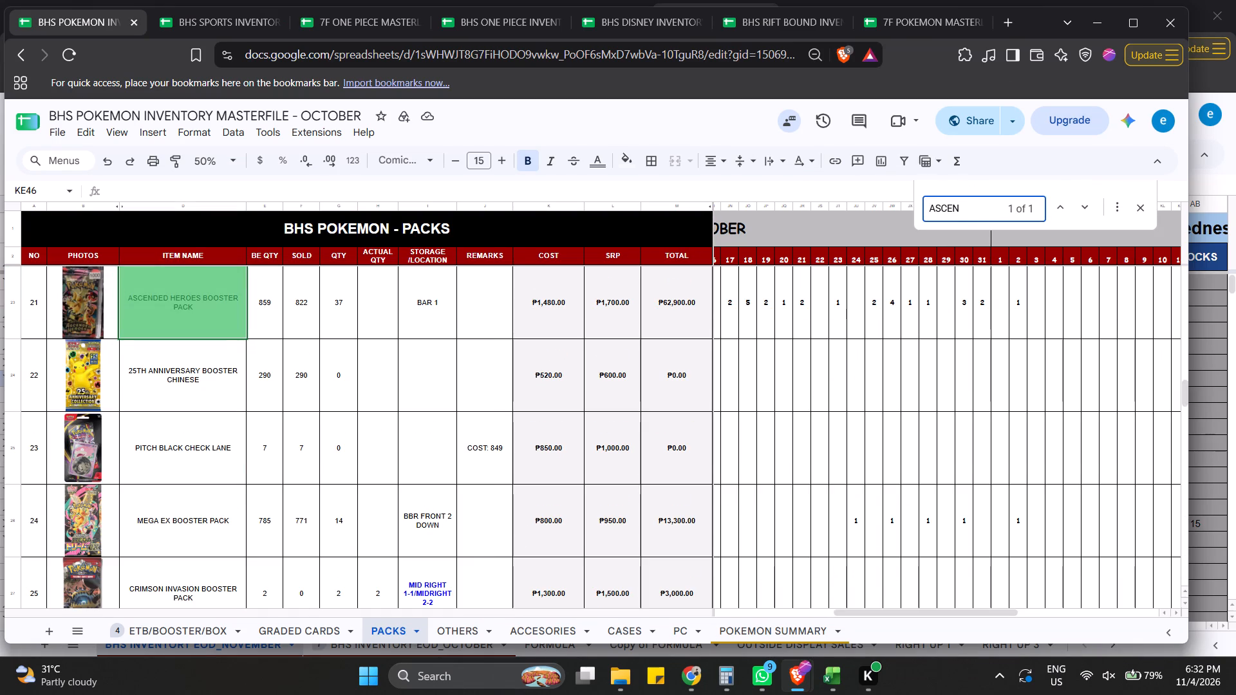
click(1041, 310)
key(alt+Tab)
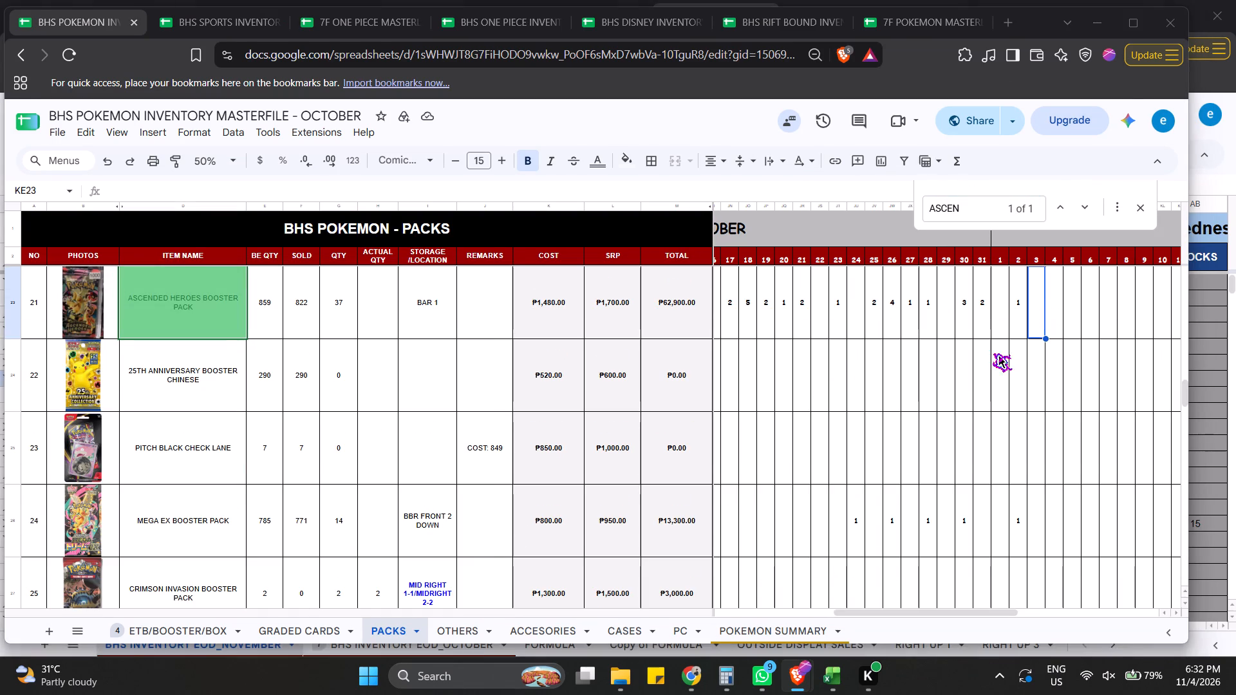
key(1)
key(Escape)
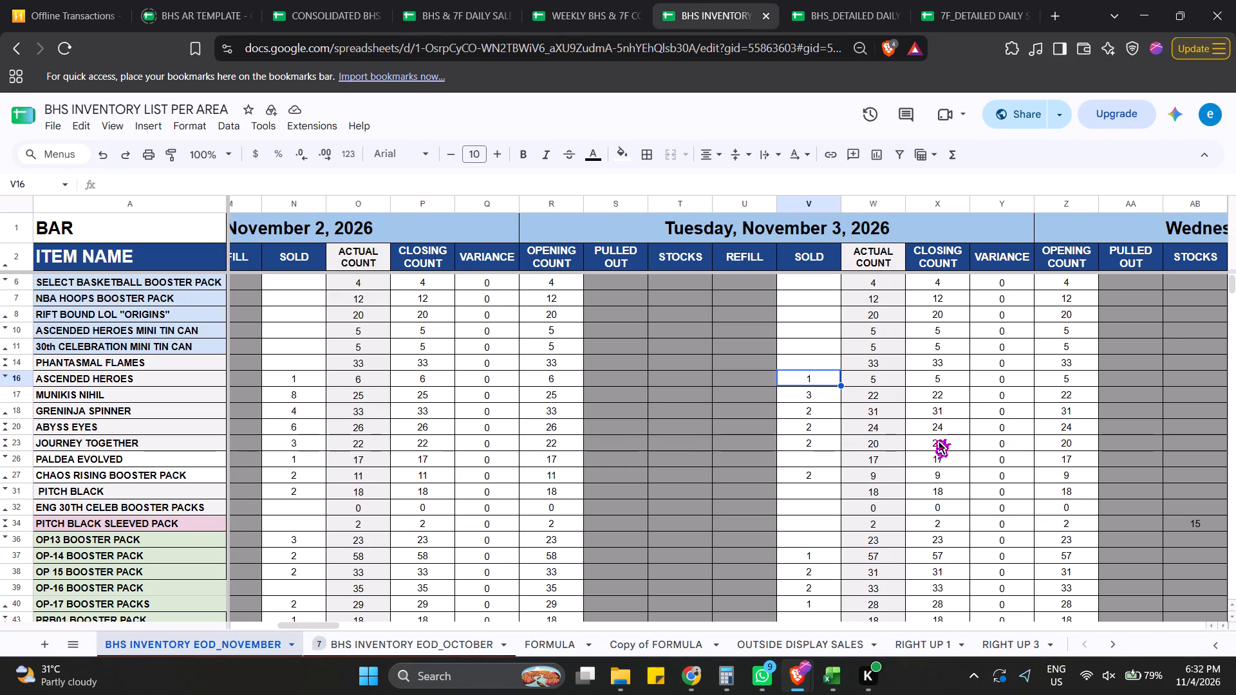
key(alt+Tab)
key(1)
key(Return)
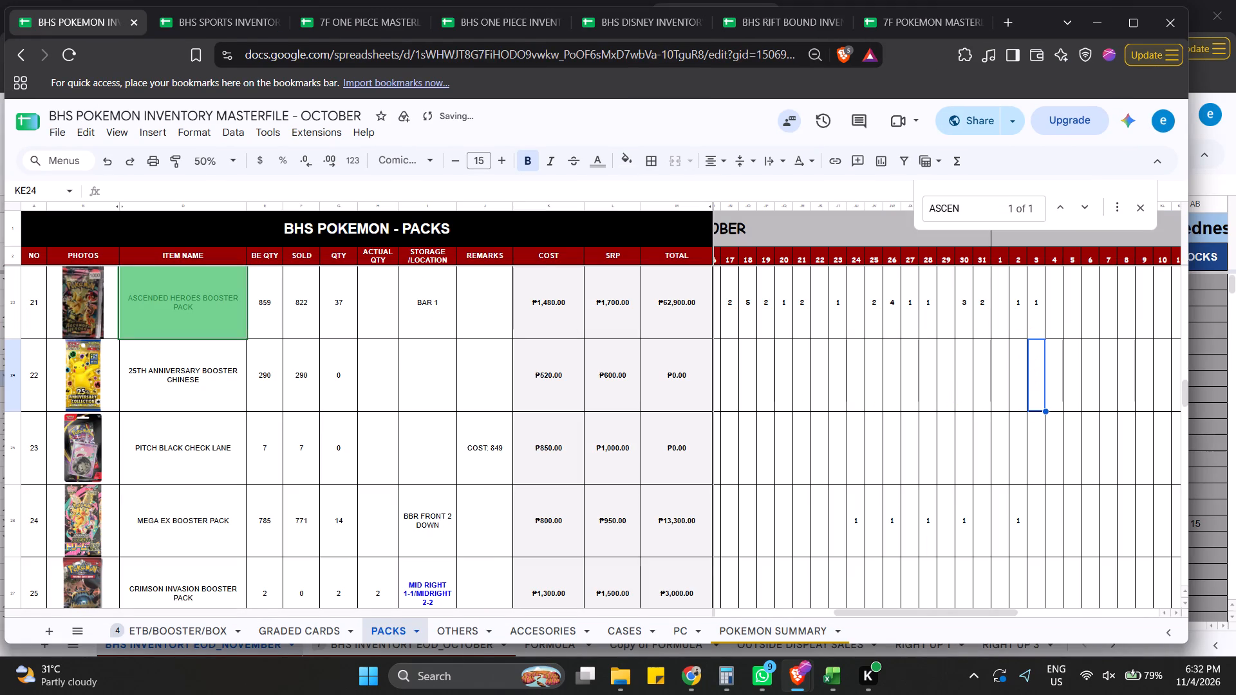
Take the next BAR item, MUNIKIS NIHIL, find its booster pack row in the masterfile's PACKS sheet and enter 3 sold for November 3.
key(alt+Tab)
key(Down)
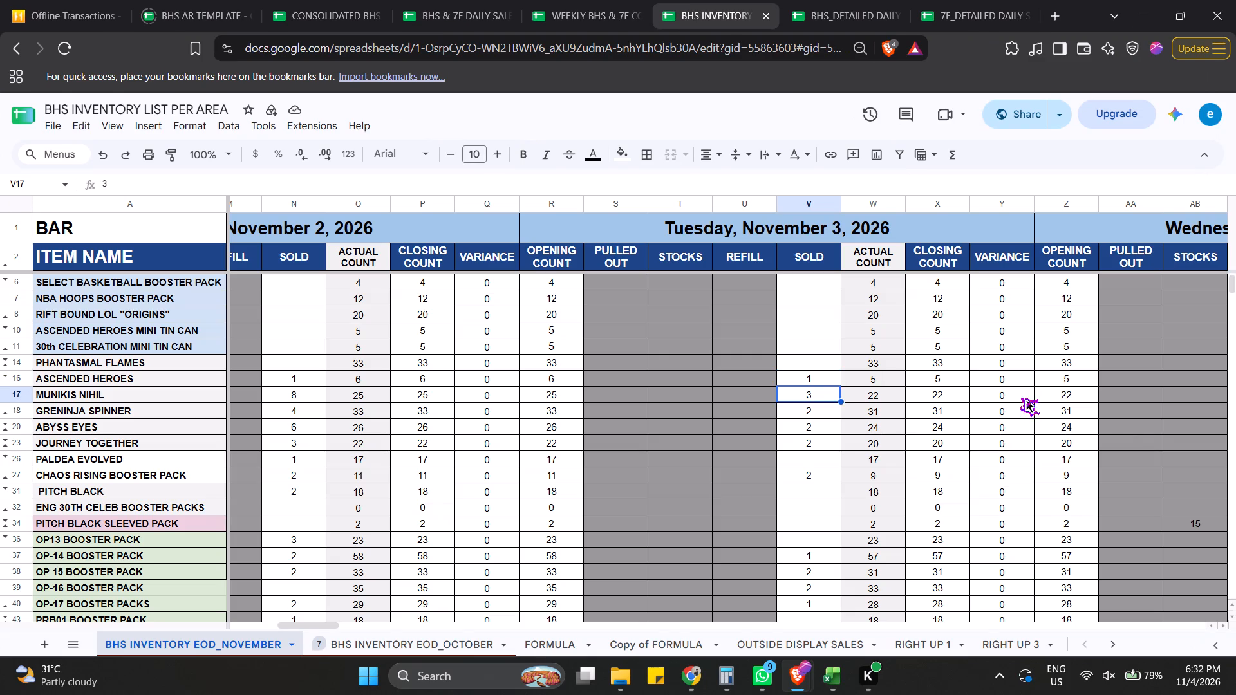
key(alt+Tab)
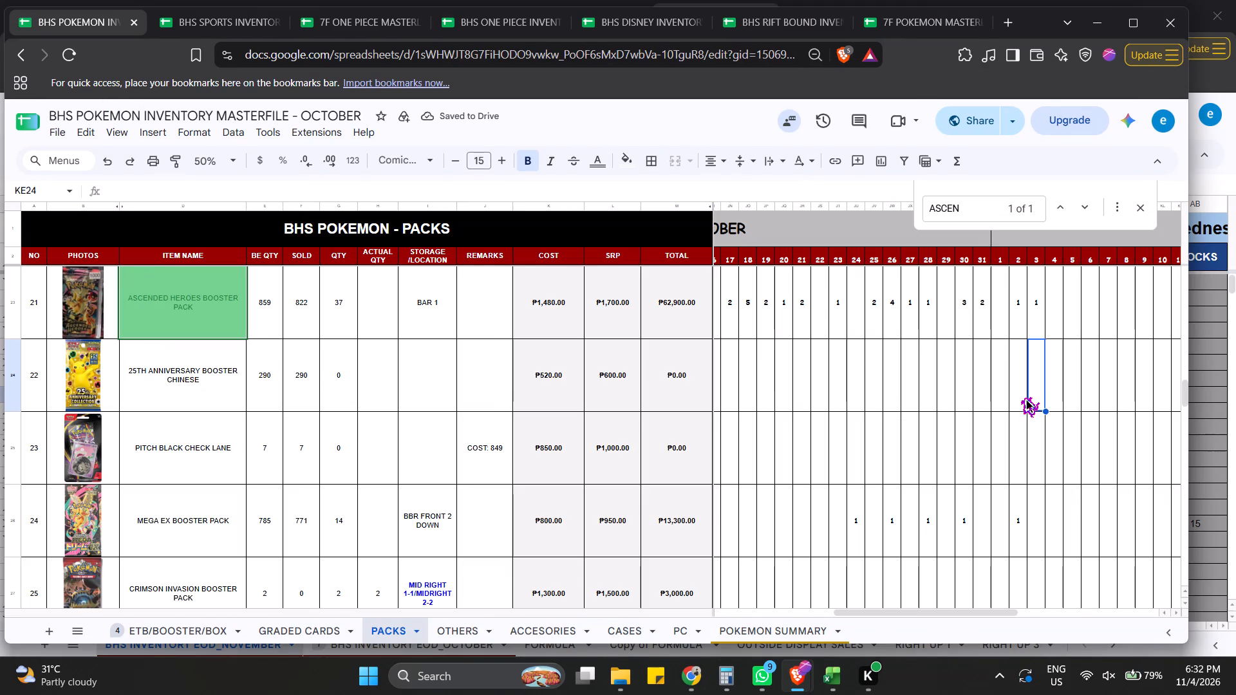
key(ctrl+f)
text(MUNI)
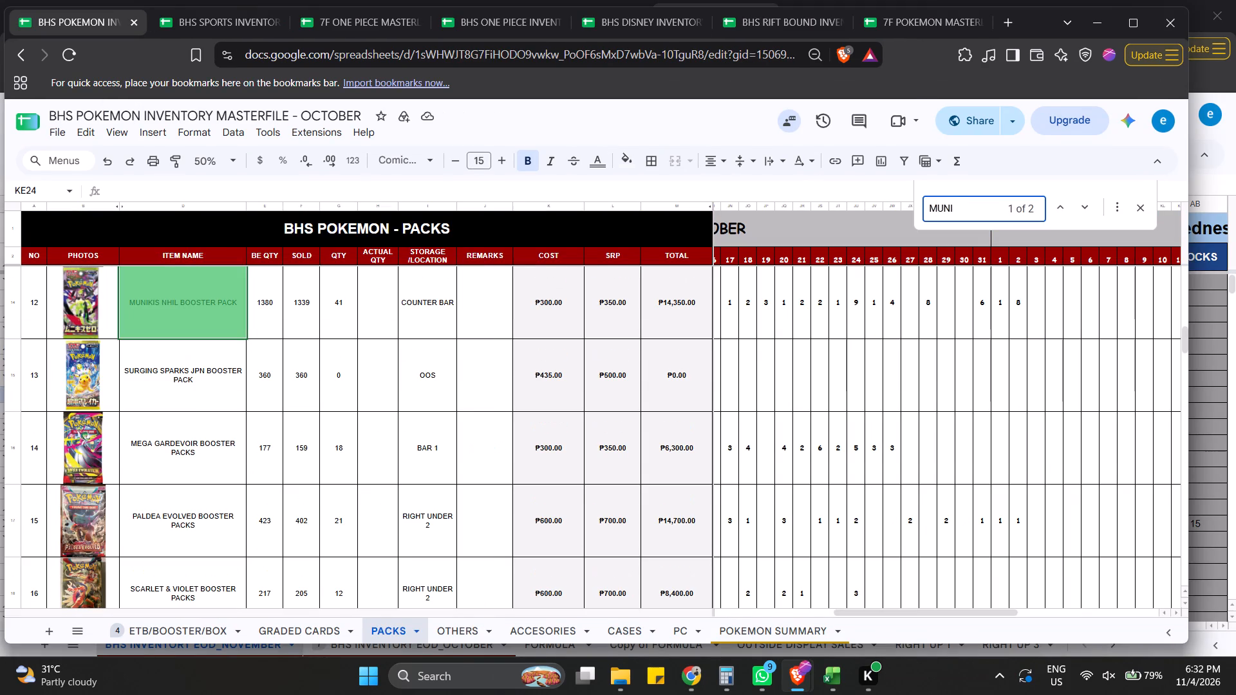
click(1029, 302)
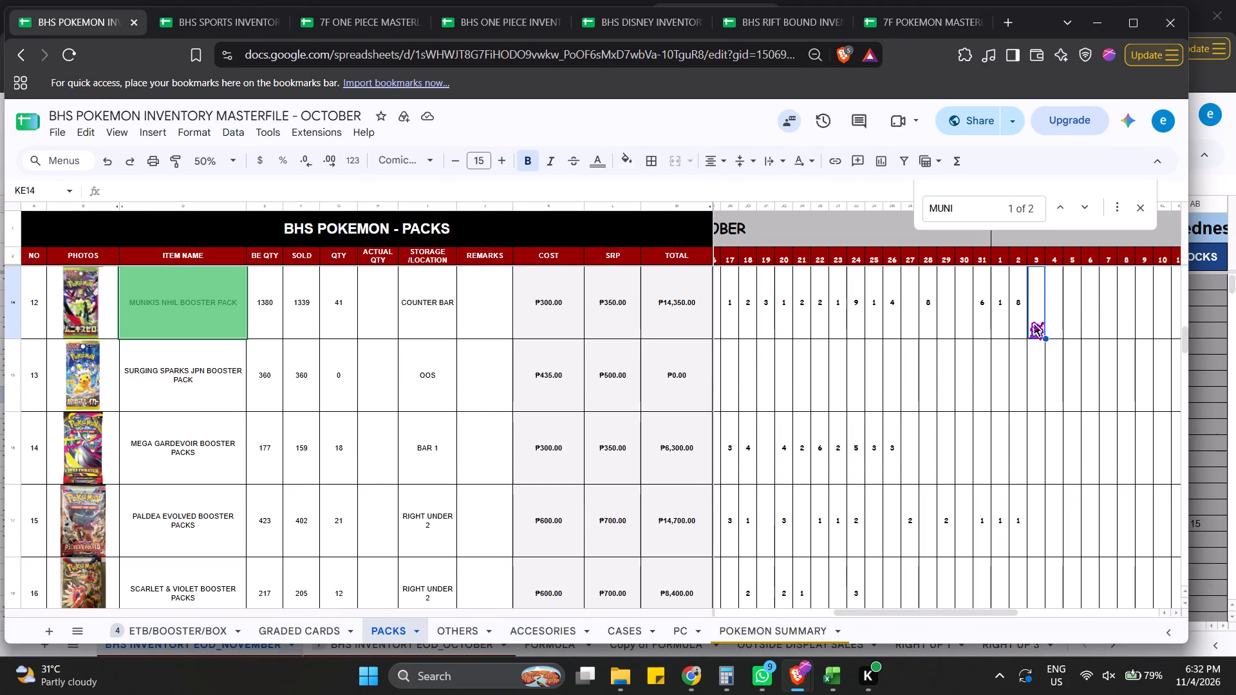
key(alt+Tab)
key(alt+Tab)
key(3)
key(Down)
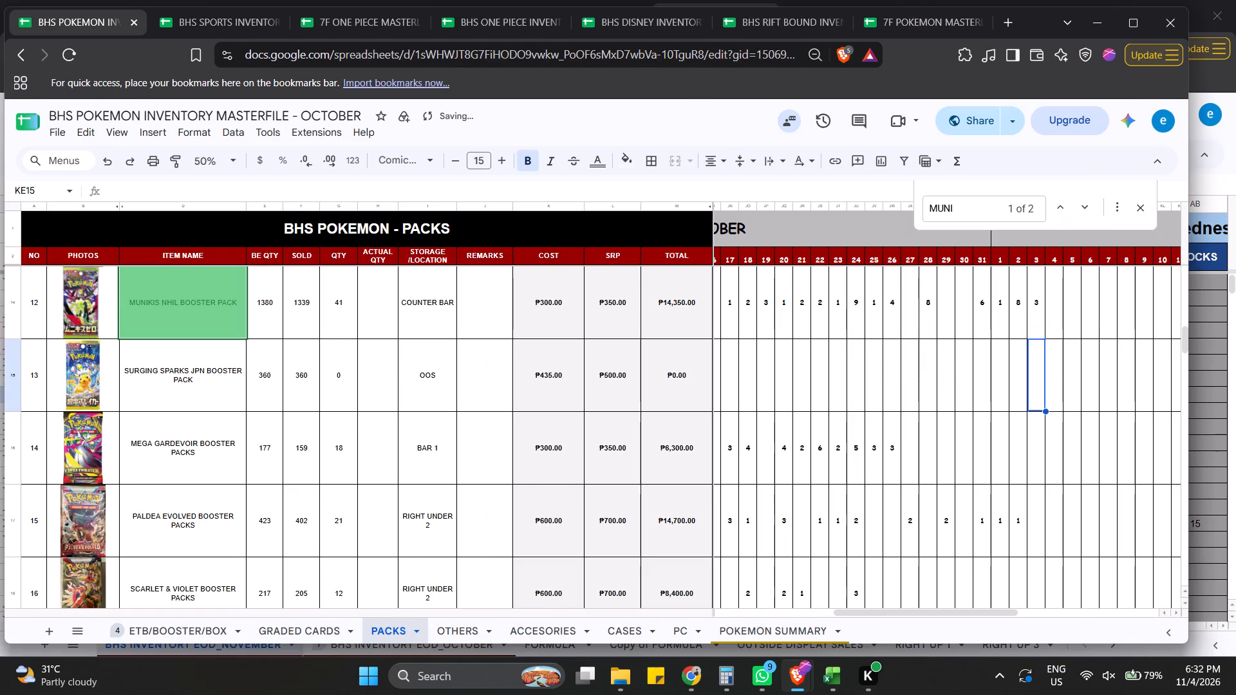
Take the BAR item GRENINJA SPINNER, find the MUNIKIS NINJA SPINNER BOOSTER PACK row in the masterfile's PACKS sheet and enter 2 sold for November 3.
key(alt+Tab)
click(810, 412)
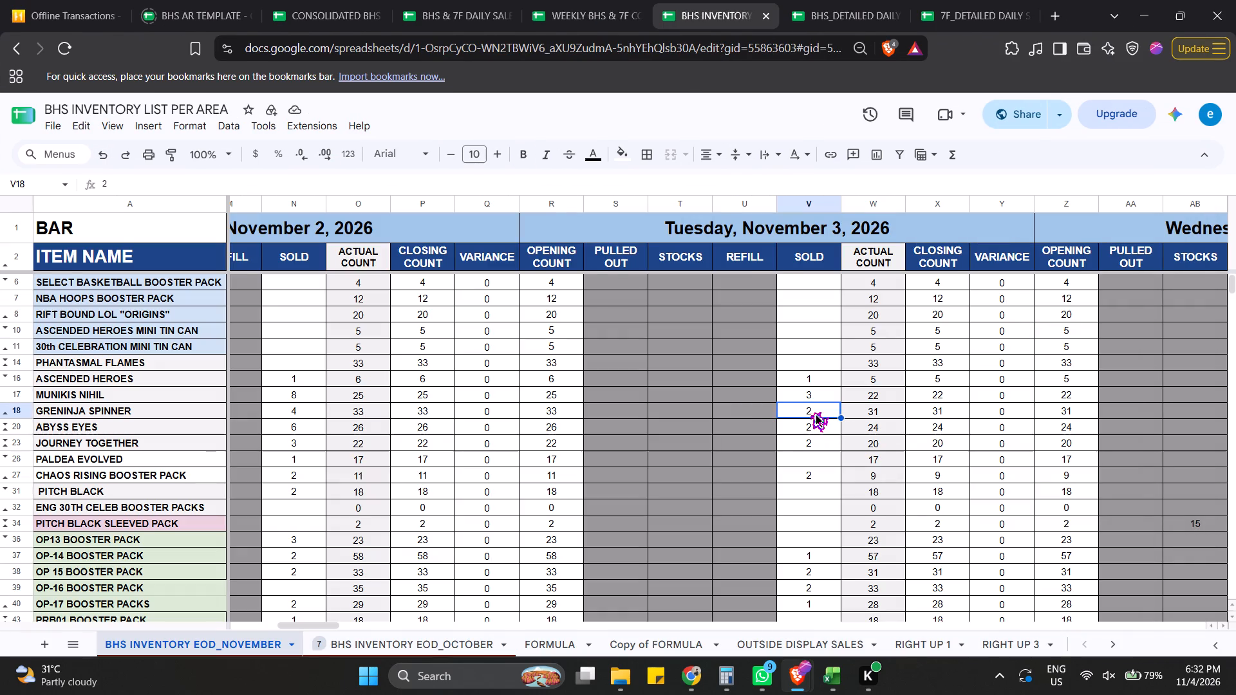
key(alt+Tab)
drag(965, 208, 907, 217)
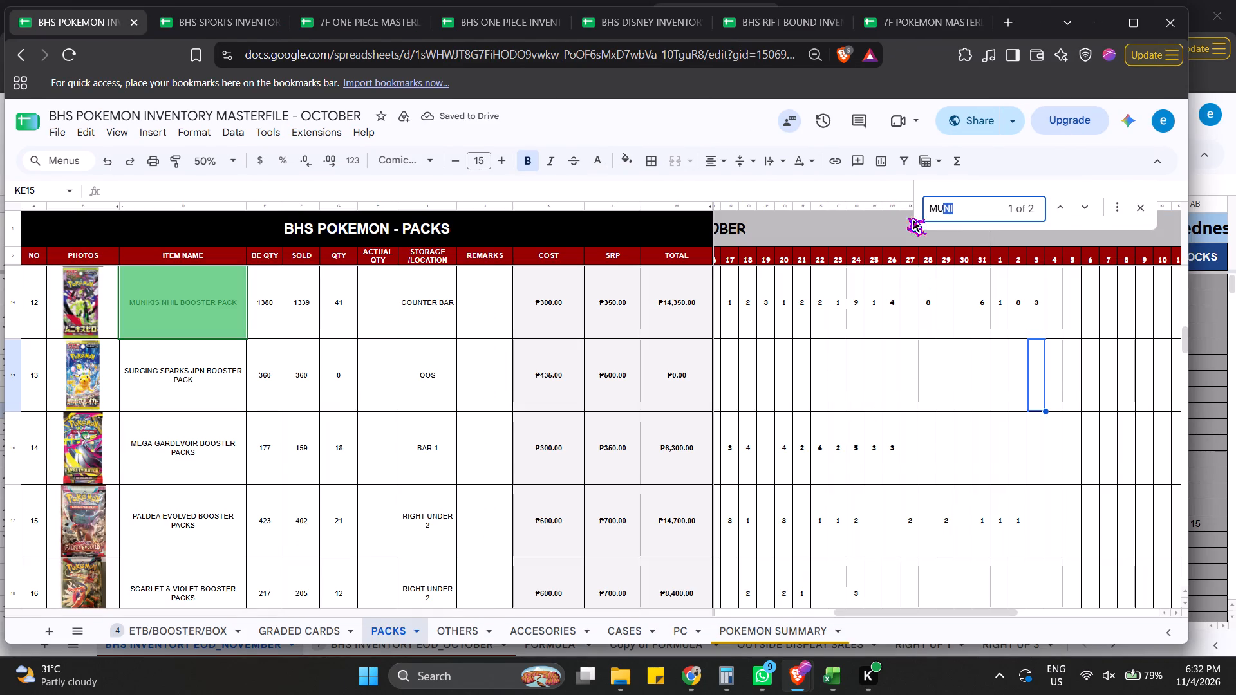
text(NINJA)
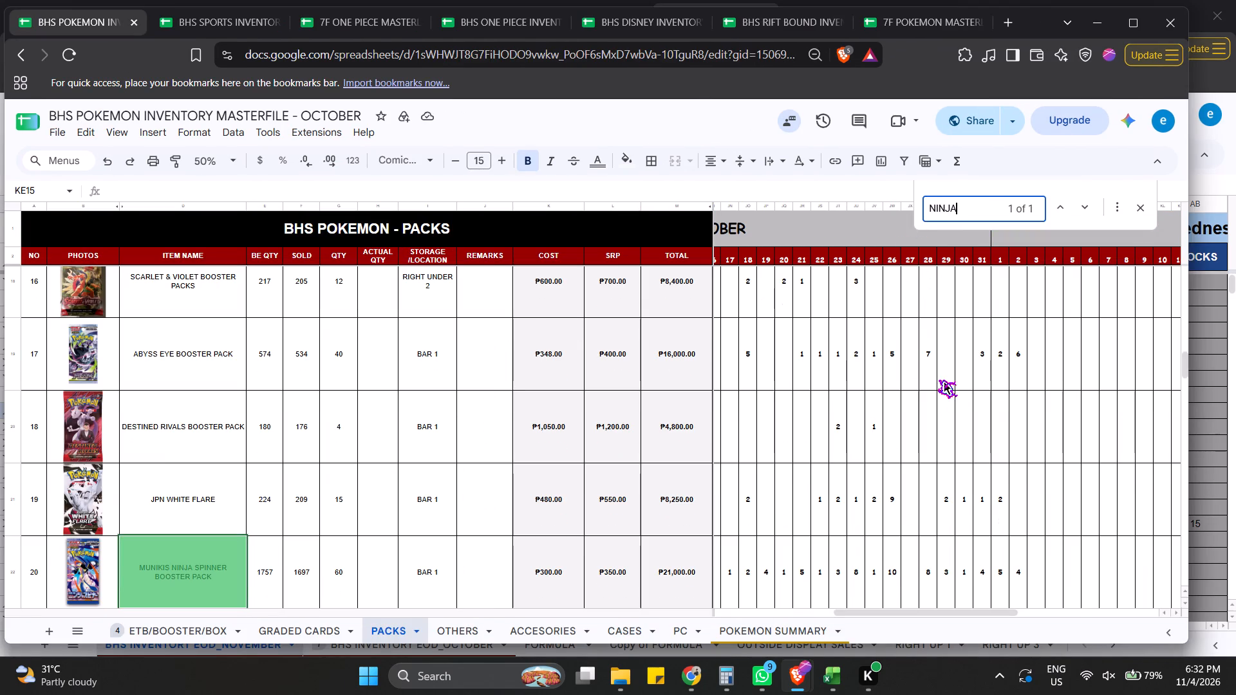
key(alt+Tab)
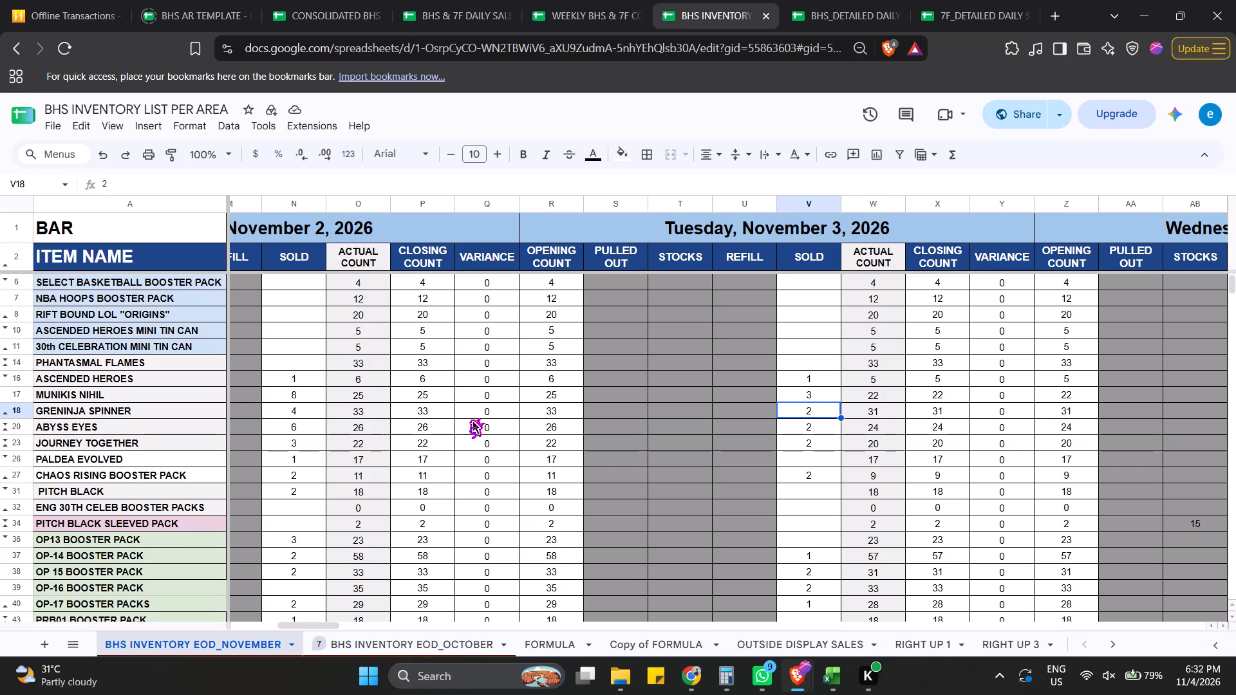
key(alt+Tab)
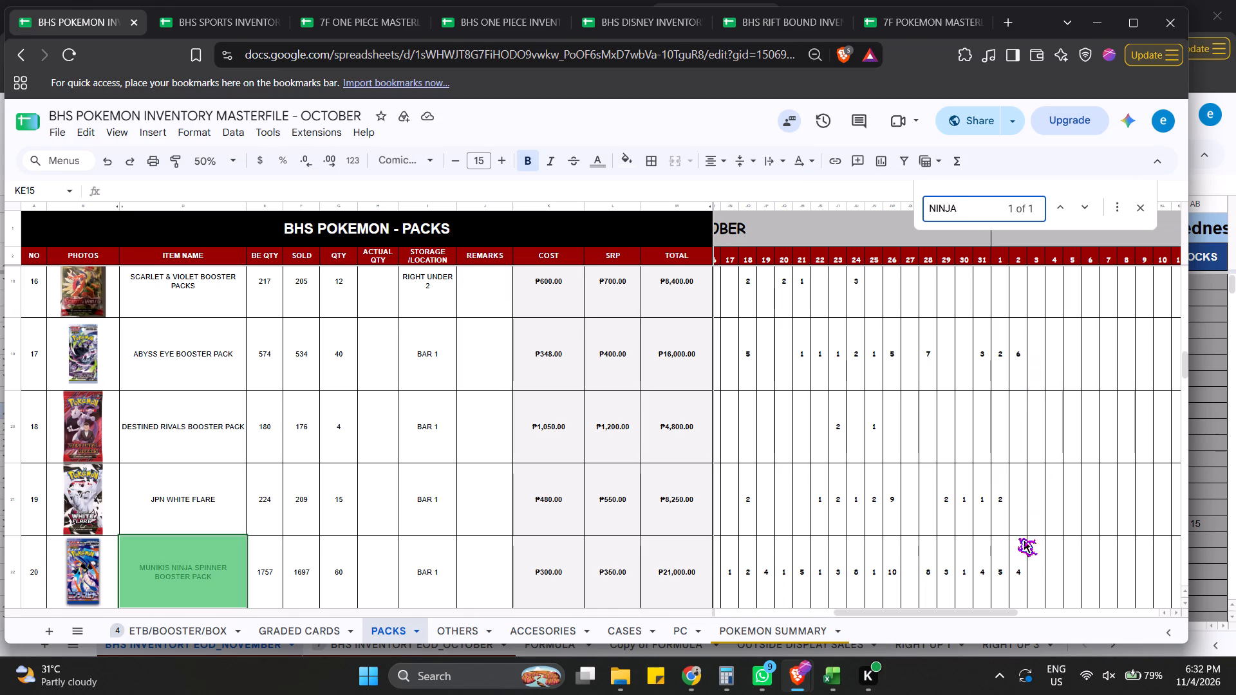
click(1035, 577)
key(2)
key(Return)
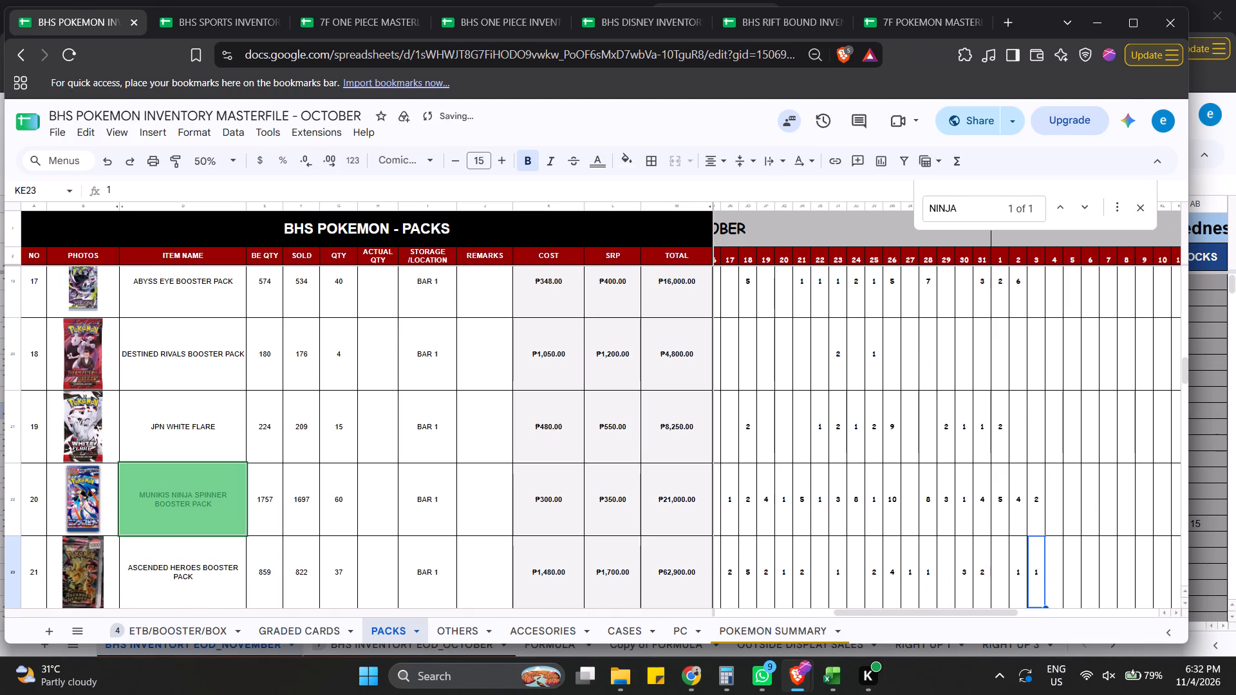
Take the next BAR item, ABYSS EYES, find its booster pack row in the masterfile's PACKS sheet and enter 2 sold for November 3.
key(alt+Tab)
key(alt+Tab)
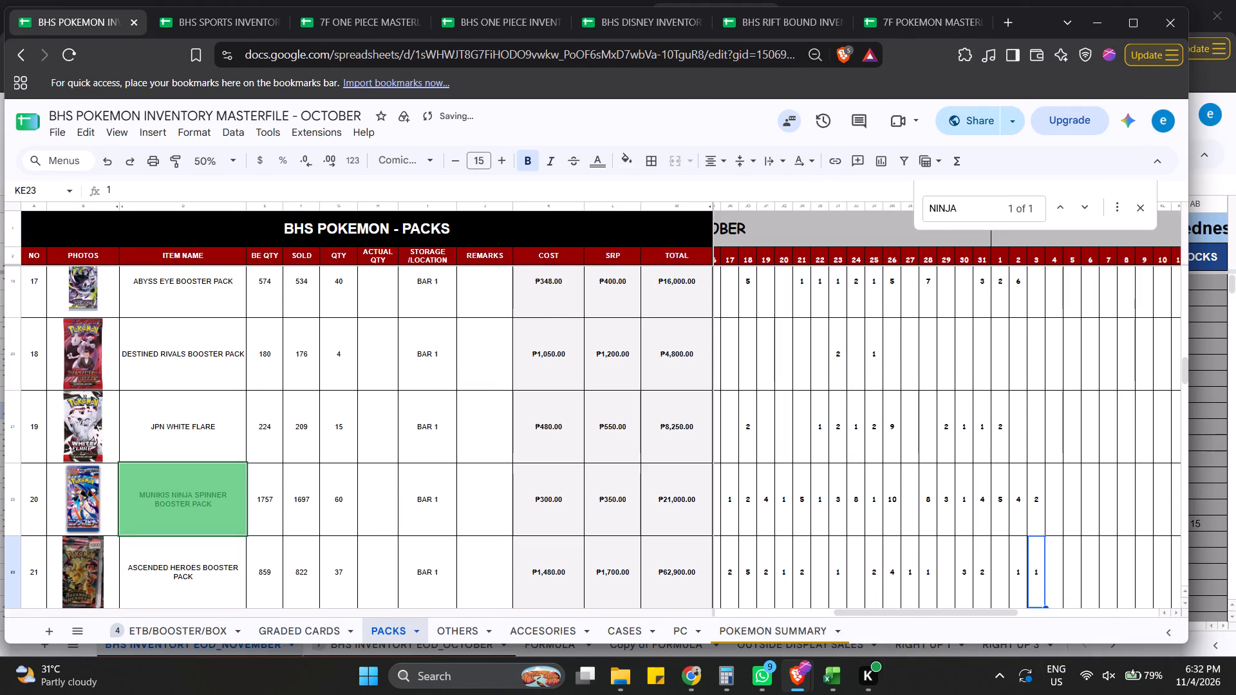
key(alt+Tab)
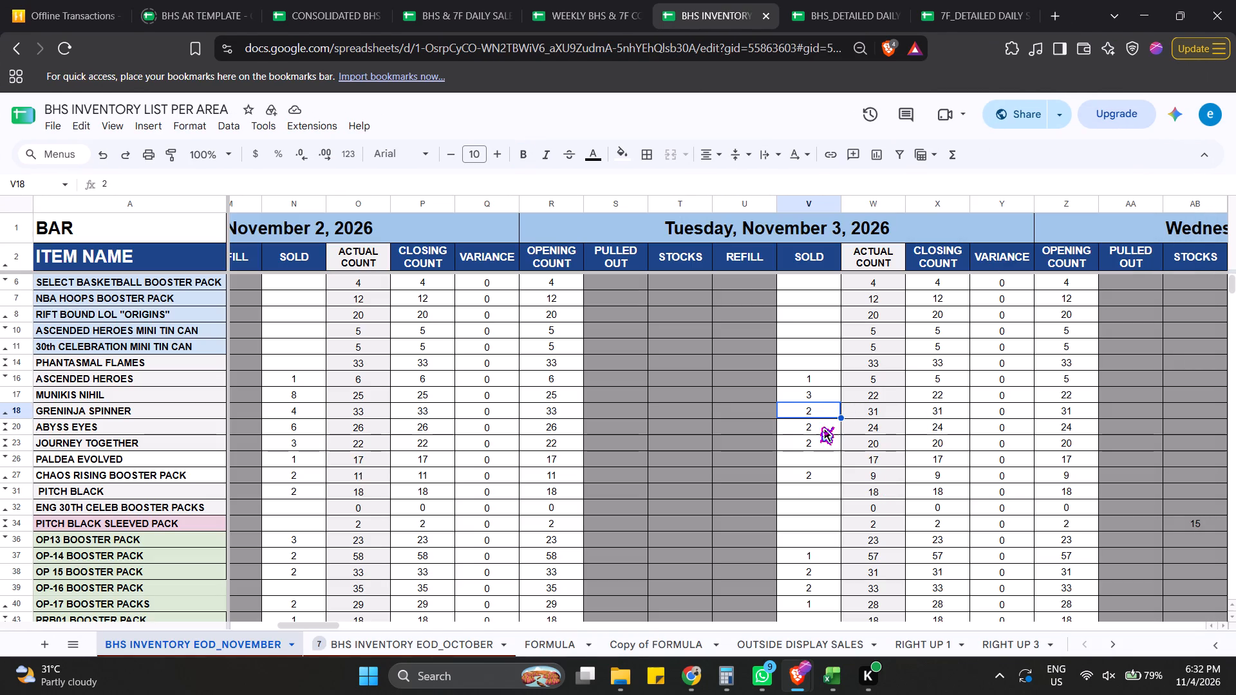
click(818, 426)
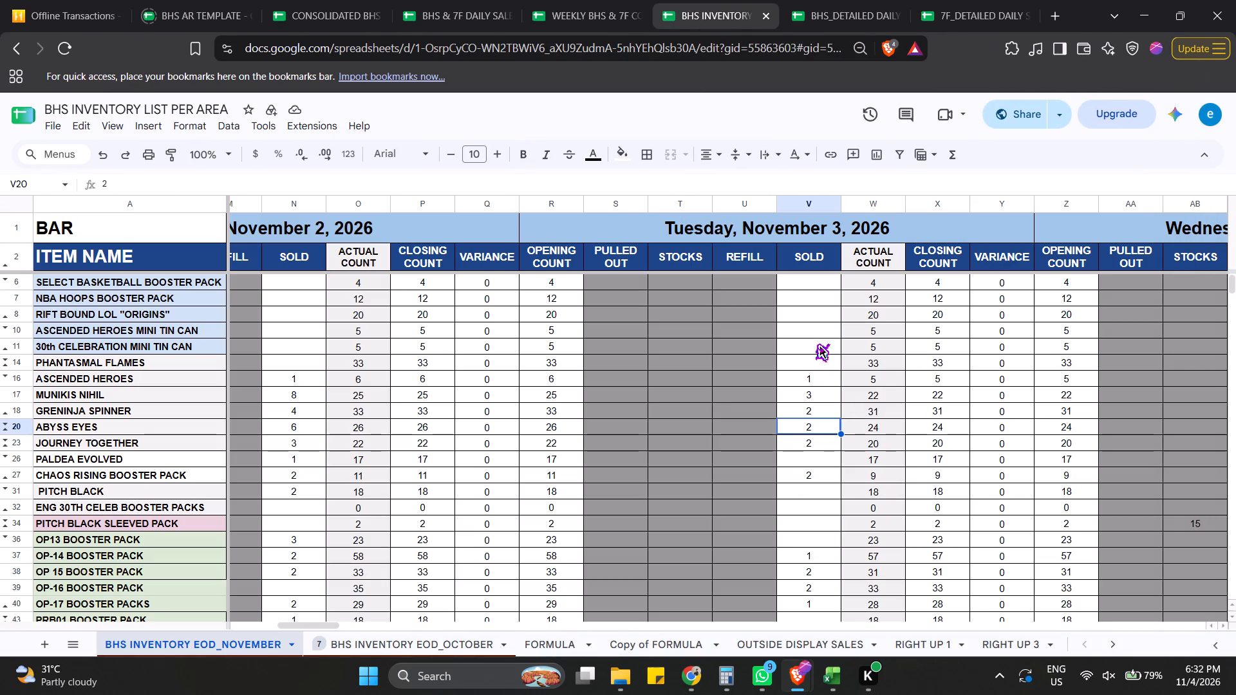
key(alt+Tab)
drag(966, 210, 904, 207)
text(ABYS)
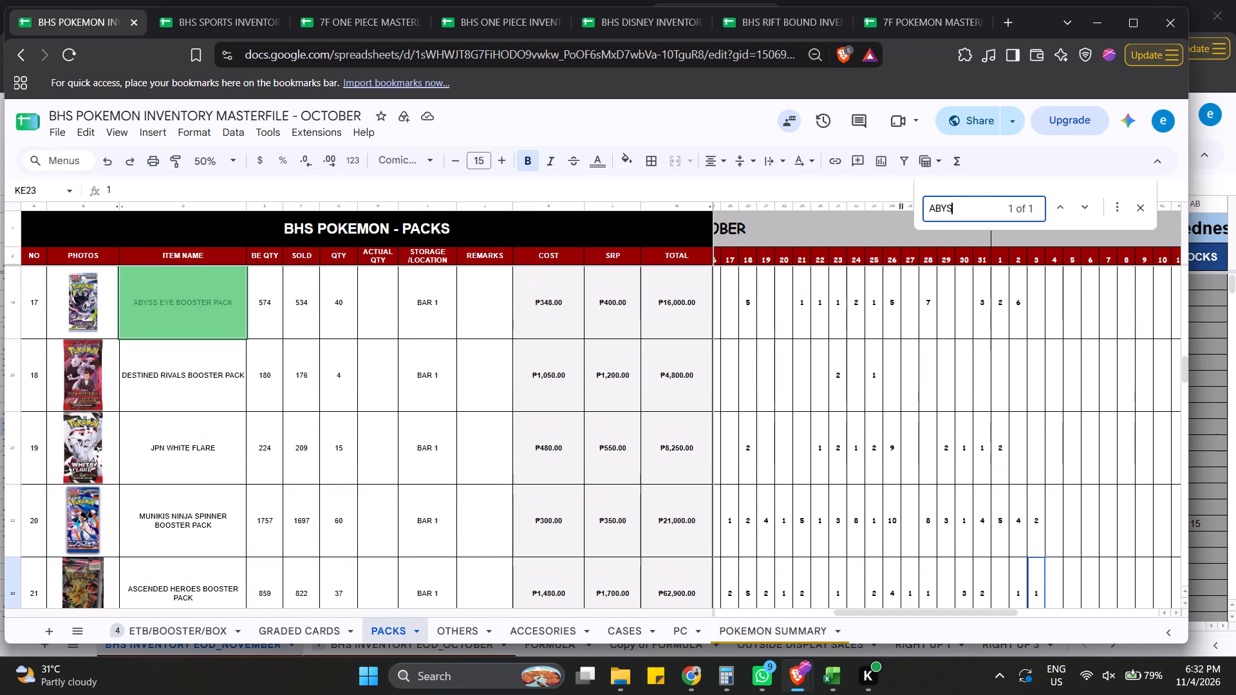
click(1035, 322)
key(alt+Tab)
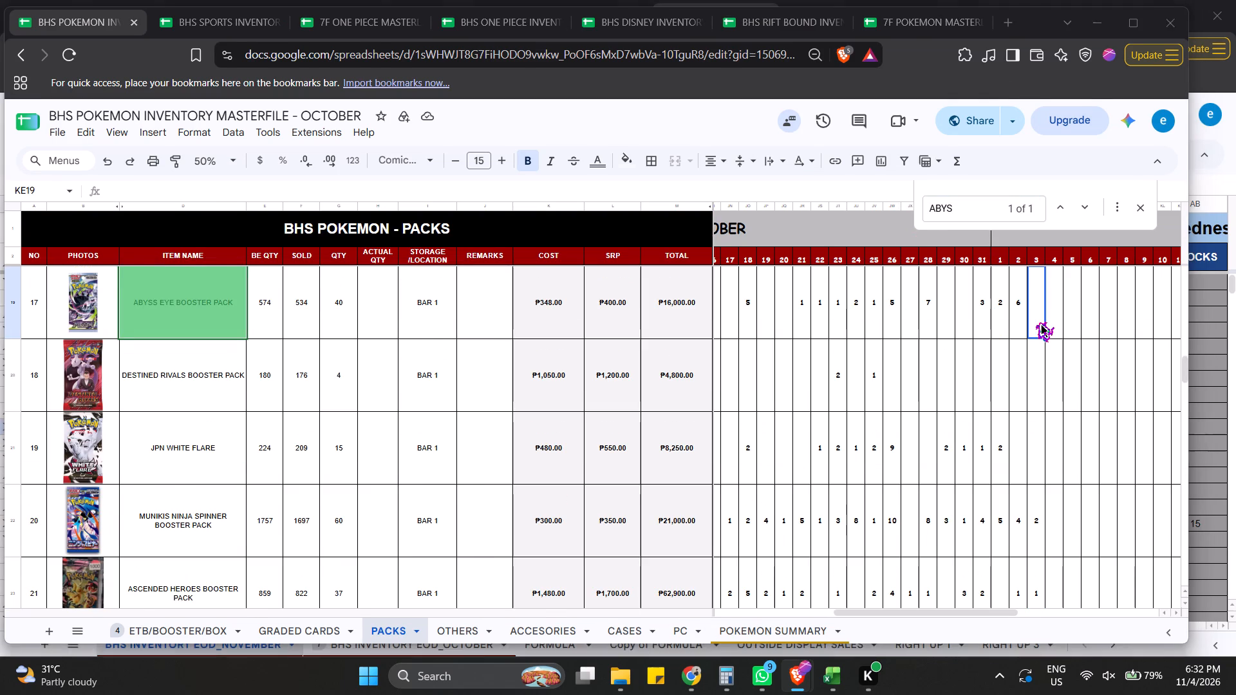
key(alt+Tab)
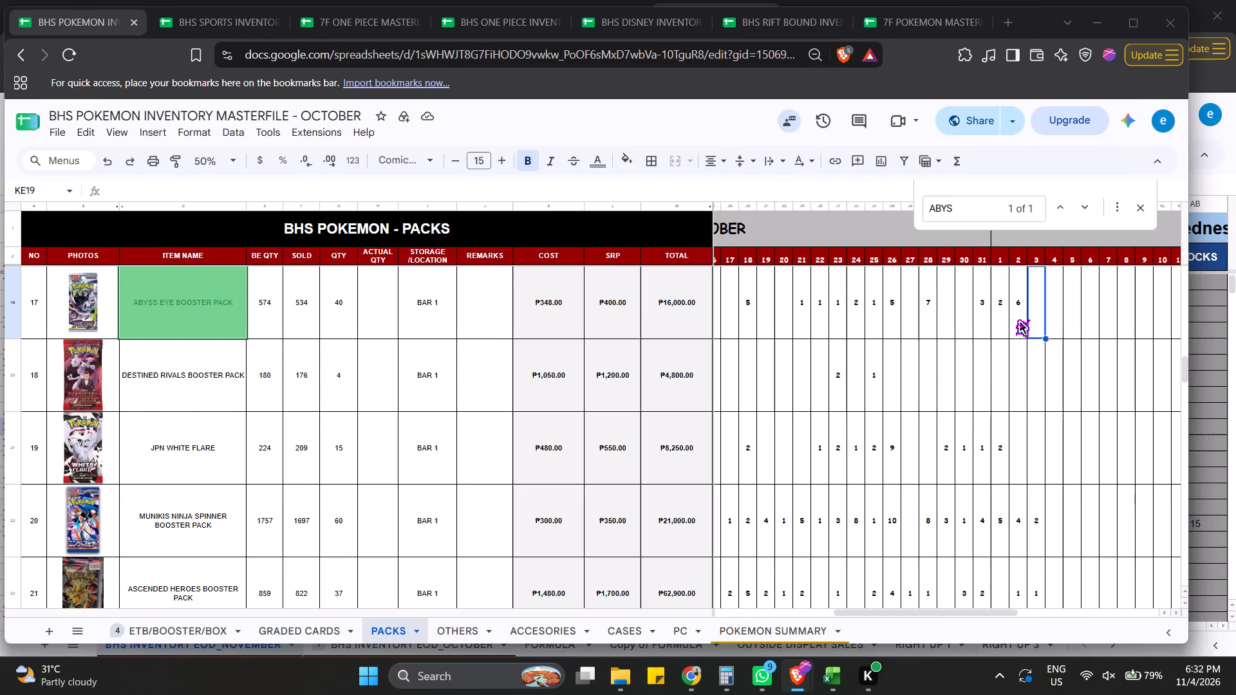
key(2)
click(1028, 395)
click(1040, 315)
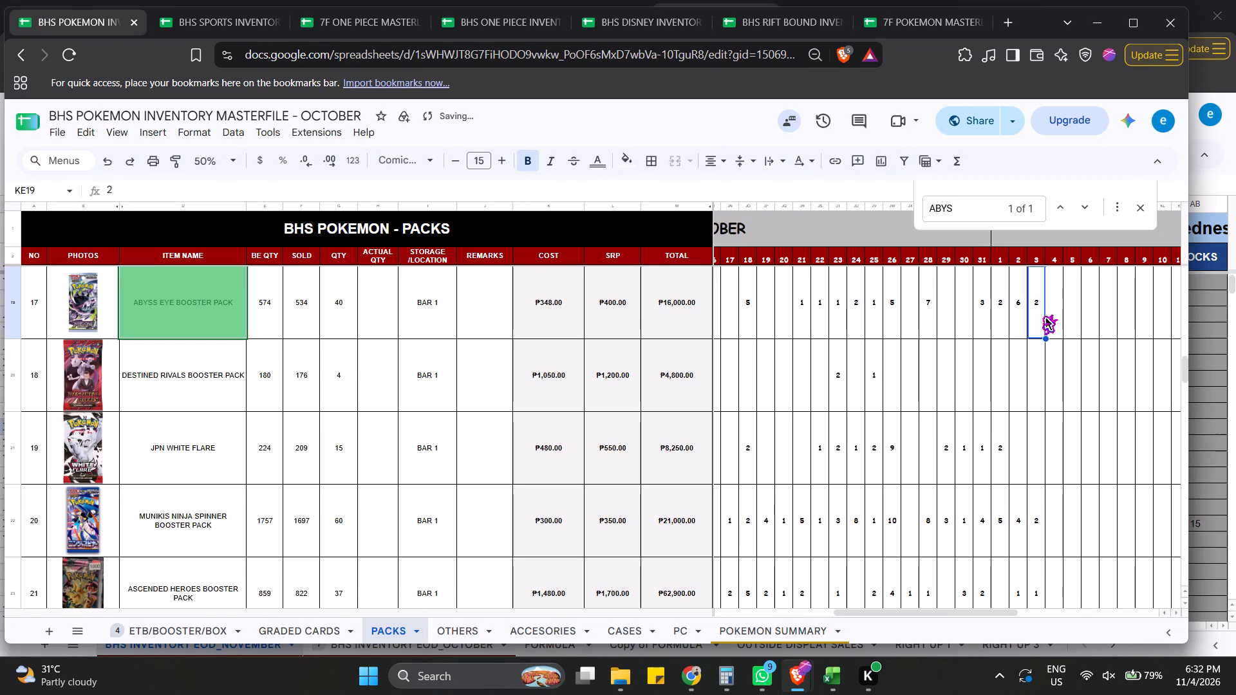
Take the next BAR item, JOURNEY TOGETHER, find its row in the masterfile's PACKS sheet and enter 2 sold for November 3.
key(alt+Tab)
click(817, 440)
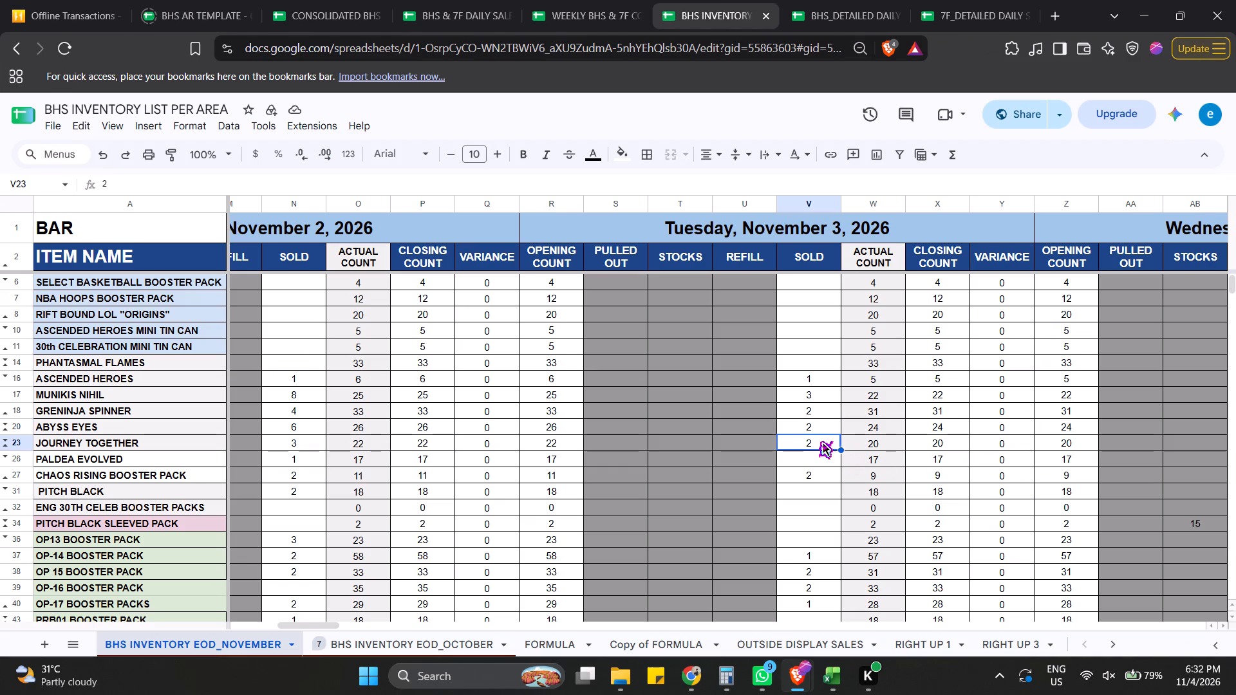
key(alt+Tab)
drag(966, 205, 872, 209)
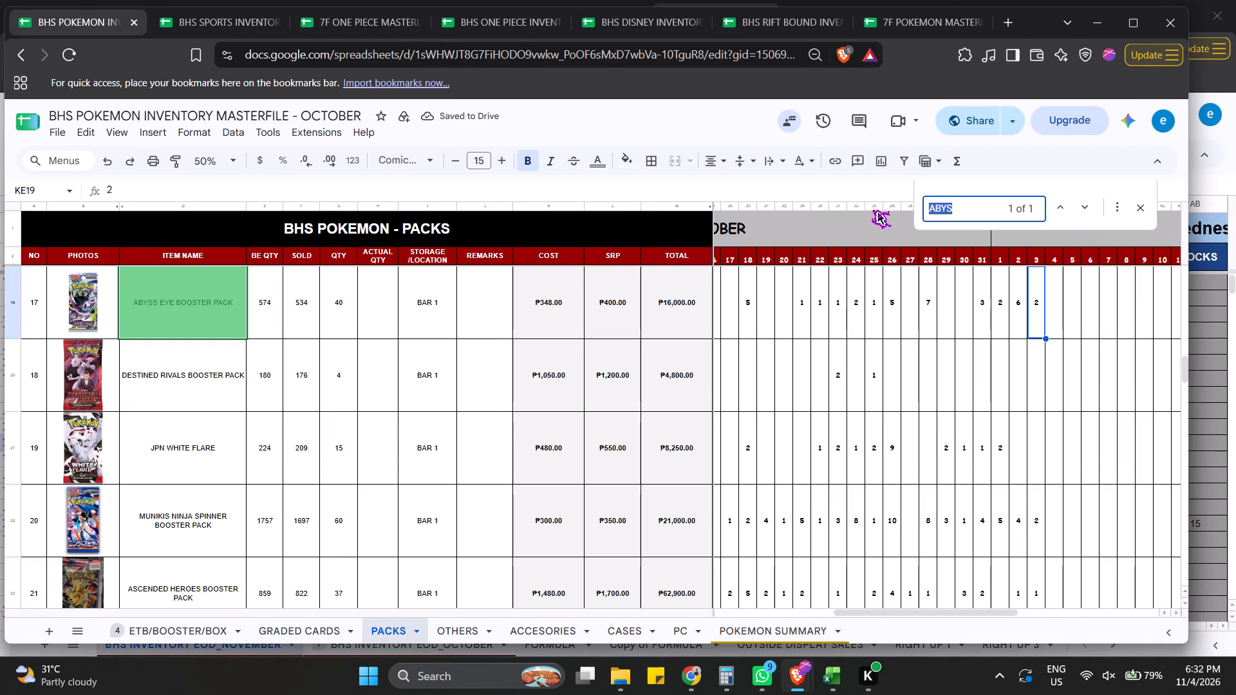
text(JOUR)
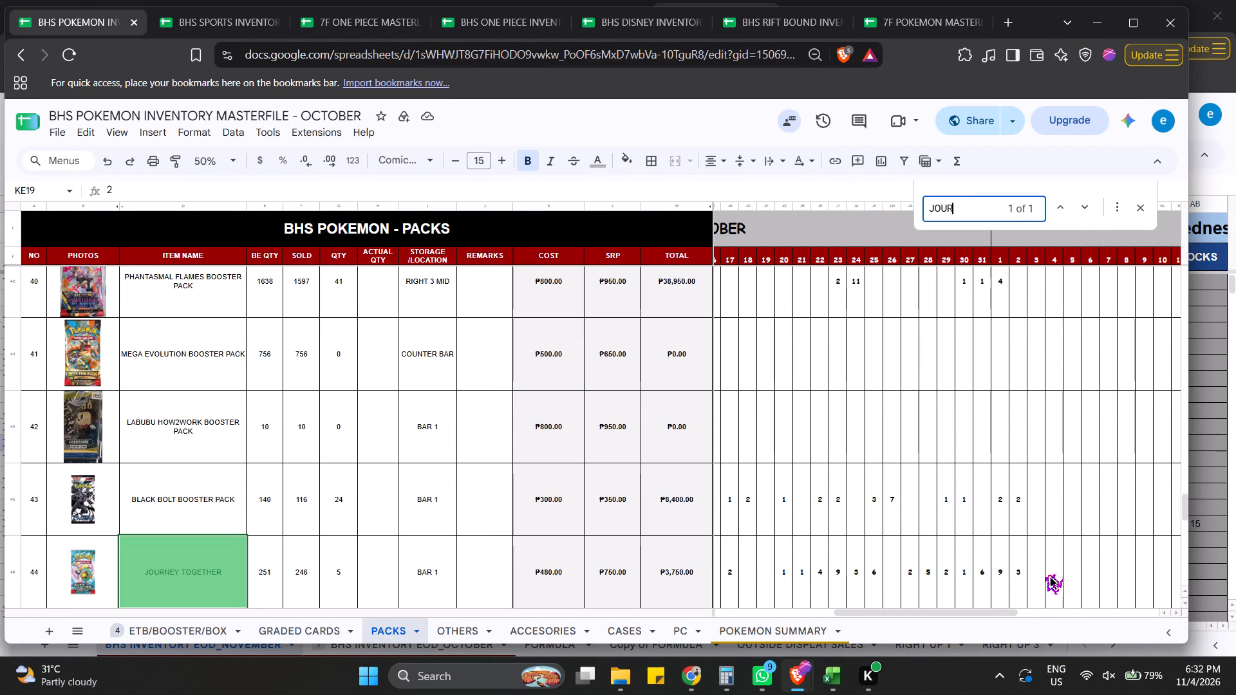
click(1033, 577)
key(alt+Tab)
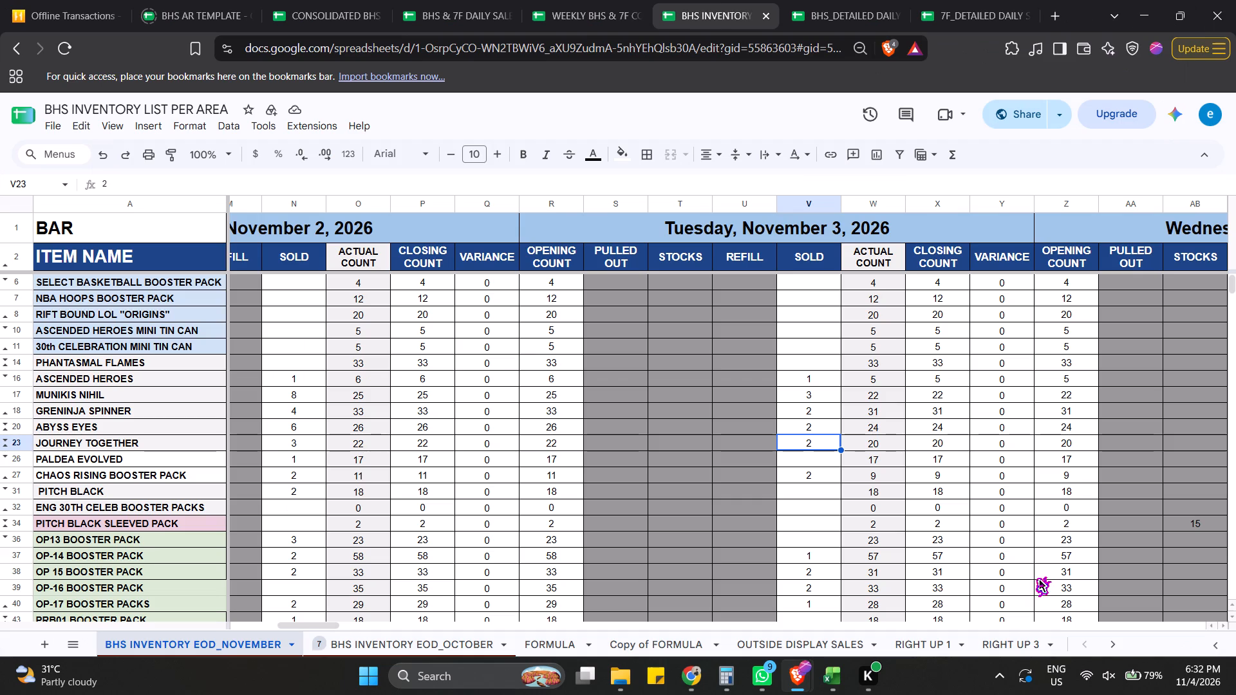
key(alt+Tab)
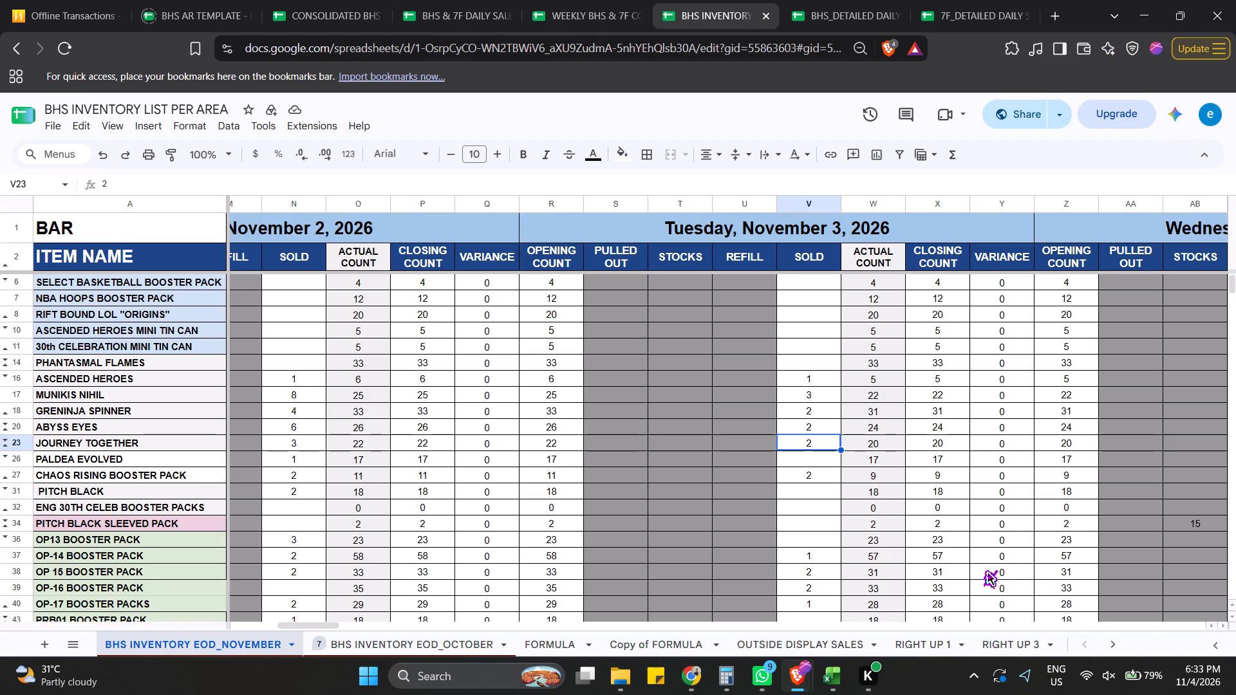
key(2)
key(Return)
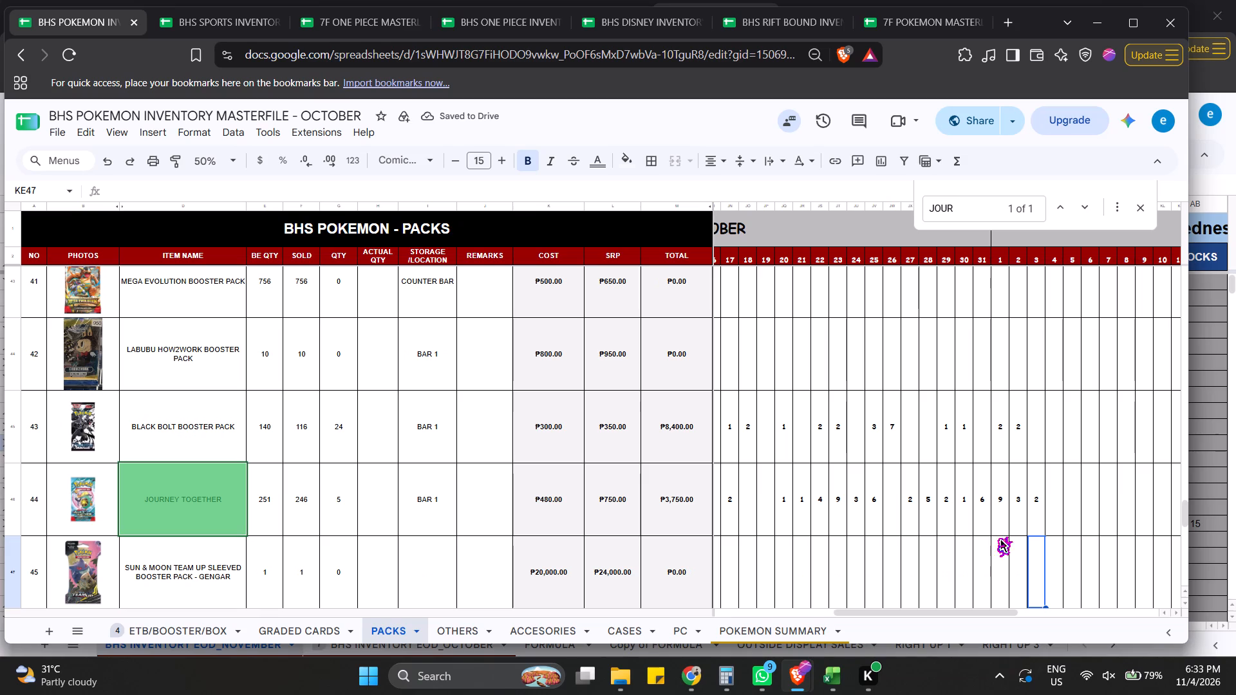
Take the BAR item CHAOS RISING BOOSTER PACK, find its row rather than the sleeve pack's in the masterfile, and enter 2 sold for November 3.
key(alt+Tab)
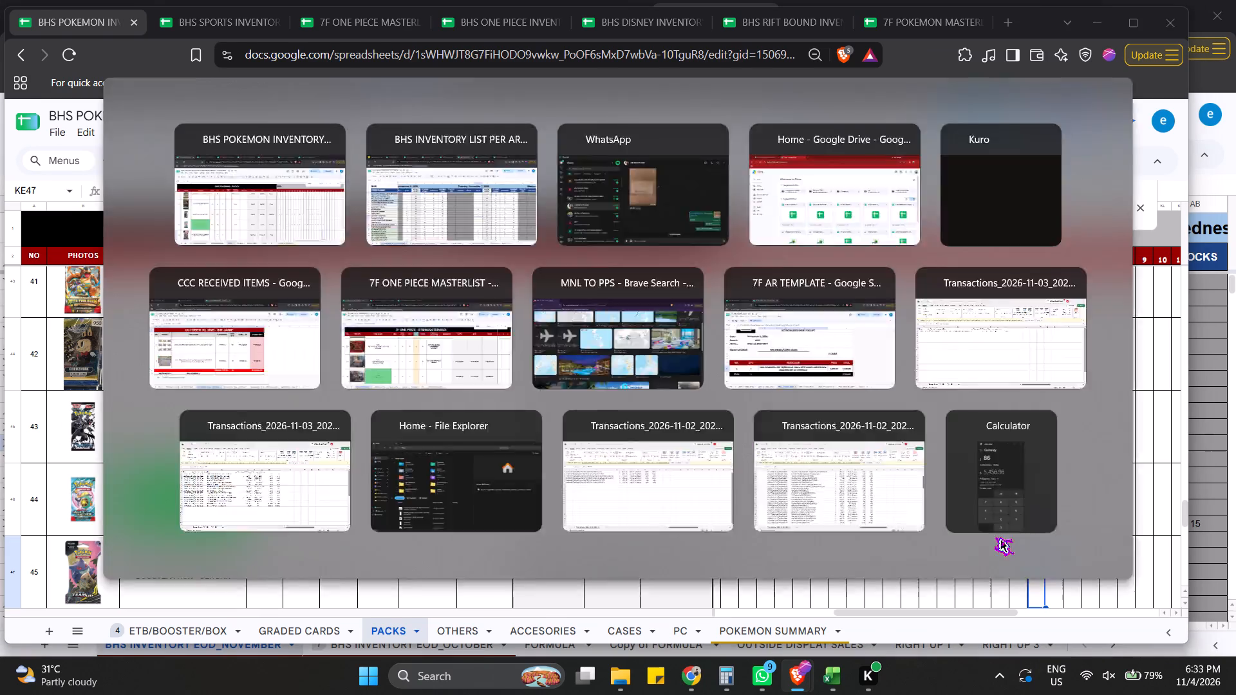
click(826, 476)
key(alt+Tab)
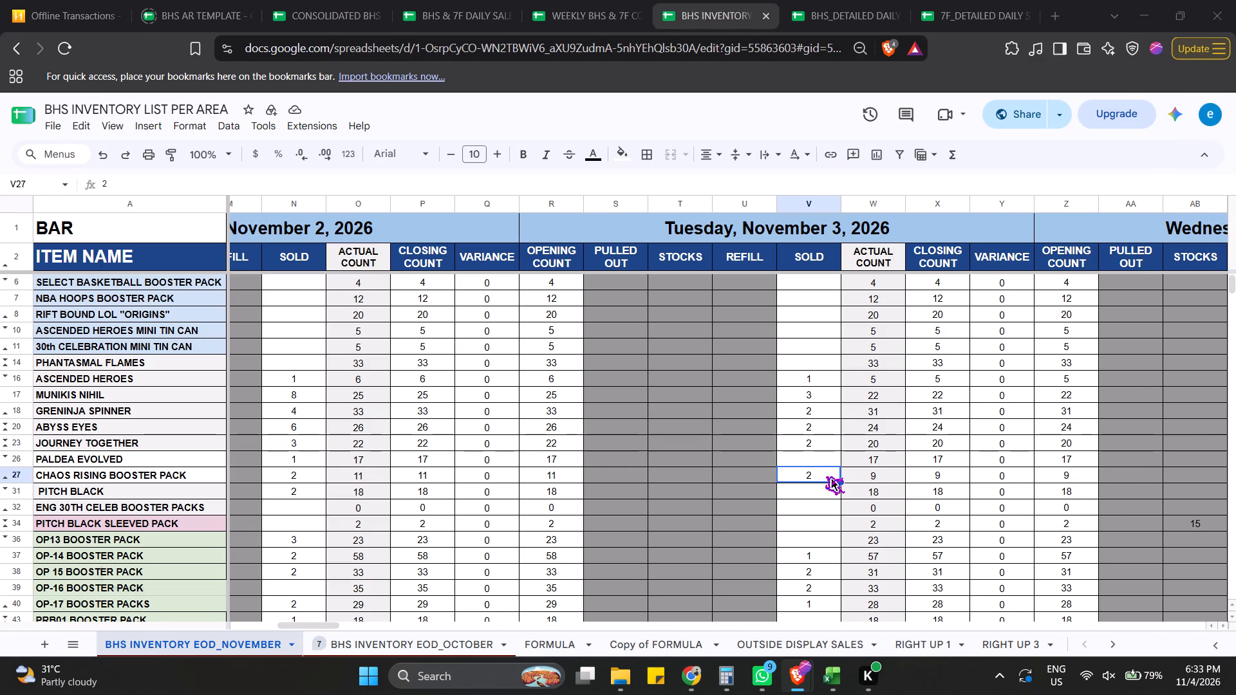
drag(968, 212, 883, 210)
text(CHAOS)
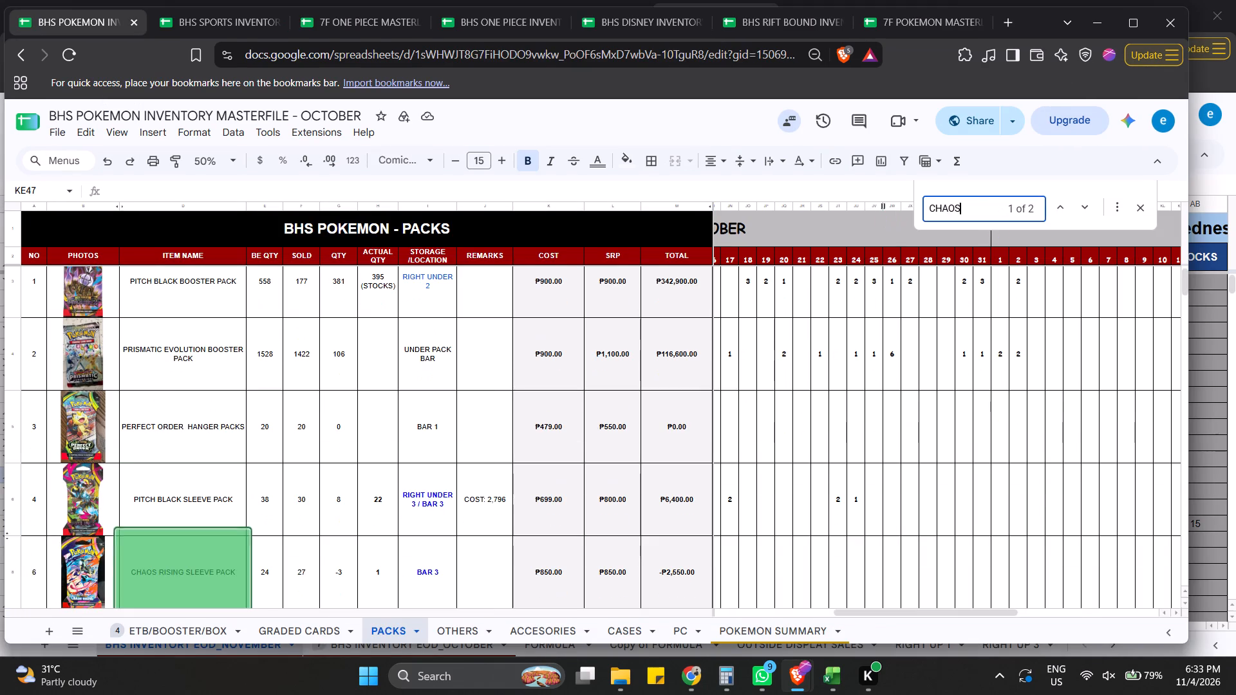
click(1062, 208)
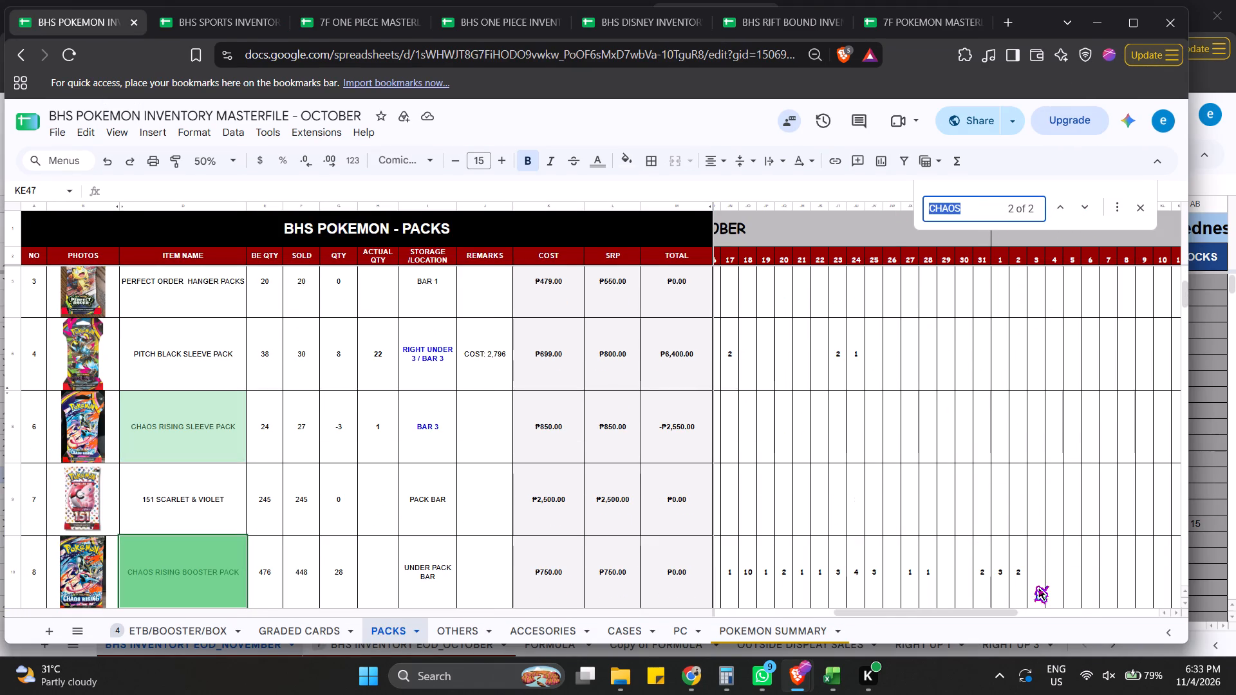
click(1033, 585)
key(alt+Tab)
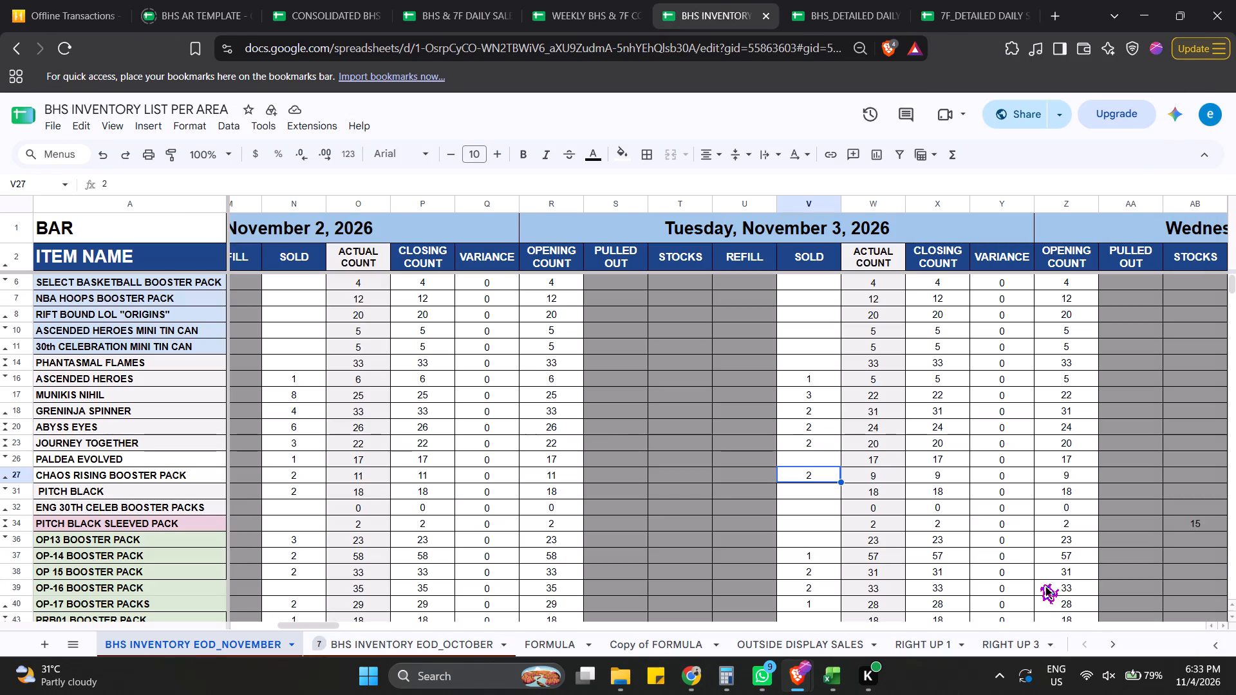
key(alt+Tab)
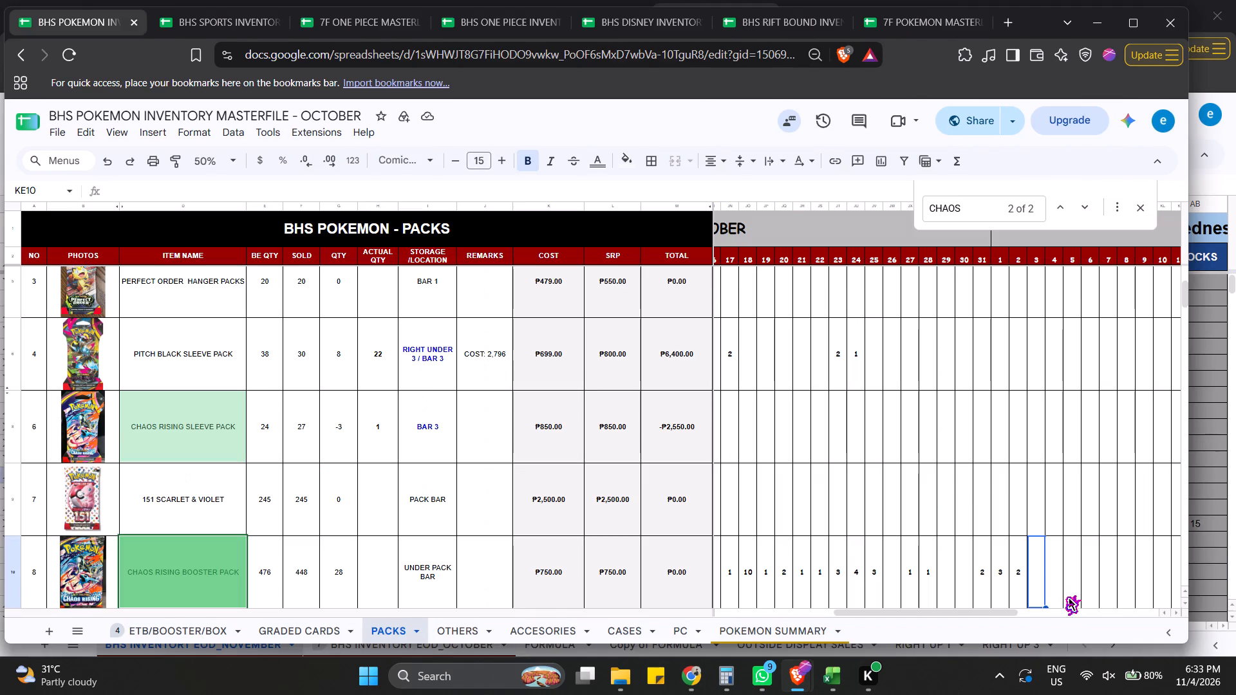
key(alt+Tab)
key(alt+Tab)
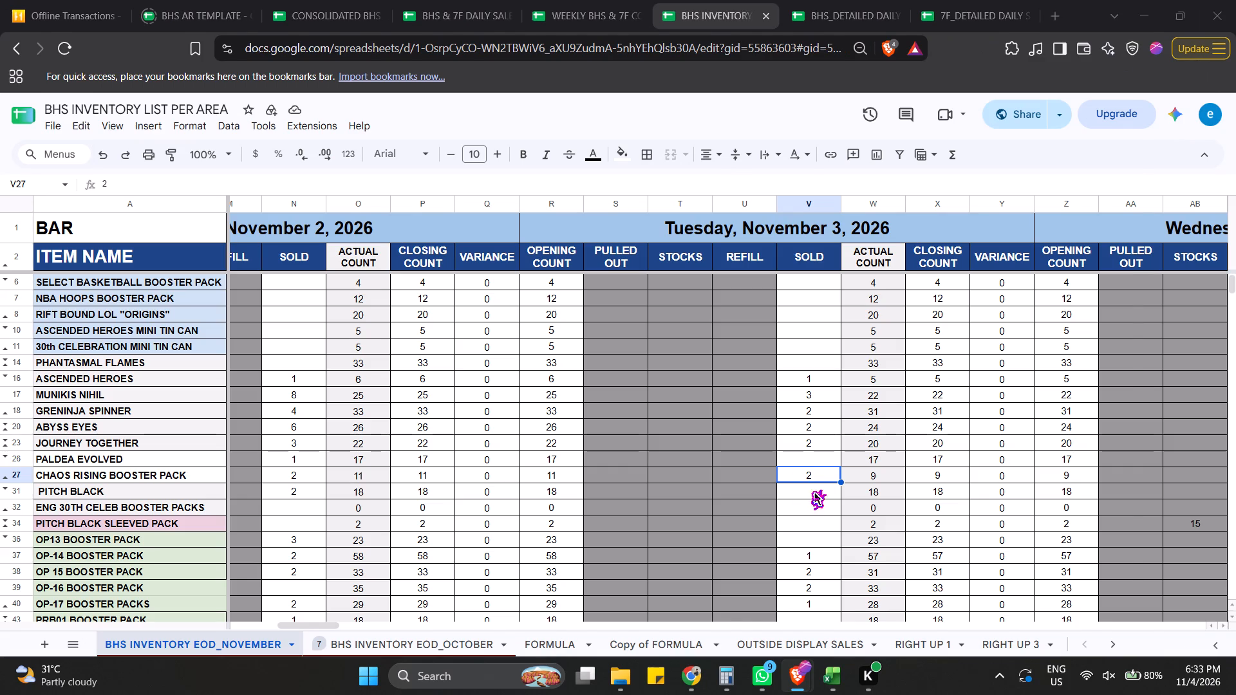
key(2)
key(Return)
Check the November 3 SOLD column of the inventory list's PACK BAR section for further Pokemon booster pack sales.
key(alt+Tab)
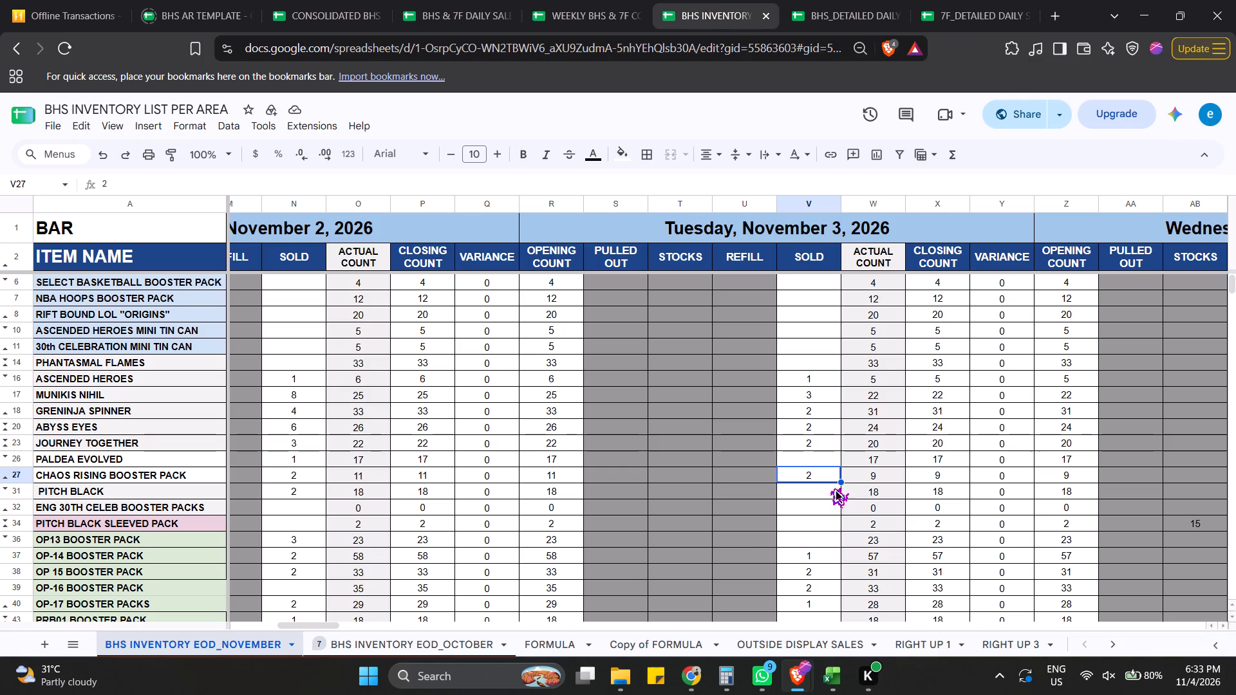
scroll(828, 533, down, 14)
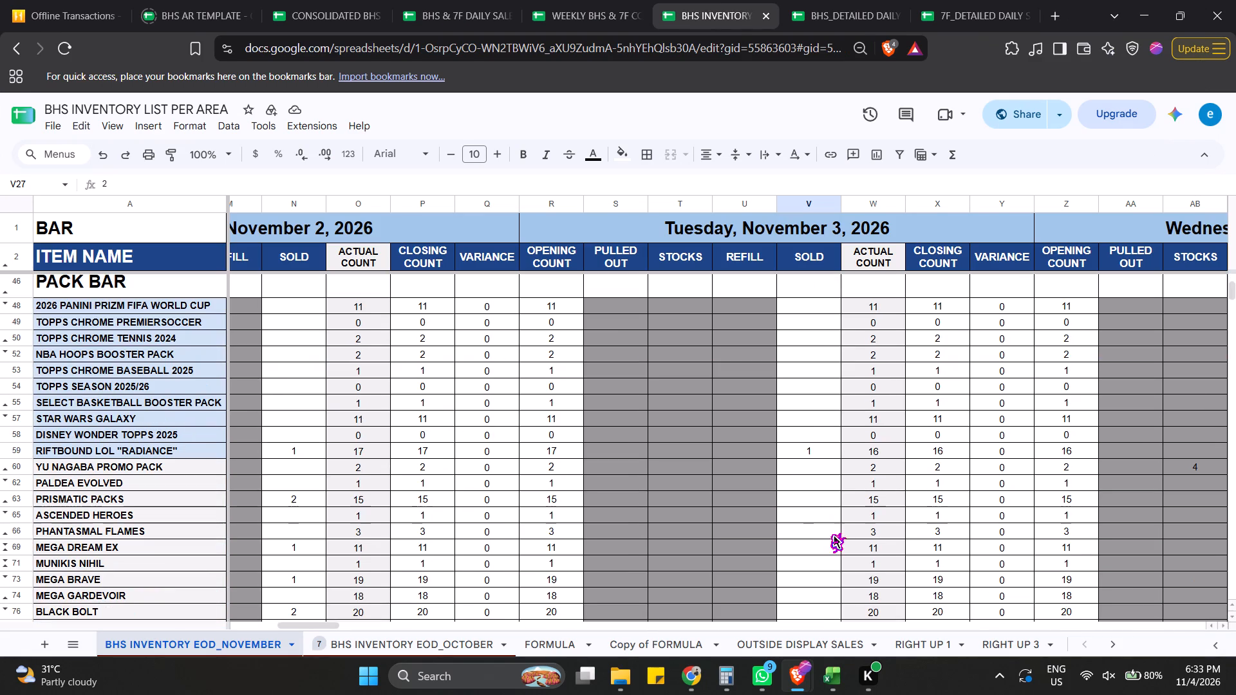
click(821, 454)
scroll(821, 476, down, 10)
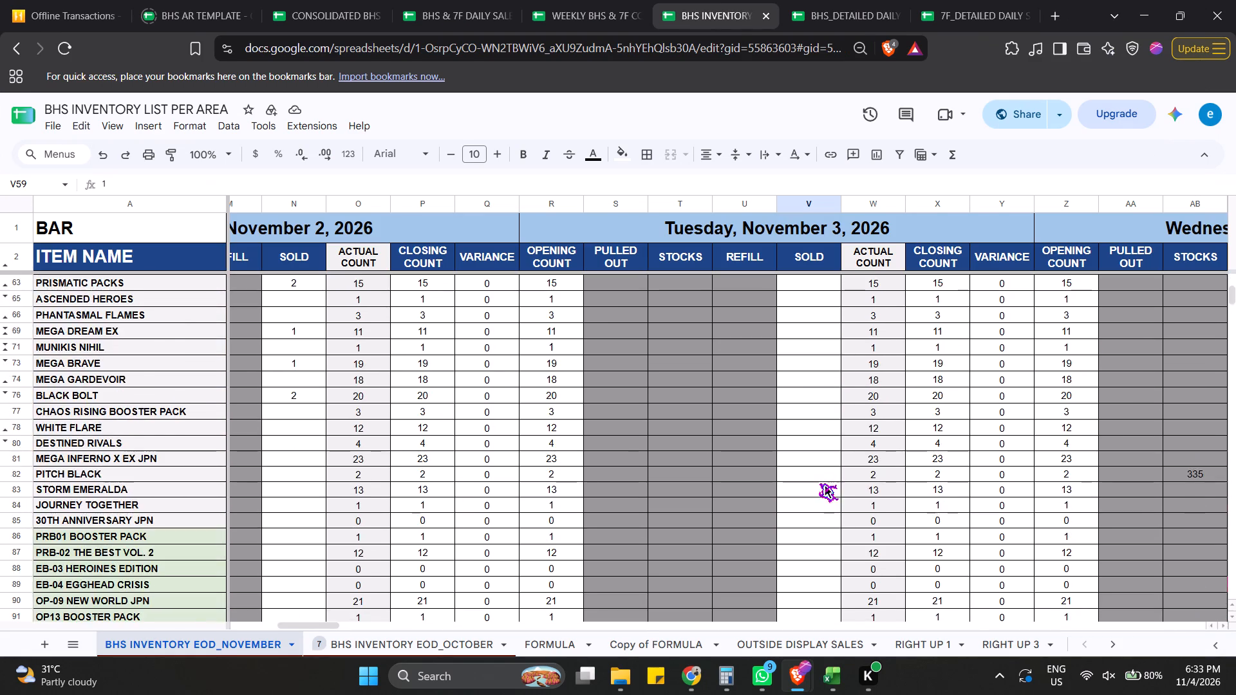
scroll(819, 483, down, 7)
scroll(819, 485, up, 14)
scroll(794, 440, down, 1)
scroll(794, 443, up, 8)
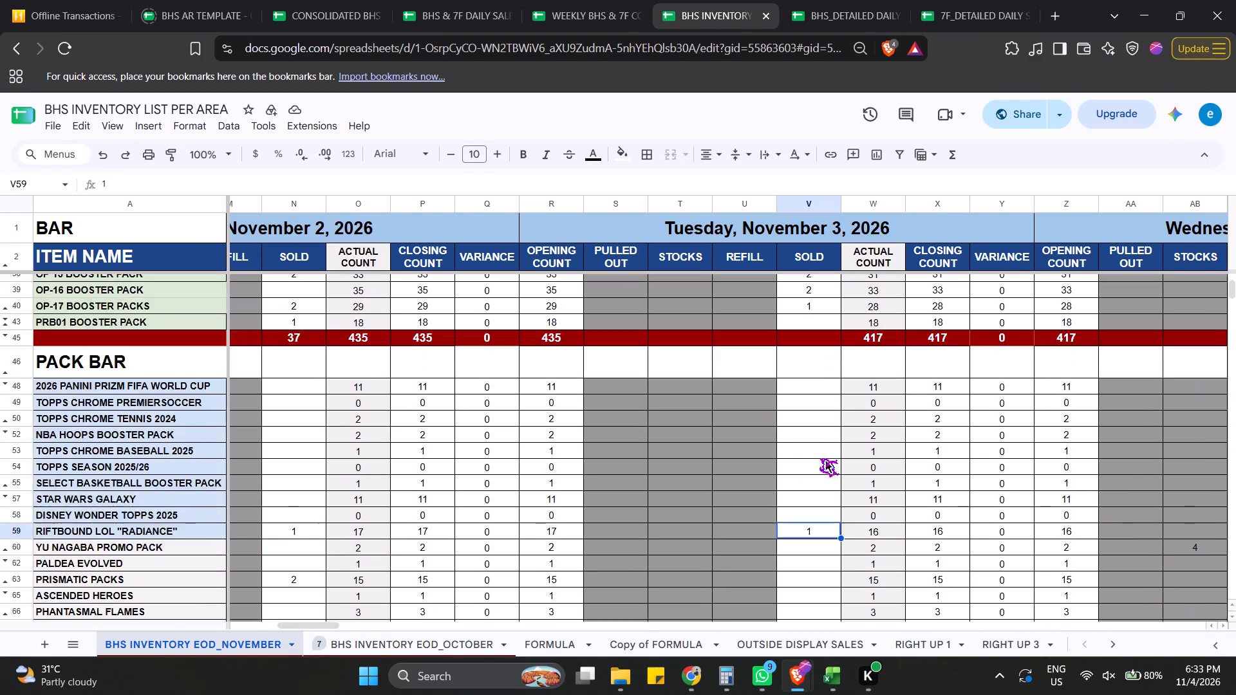
scroll(819, 458, up, 18)
Recheck the BAR's November 3 SOLD entries from ASCENDED HEROES to CHAOS RISING BOOSTER PACK, and review the CHAOS RISING BOOSTER PACK row in the masterfile.
click(799, 401)
click(801, 384)
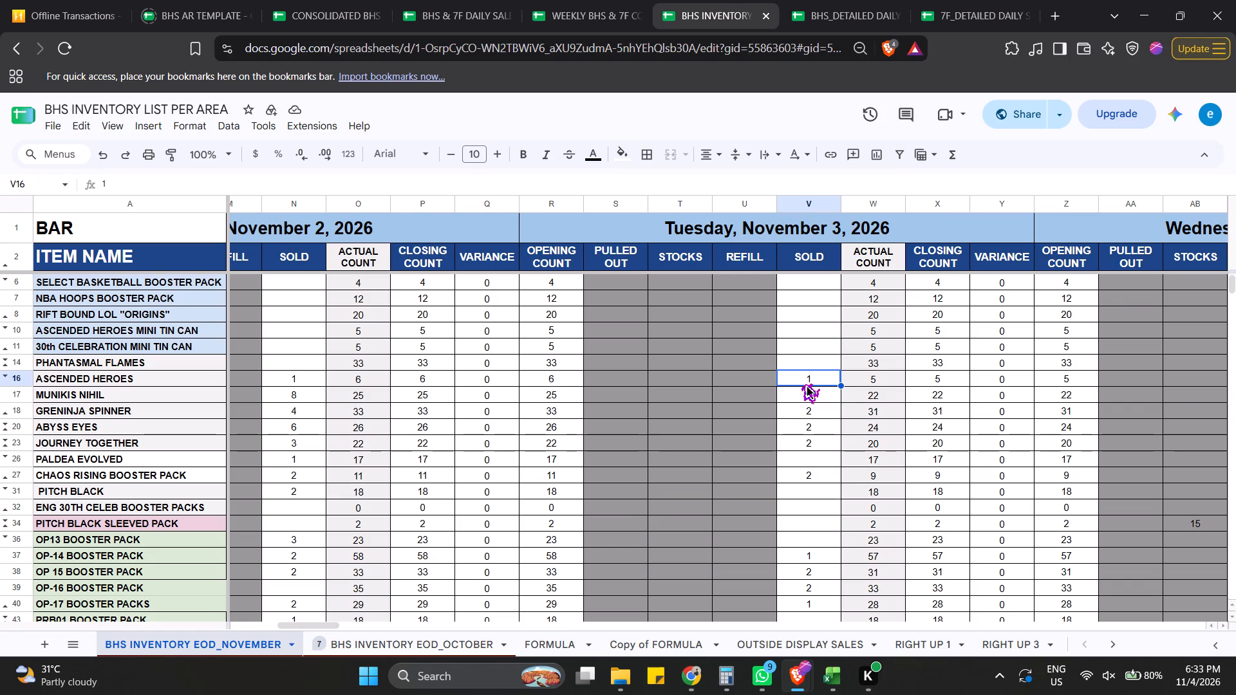
click(805, 395)
click(808, 415)
click(812, 431)
click(812, 446)
click(814, 469)
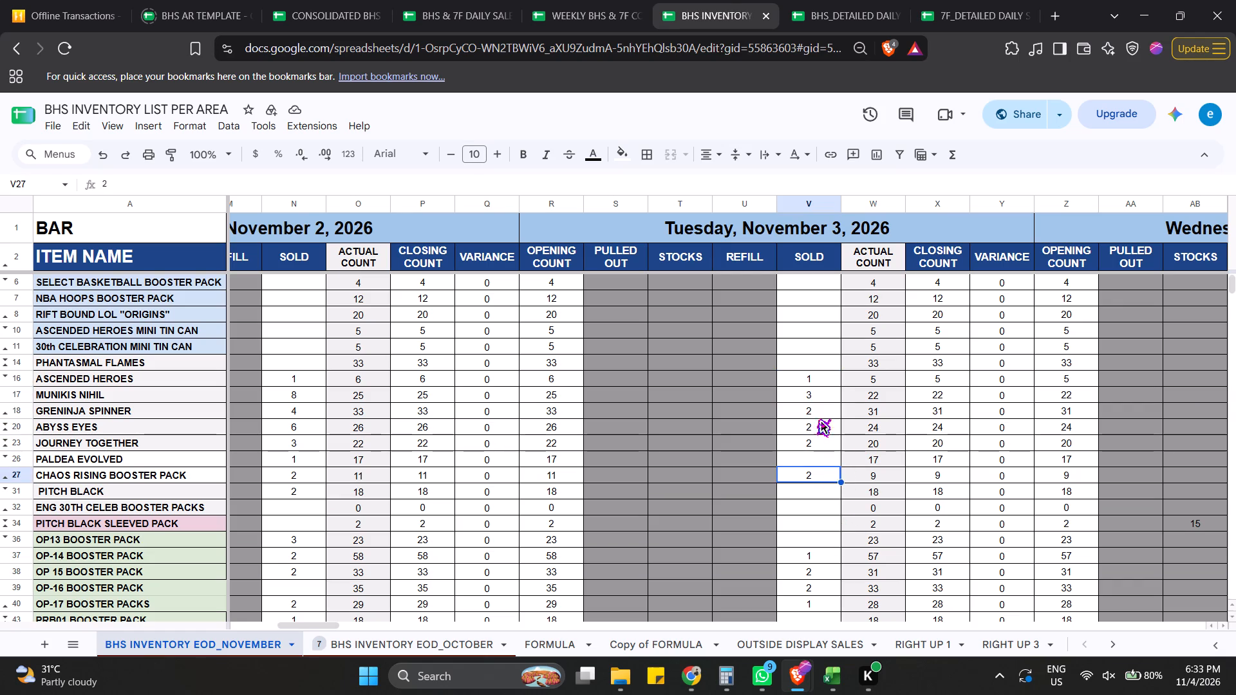
click(812, 380)
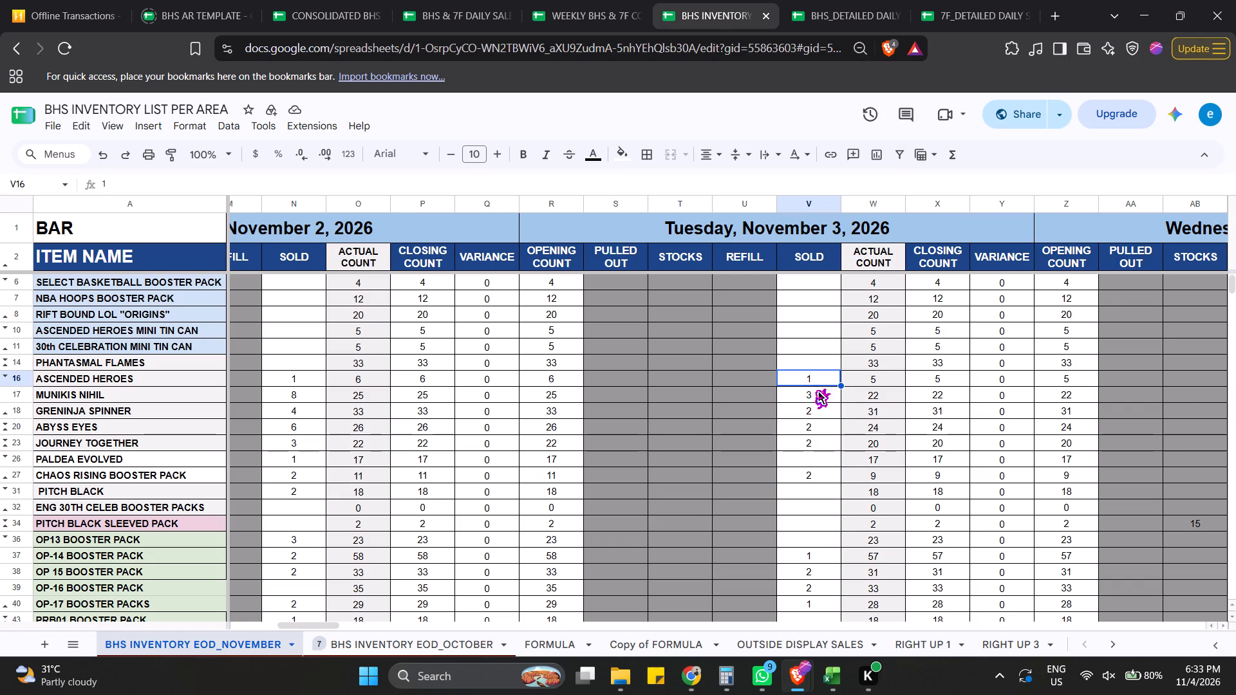
key(alt+Tab)
click(865, 447)
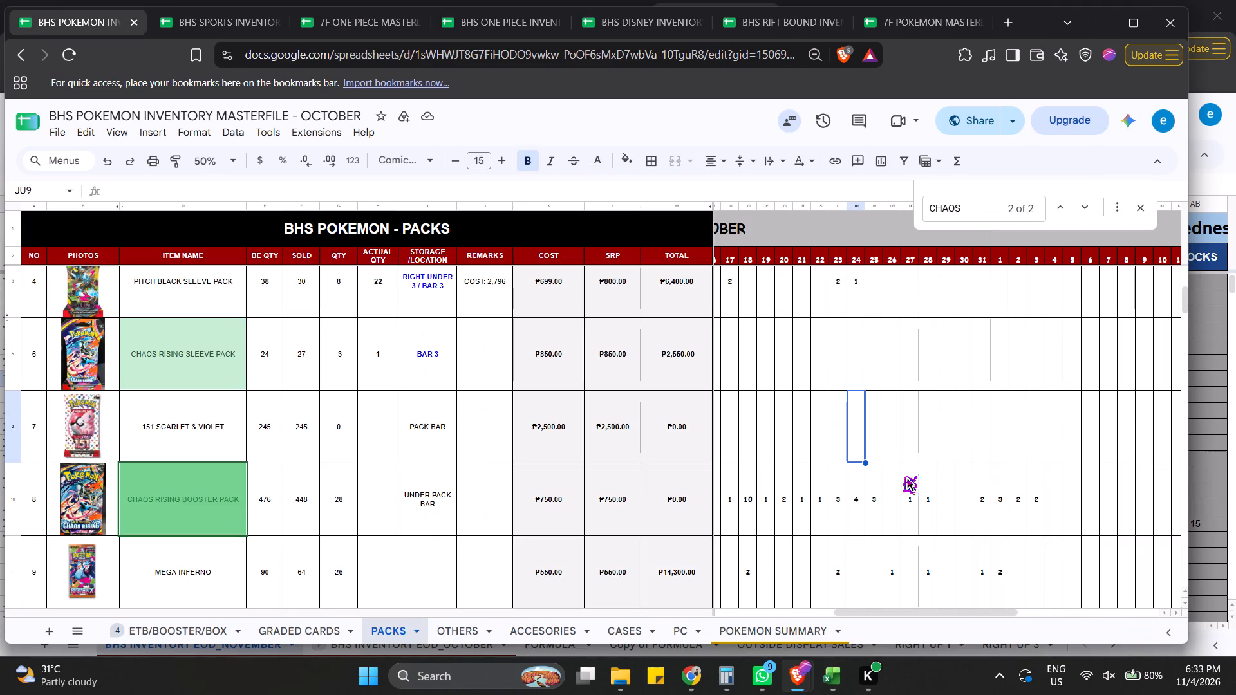
click(1032, 492)
click(1033, 533)
click(1024, 431)
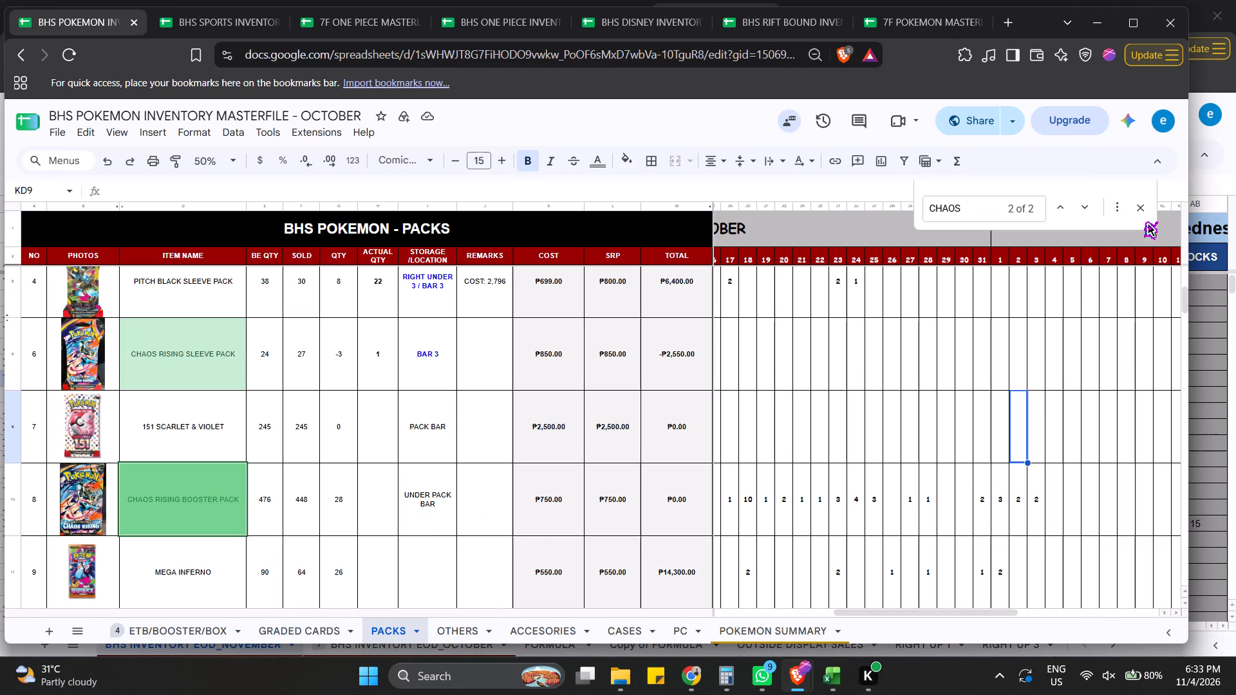
Close the CHAOS search and bring up the November 3 column on the PACKS sheet of the 7F ONE PIECE masterlist.
click(1136, 206)
click(369, 15)
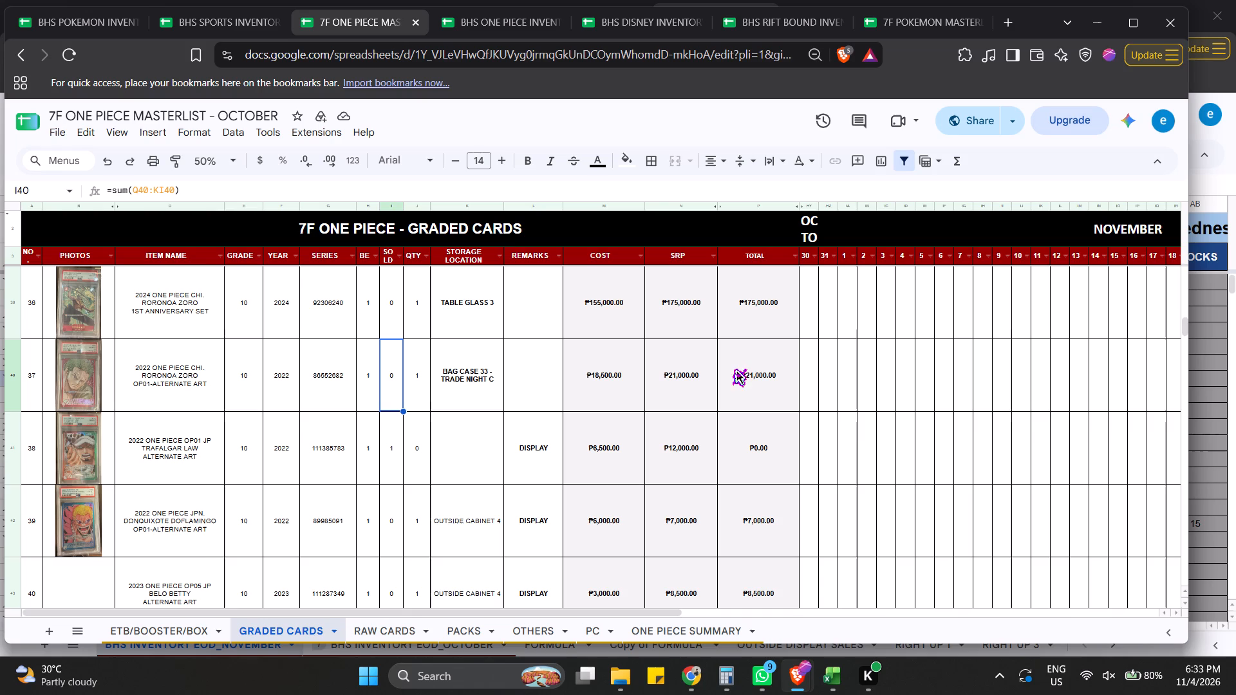
click(870, 389)
click(883, 304)
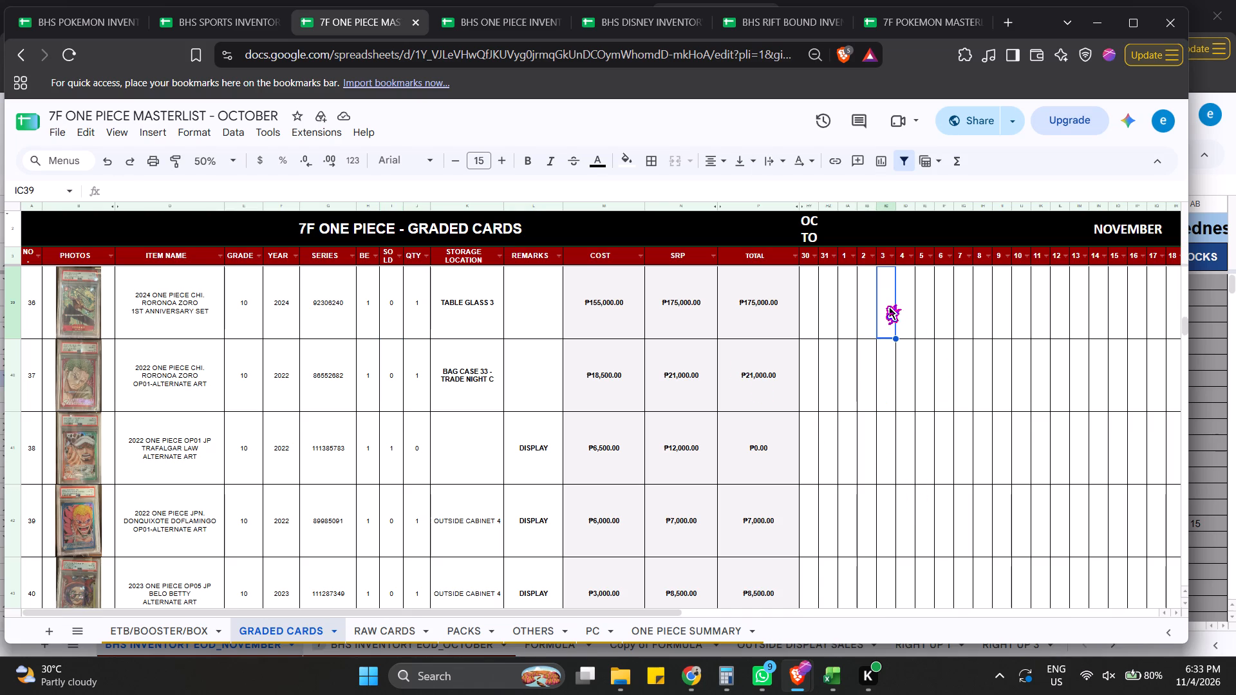
click(457, 633)
click(919, 371)
click(825, 337)
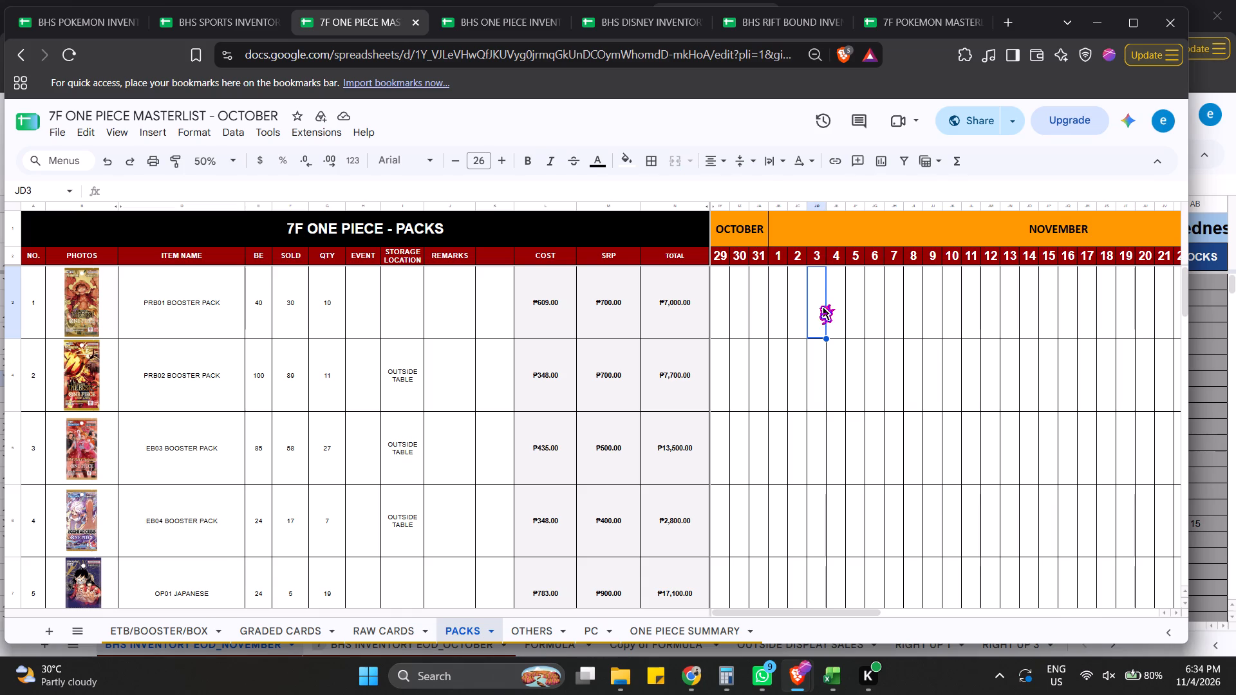
Take OP-14 BOOSTER PACK from the inventory list's BAR section and enter 1 sold for November 3 in its masterlist row.
key(alt+Tab)
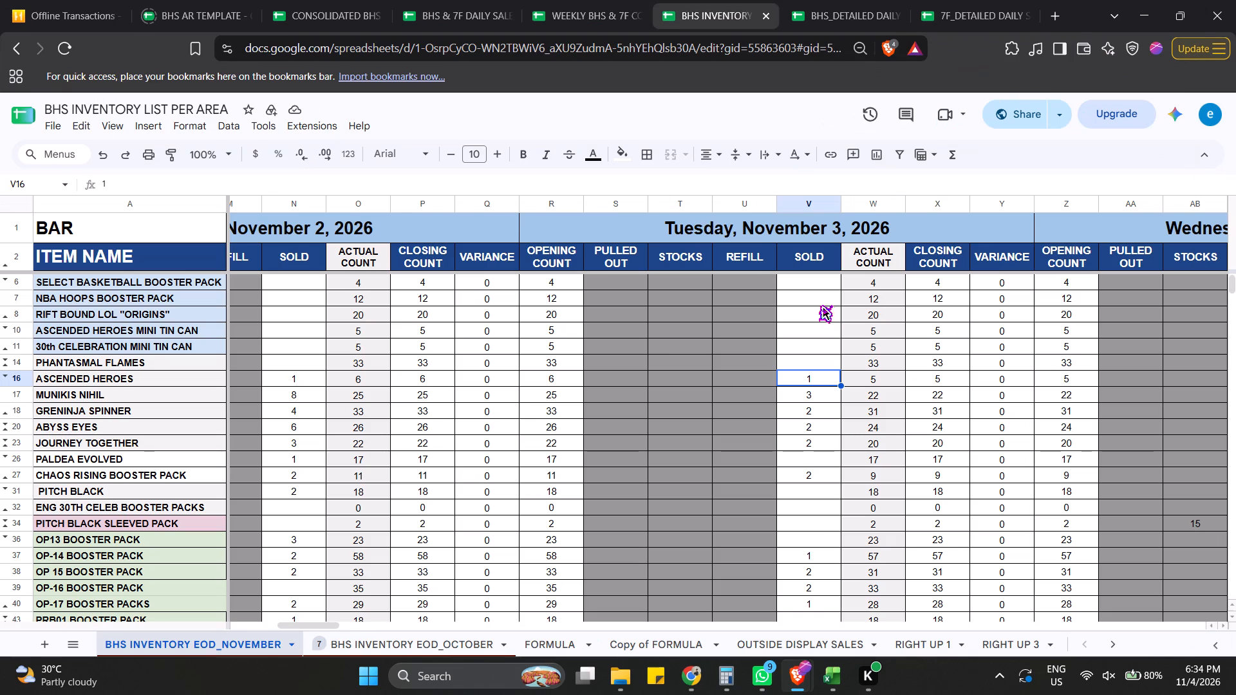
scroll(816, 299, down, 3)
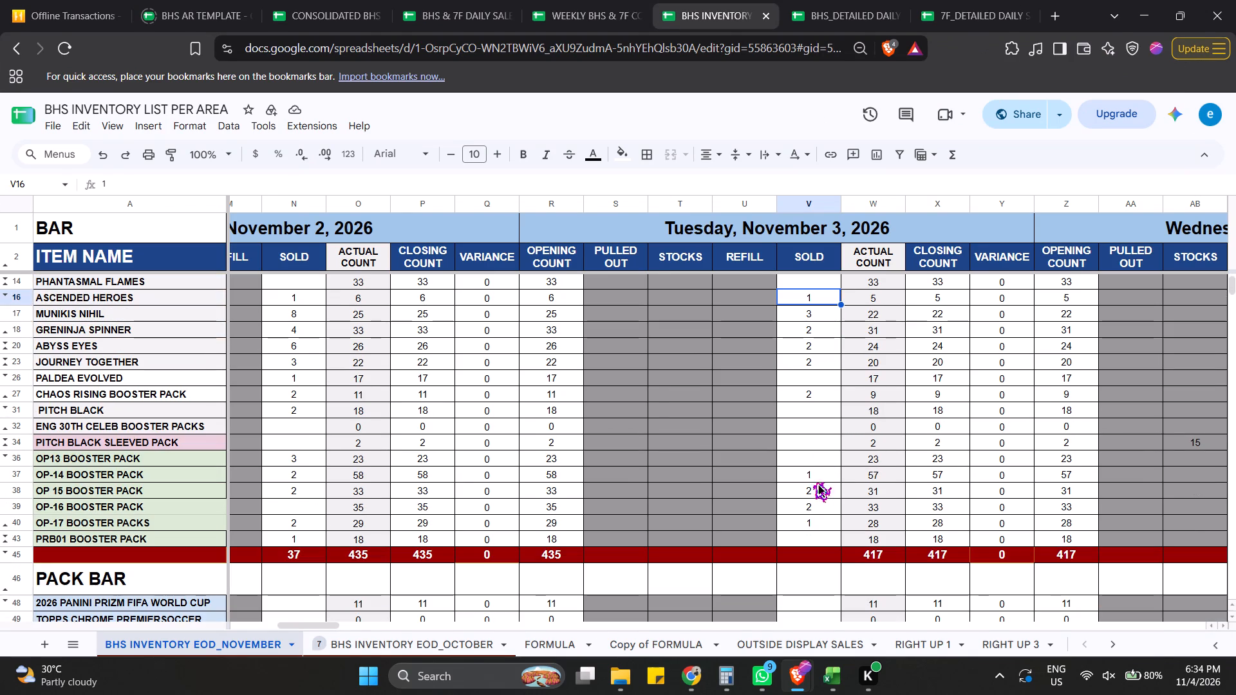
click(810, 477)
key(alt+Tab)
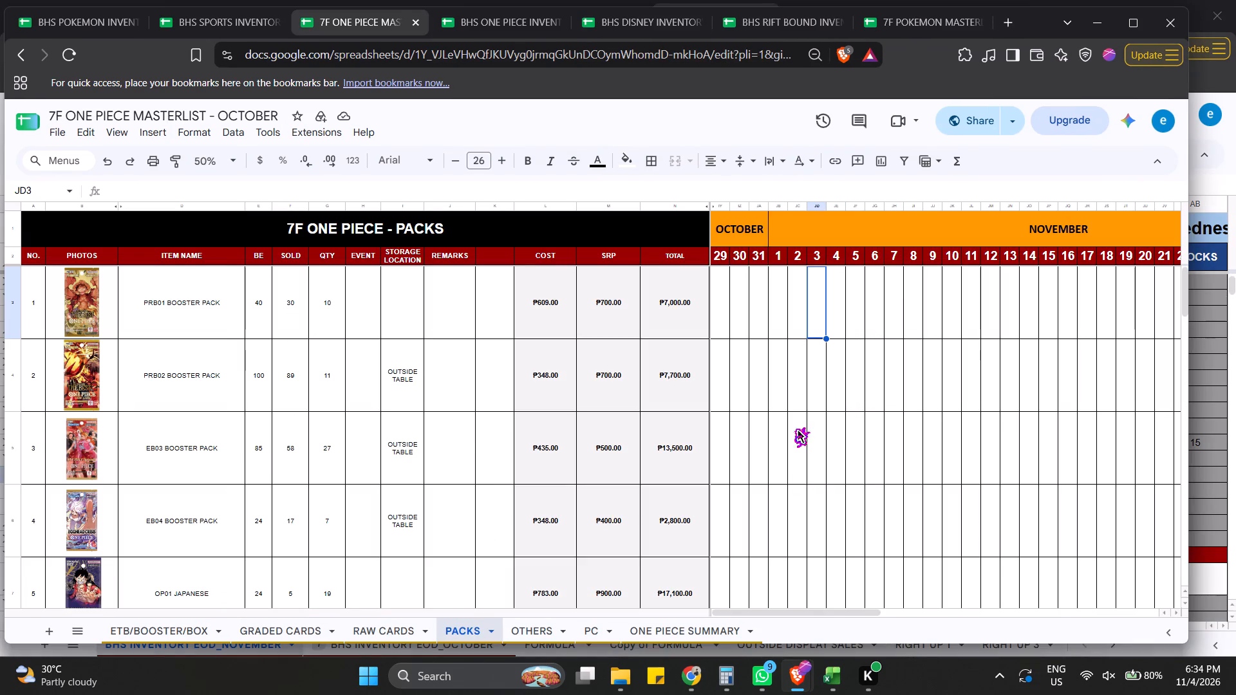
scroll(803, 440, down, 20)
scroll(803, 440, down, 16)
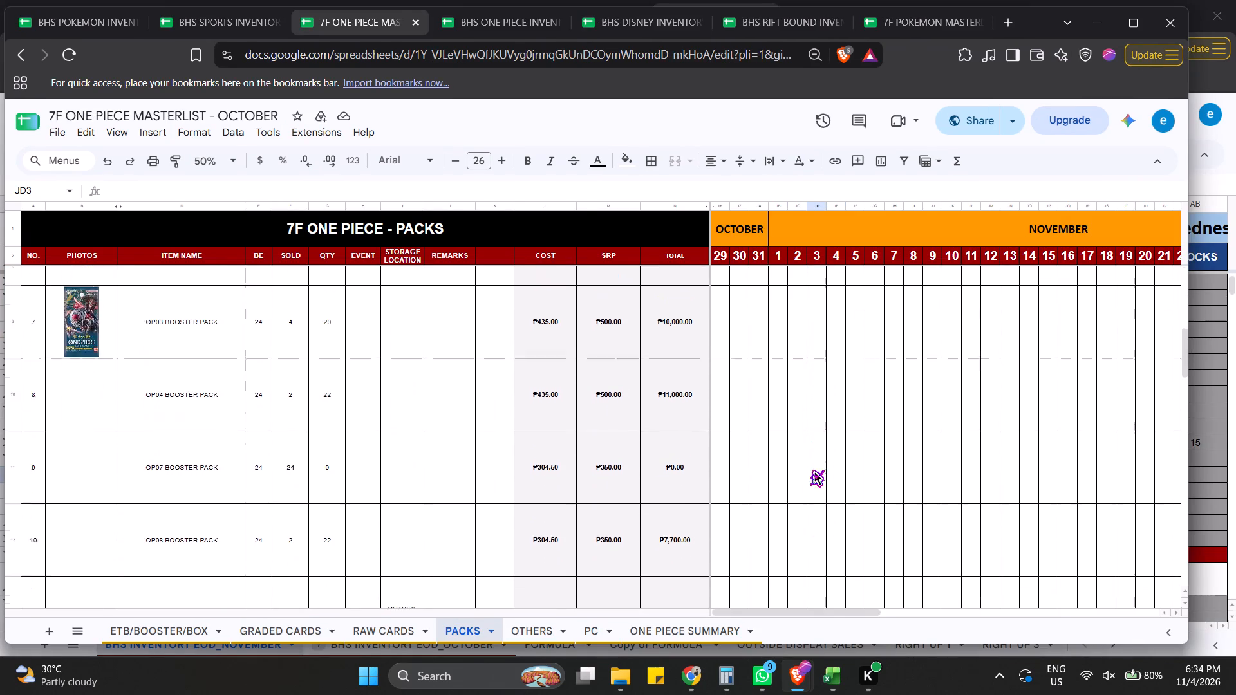
scroll(809, 469, down, 15)
scroll(816, 468, down, 6)
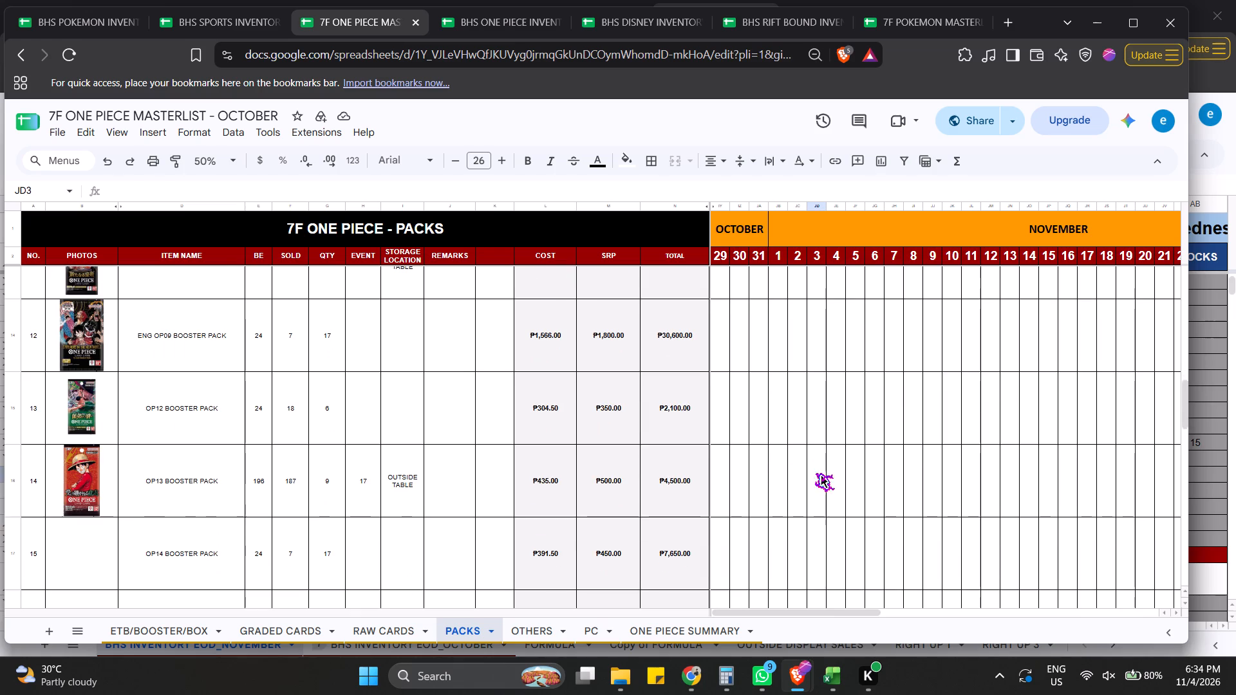
scroll(823, 464, down, 3)
click(808, 466)
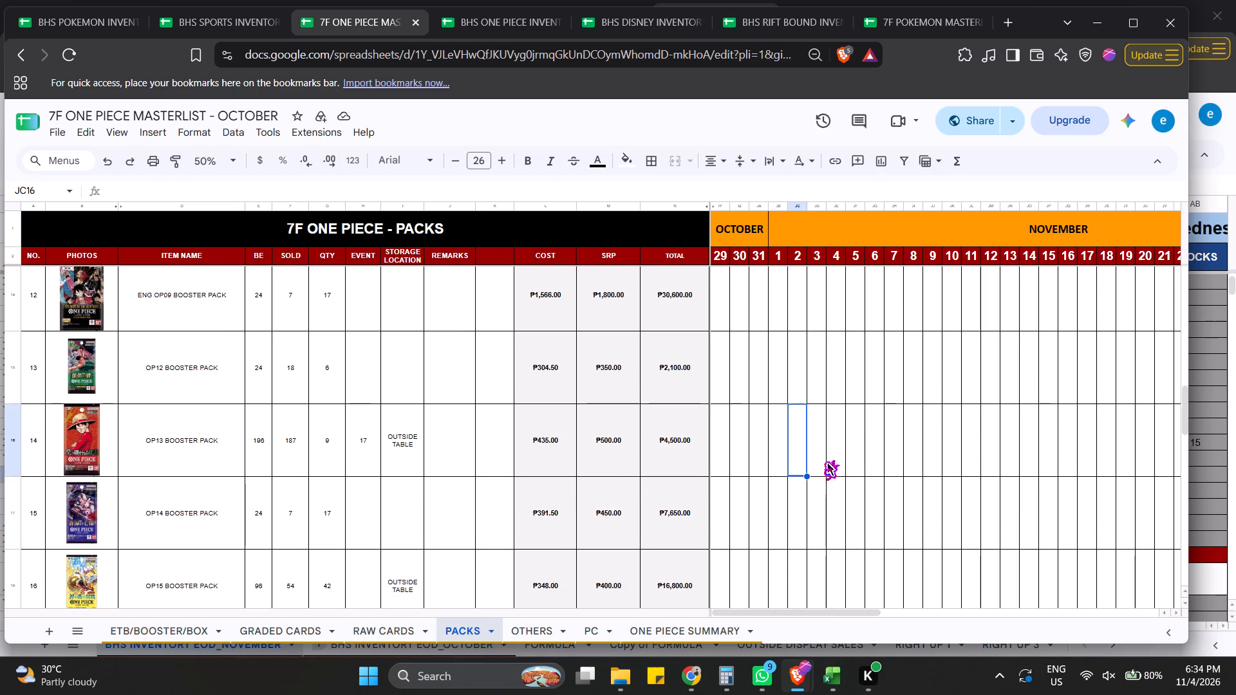
key(alt+Tab)
key(alt+Tab)
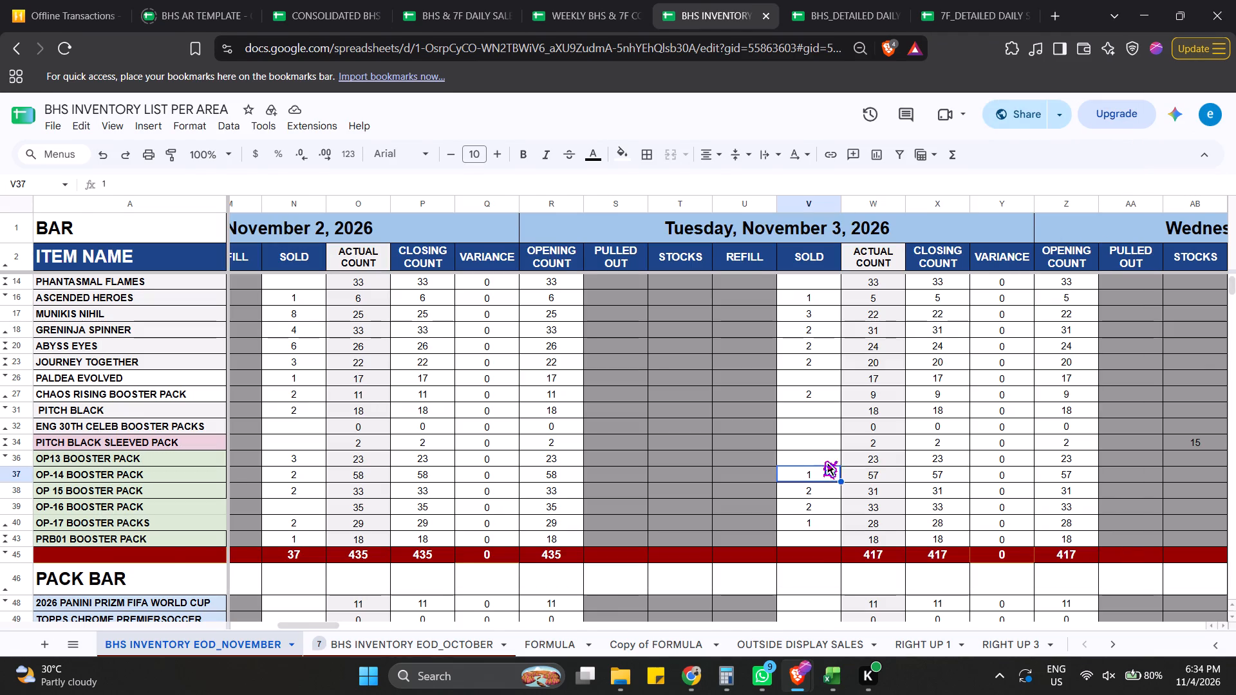
key(Right)
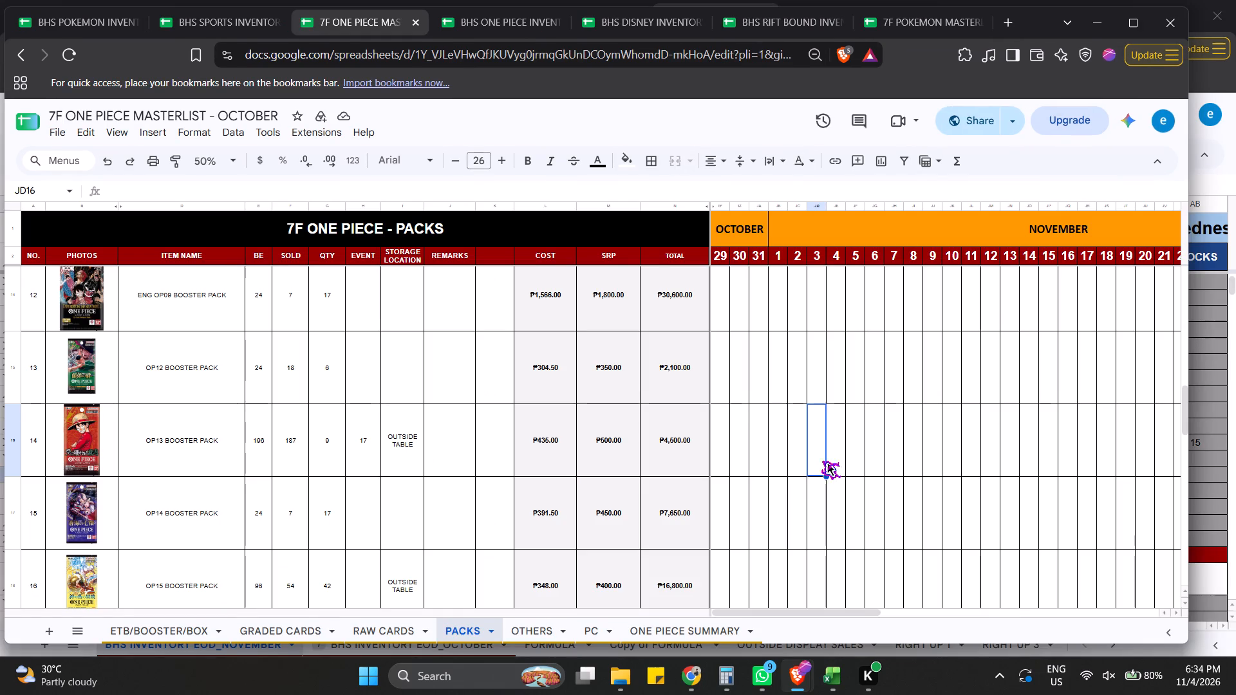
key(Down)
key(1)
key(Down)
key(Up)
Take the next BAR item, OP 15 BOOSTER PACK, and enter 2 sold for November 3 in its ONE PIECE masterlist row.
key(alt+Tab)
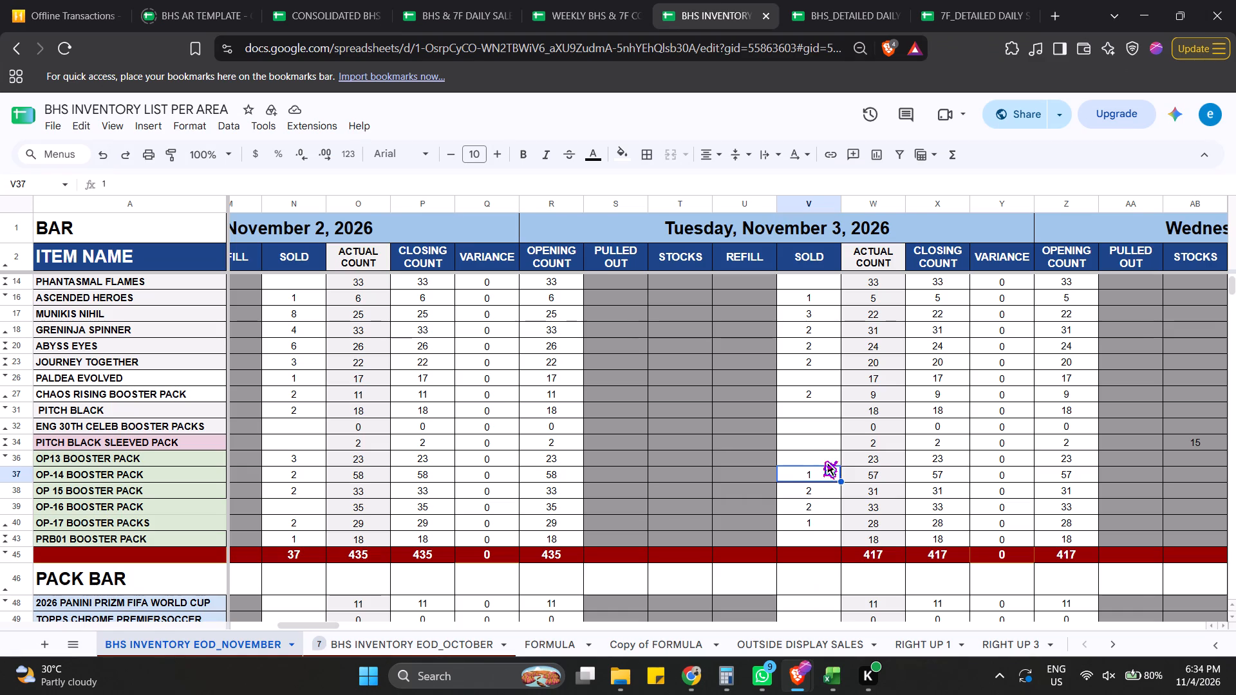
key(Down)
key(alt+Tab)
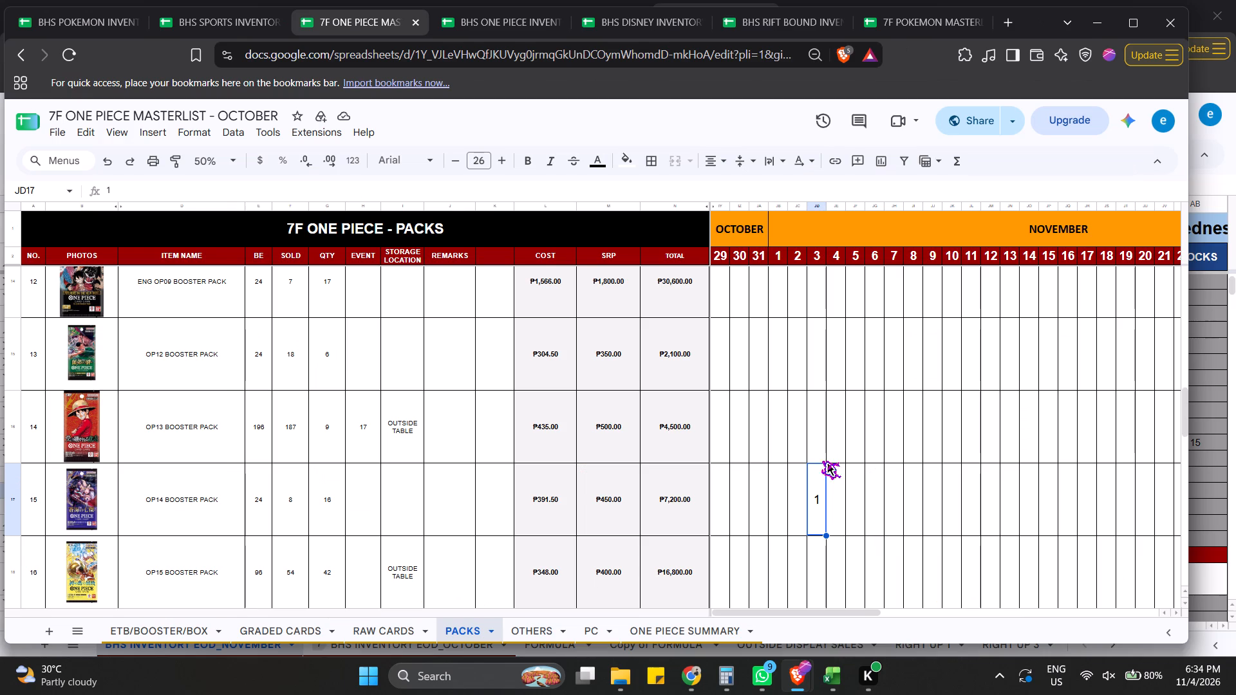
key(Down)
key(2)
key(Down)
Enter the November 3 sales of 2 for OP16 BOOSTER PACK and 1 for OP17 BOOSTER PACK in the masterlist.
key(alt+Tab)
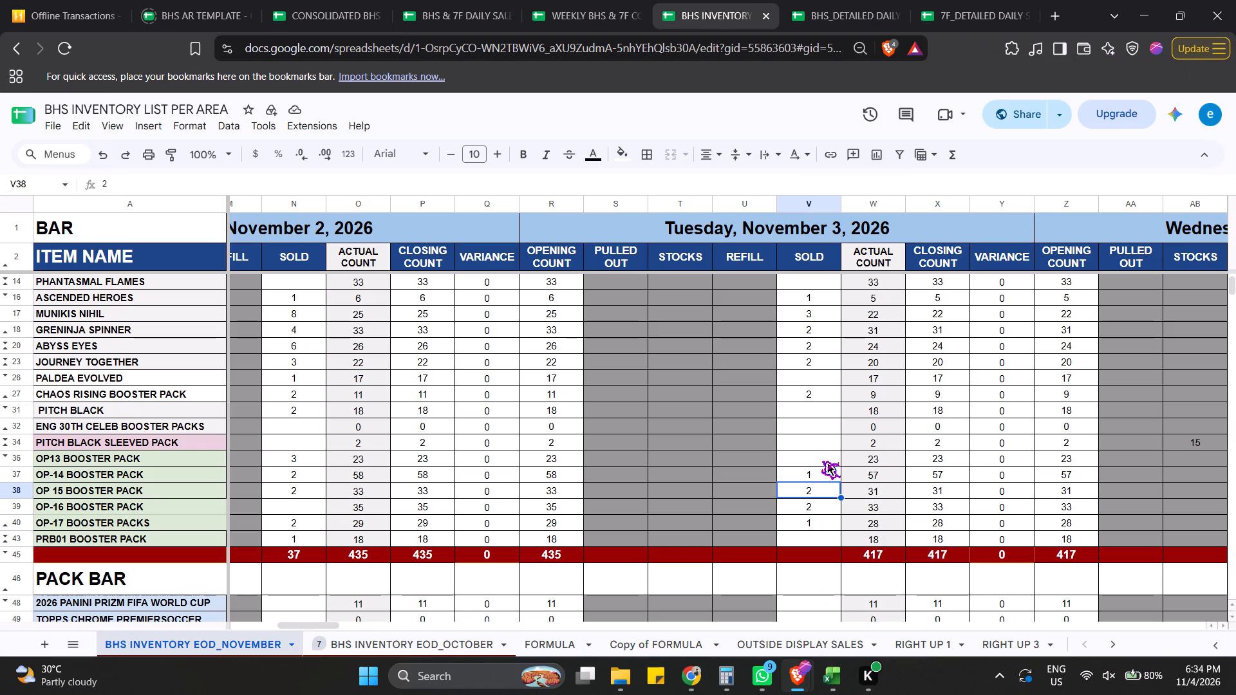
key(alt+Tab)
key(2)
key(Down)
key(1)
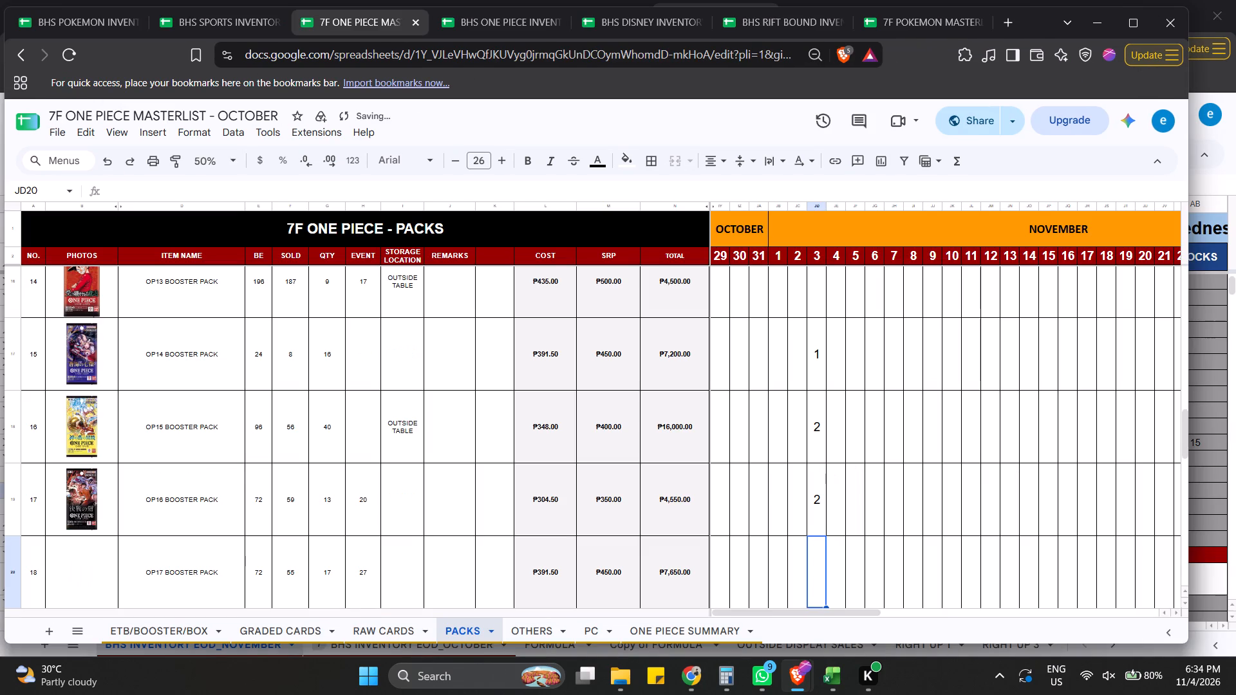
key(Down)
Recheck the whole November 3 SOLD column of the inventory list's BAR section for booster pack sales not yet recorded.
key(alt+Tab)
key(Down)
key(Down)
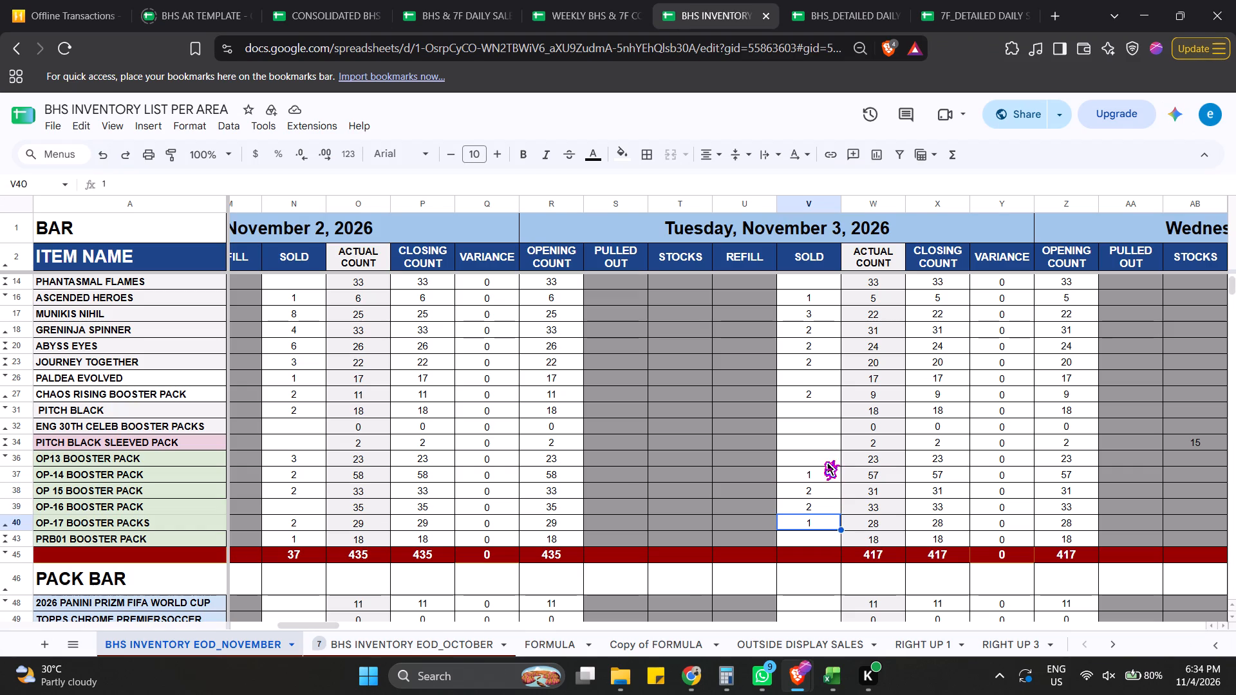
key(Down)
key(Down)
key(Down)
key(Down)
key(Up)
key(Up)
key(Up)
key(Up)
key(Up)
key(Up)
key(Up)
key(Up)
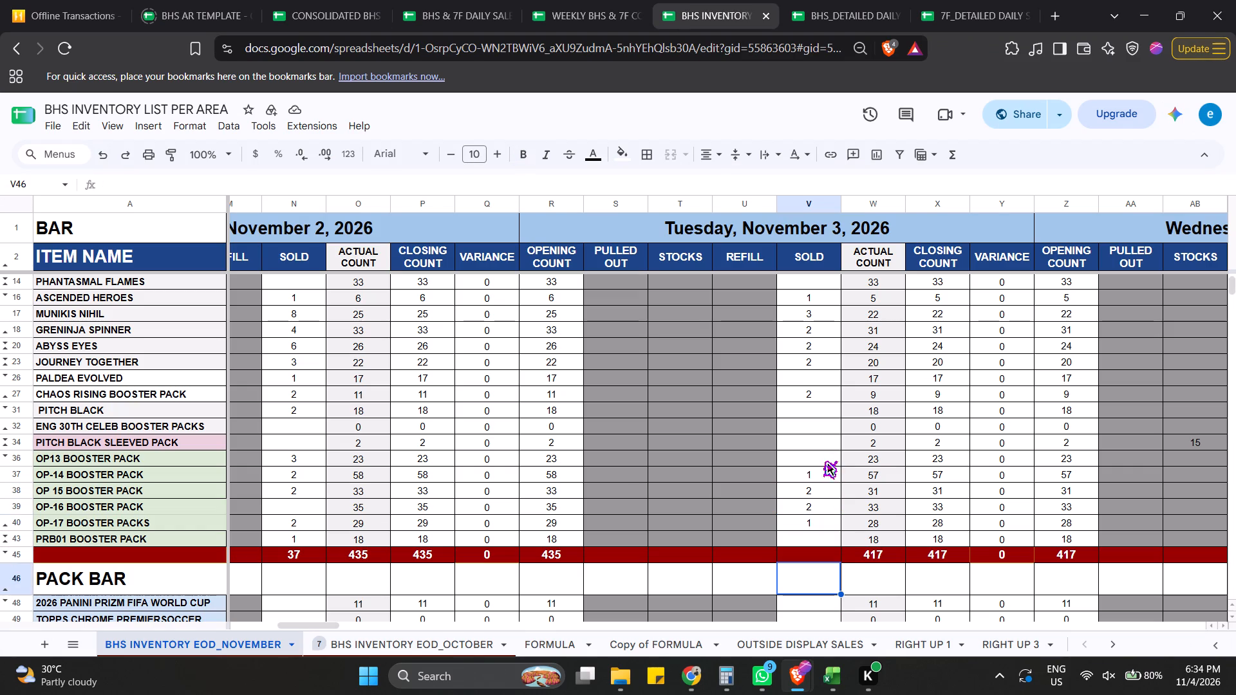
key(Up)
key(Up)
key(Up)
key(Up)
key(Up)
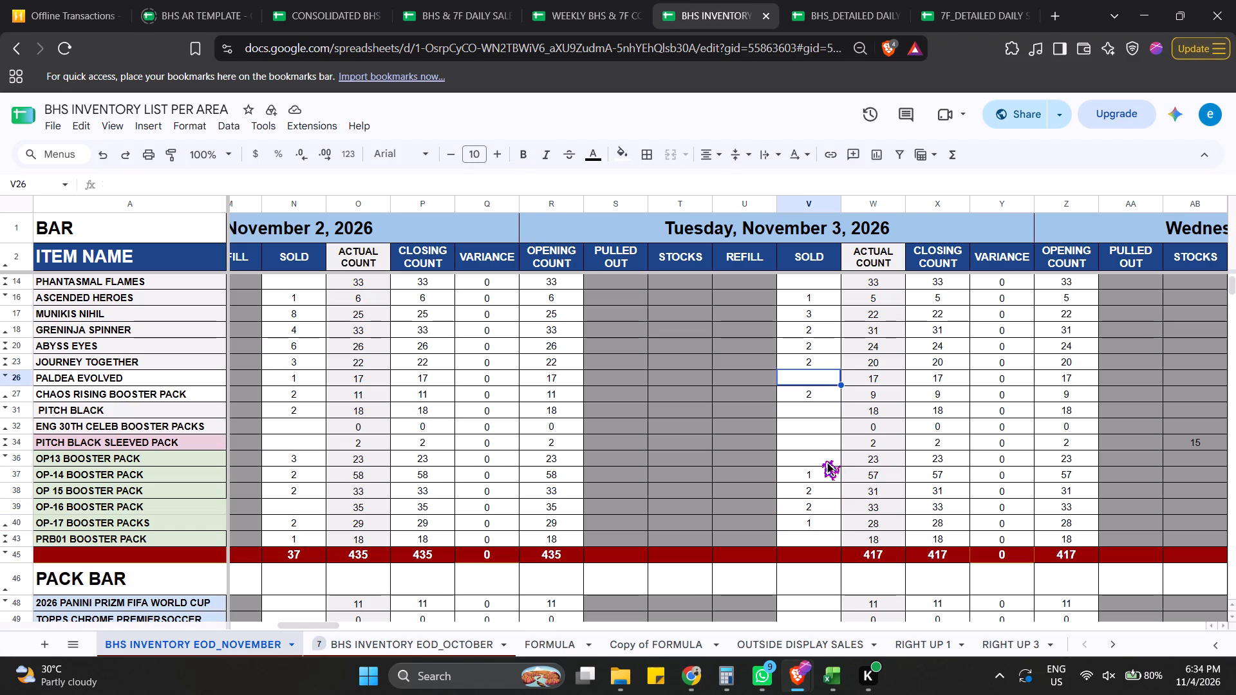
key(Up)
key(Up)
key(Up)
key(Up)
key(Up)
key(Up)
key(Up)
key(Up)
key(Up)
key(Up)
key(Up)
key(Up)
key(Up)
key(Up)
key(Up)
key(Up)
key(Up)
Check the November 3 SOLD column through the BAR section and into the PACK BAR section for remaining pack sales.
key(Down)
key(Down)
key(Down)
key(Down)
key(Down)
key(Down)
key(Down)
key(Down)
key(Down)
key(Down)
key(Down)
key(Down)
key(Down)
key(Down)
key(Down)
key(Down)
key(Down)
key(Down)
key(Down)
key(Down)
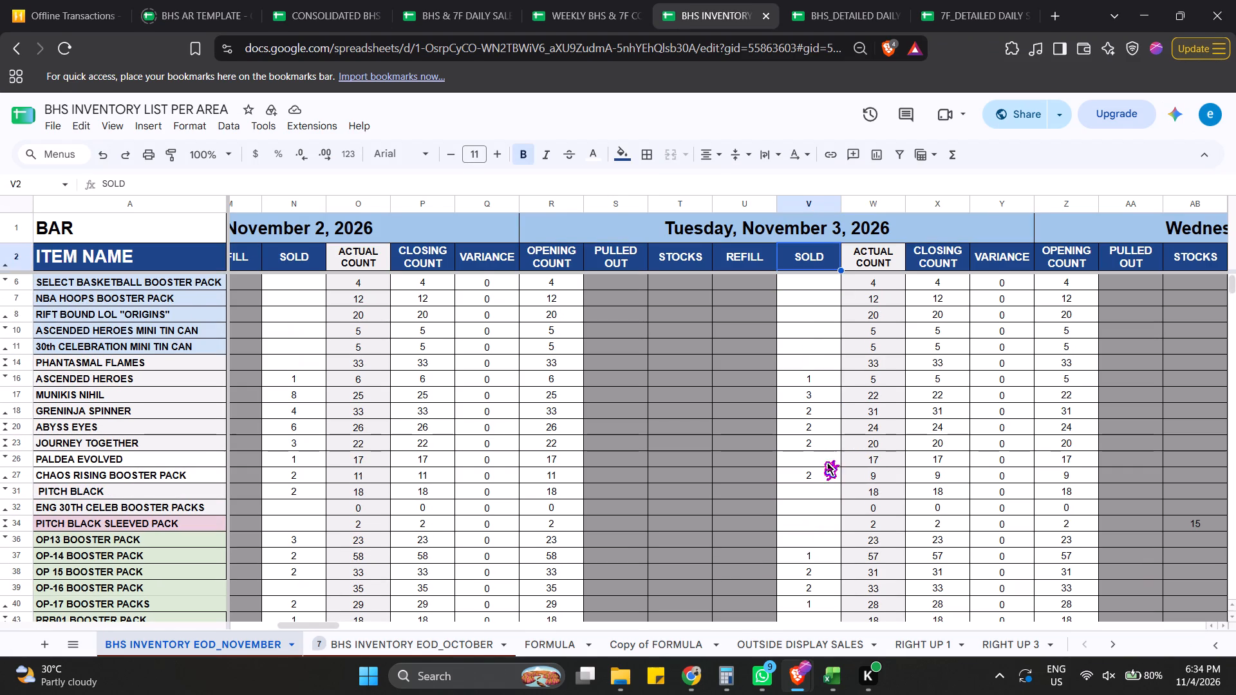
key(Down)
key(Down)
key(Down)
key(Down)
key(Down)
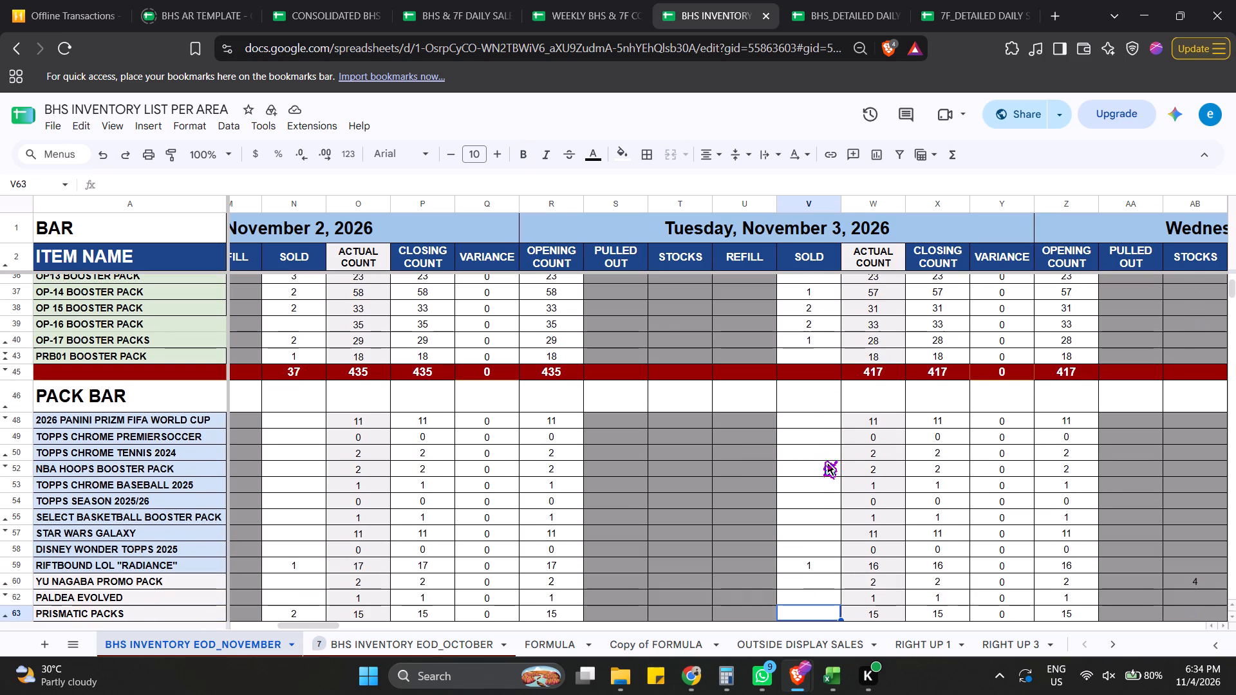
Take RIFTBOUND LOL "RADIANCE" from PACK BAR and enter 1 sold for November 3 on the RIFT BOUND masterfile's PACKS sheet.
key(Up)
key(Up)
key(Up)
key(alt+Tab)
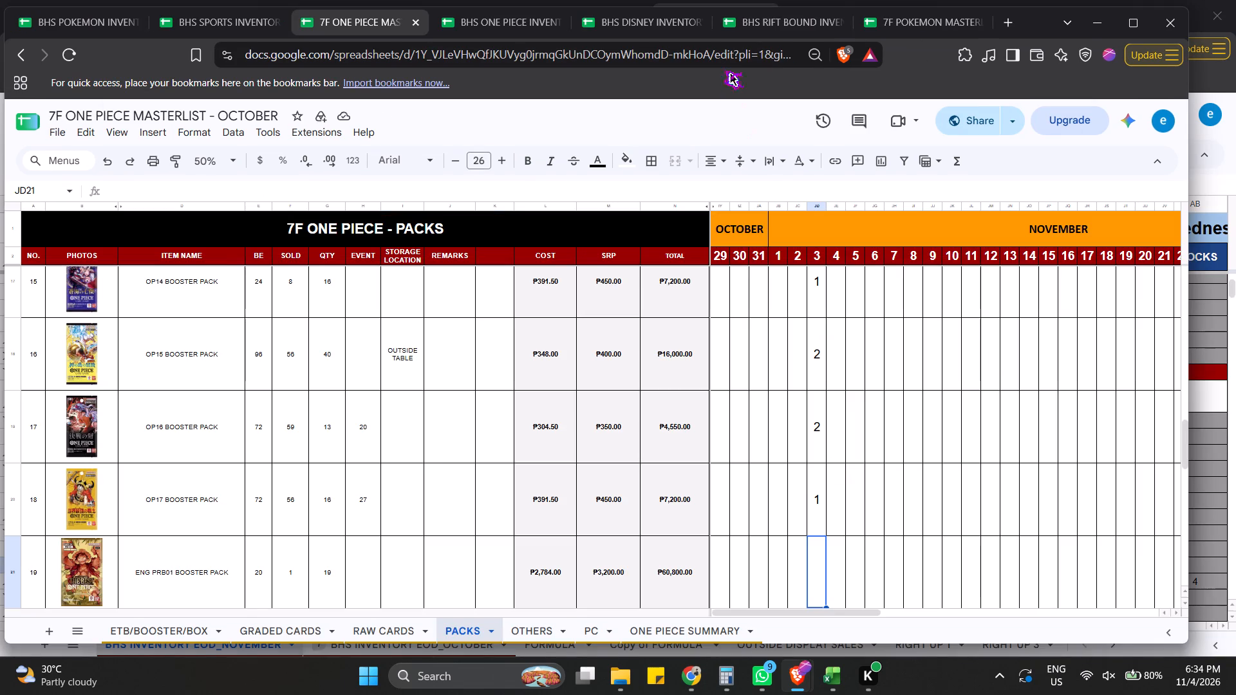
click(780, 21)
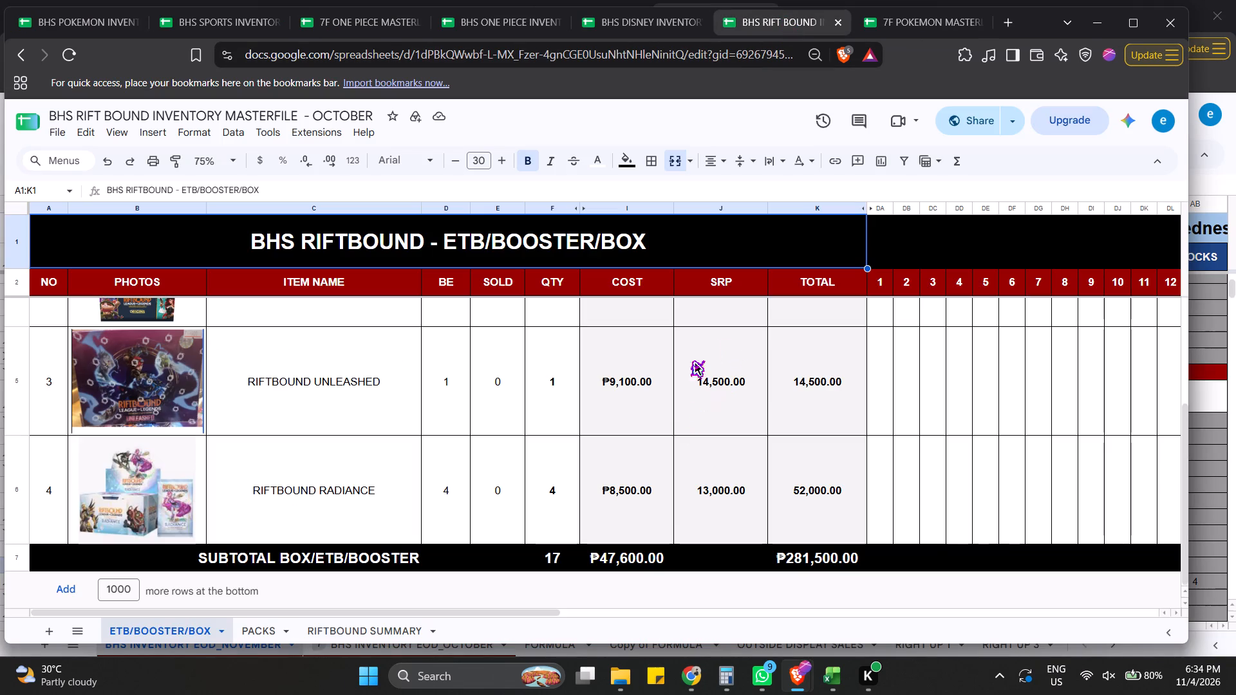
click(256, 633)
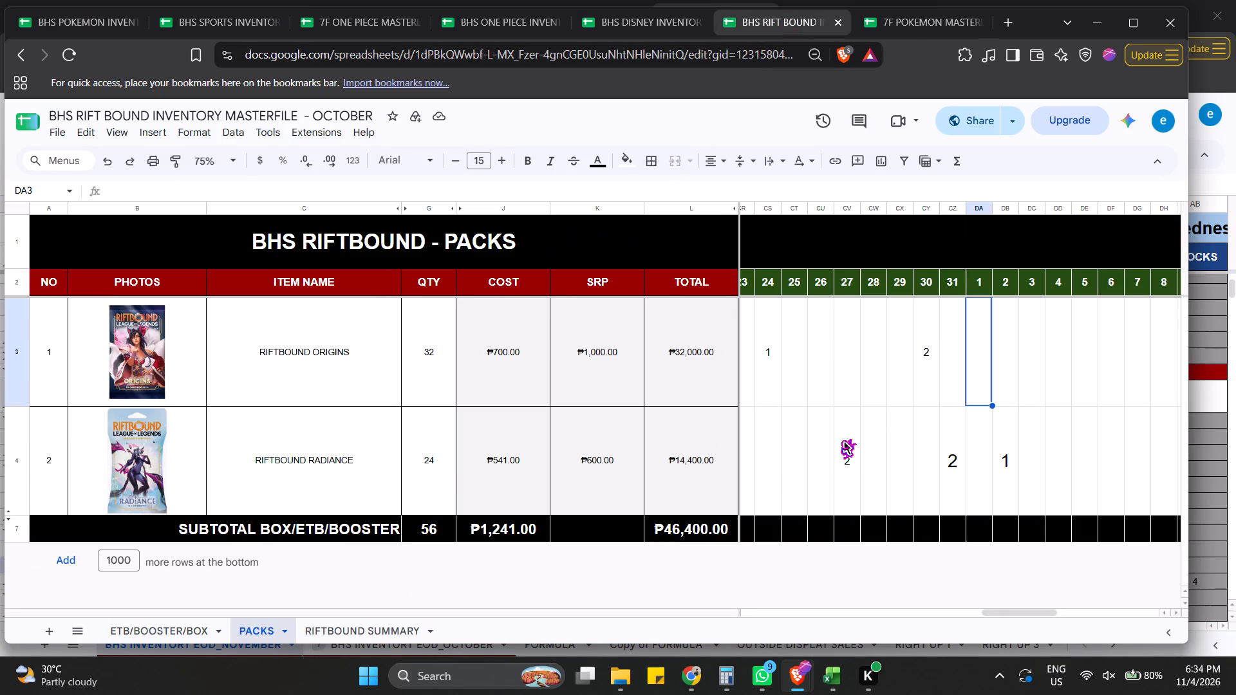
click(1033, 467)
key(1)
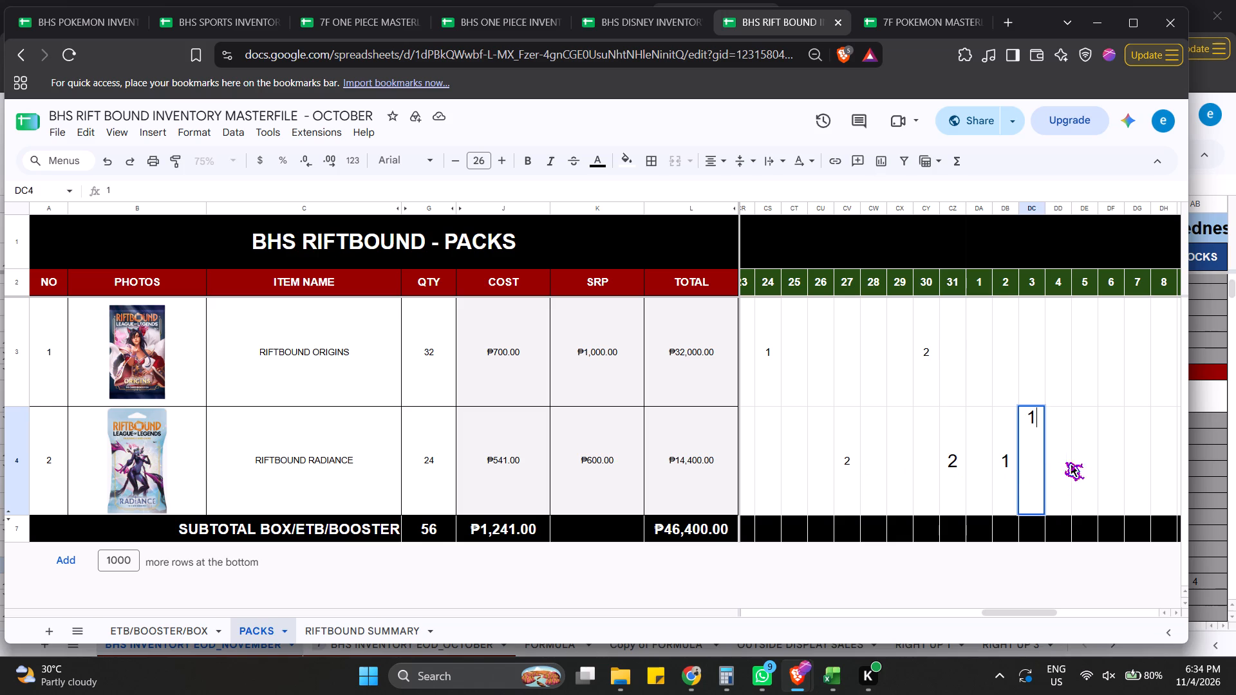
click(1070, 460)
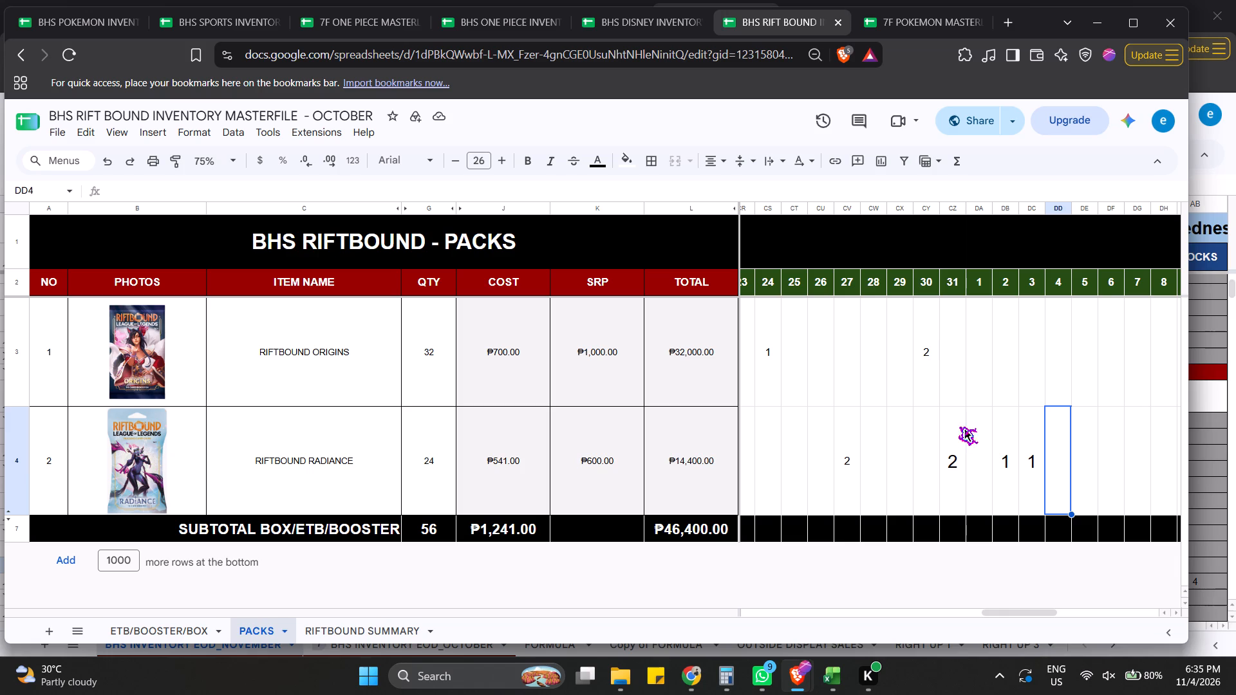
Set the VARIETY filter in the BHS detailed daily sales sheet to include all four varieties, accepting the protected-range edit.
click(922, 0)
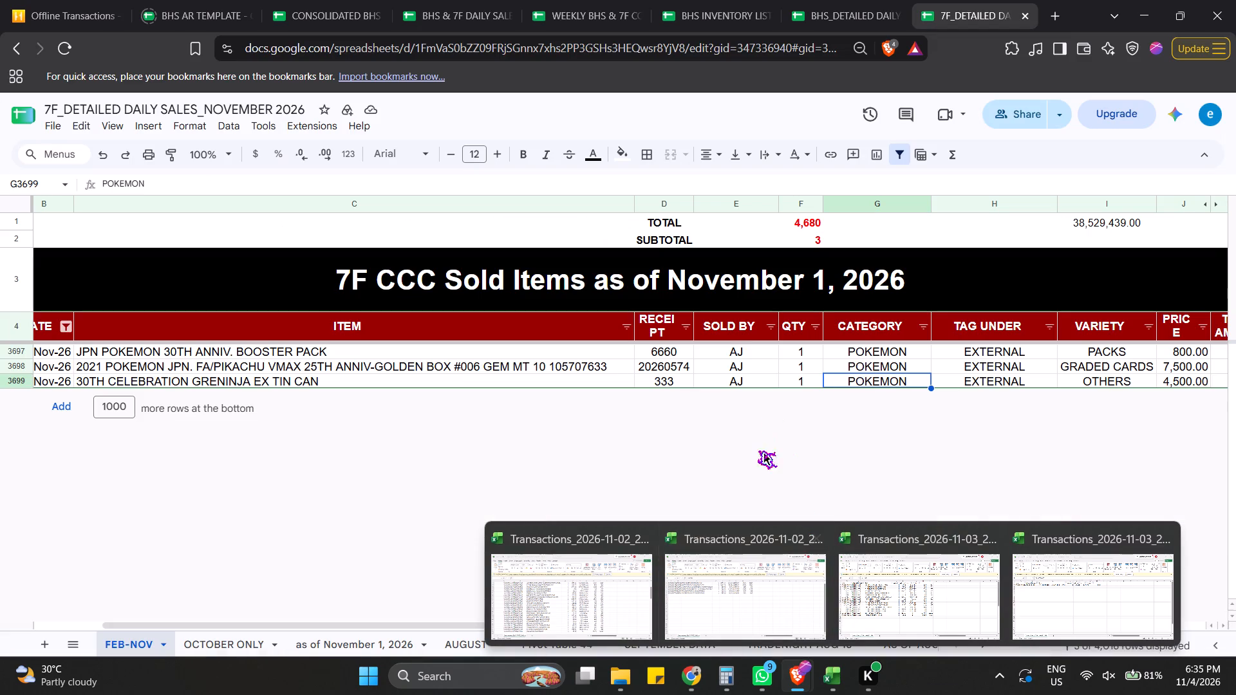
scroll(1057, 477, up, 10)
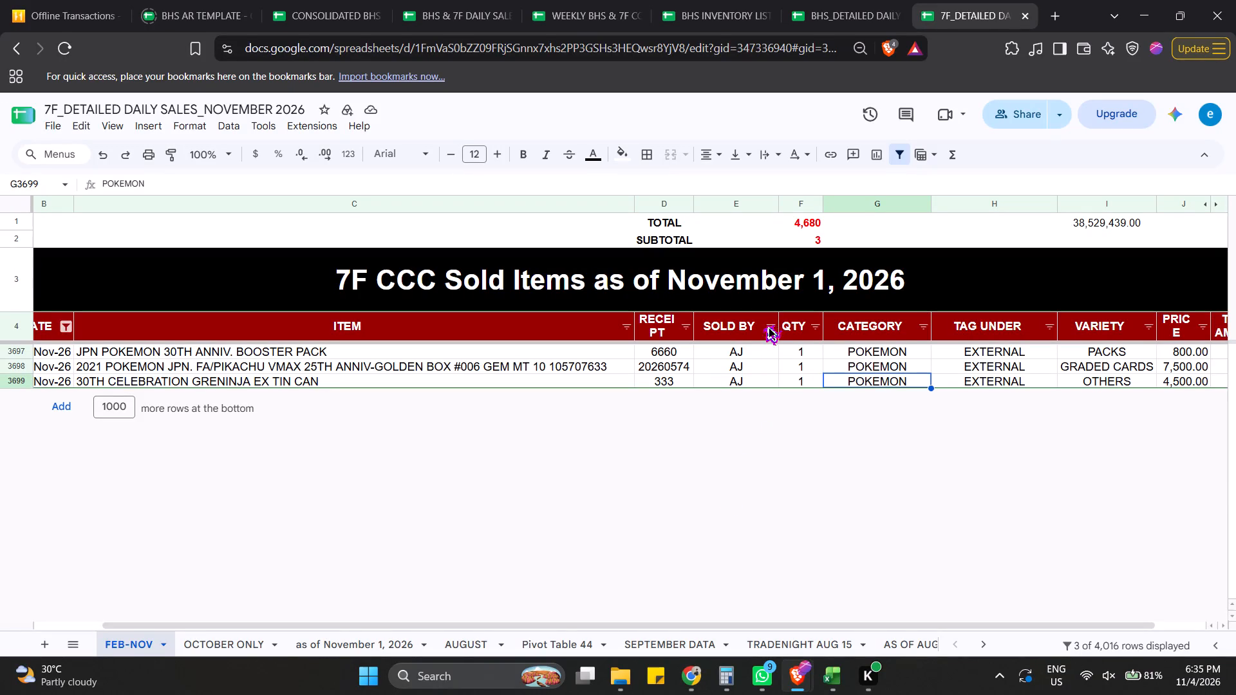
click(845, 0)
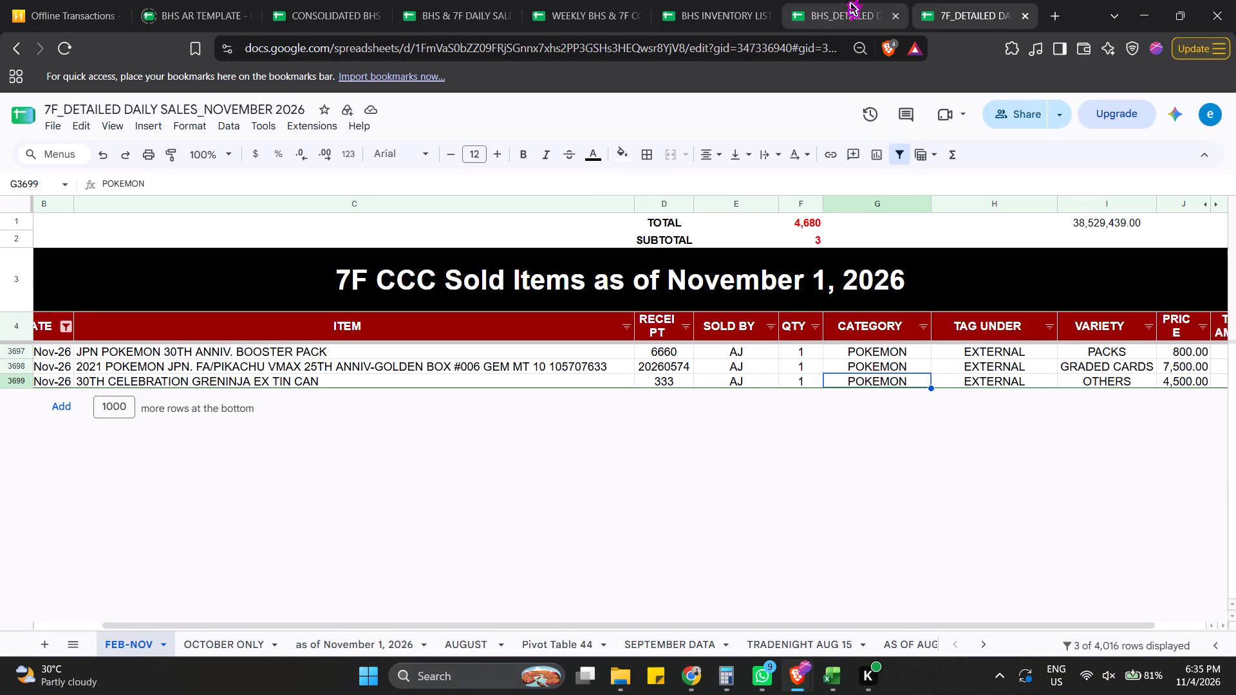
scroll(543, 394, up, 1)
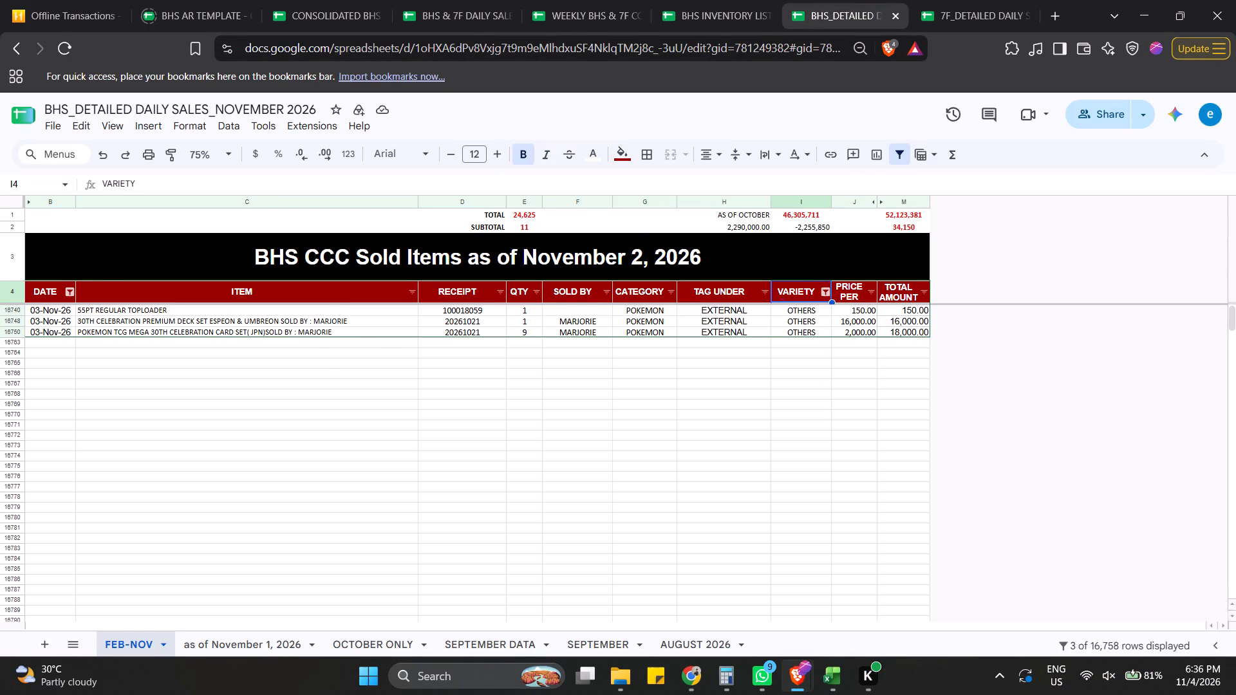
click(828, 295)
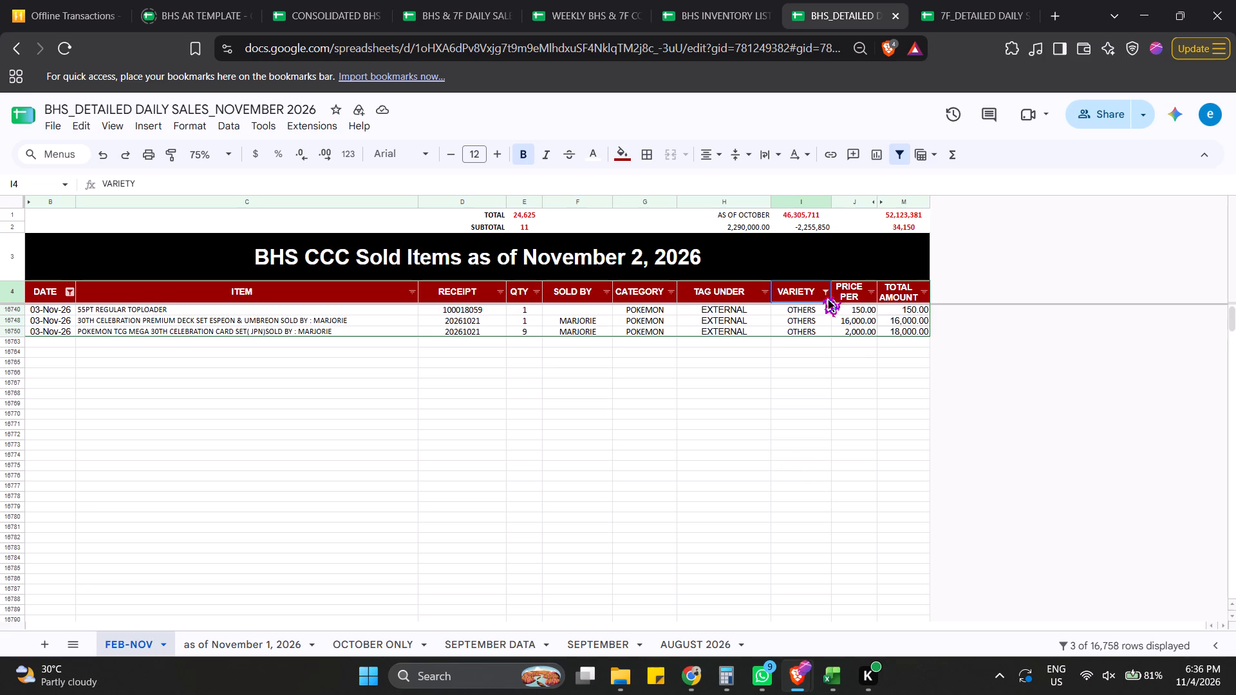
click(819, 288)
click(823, 293)
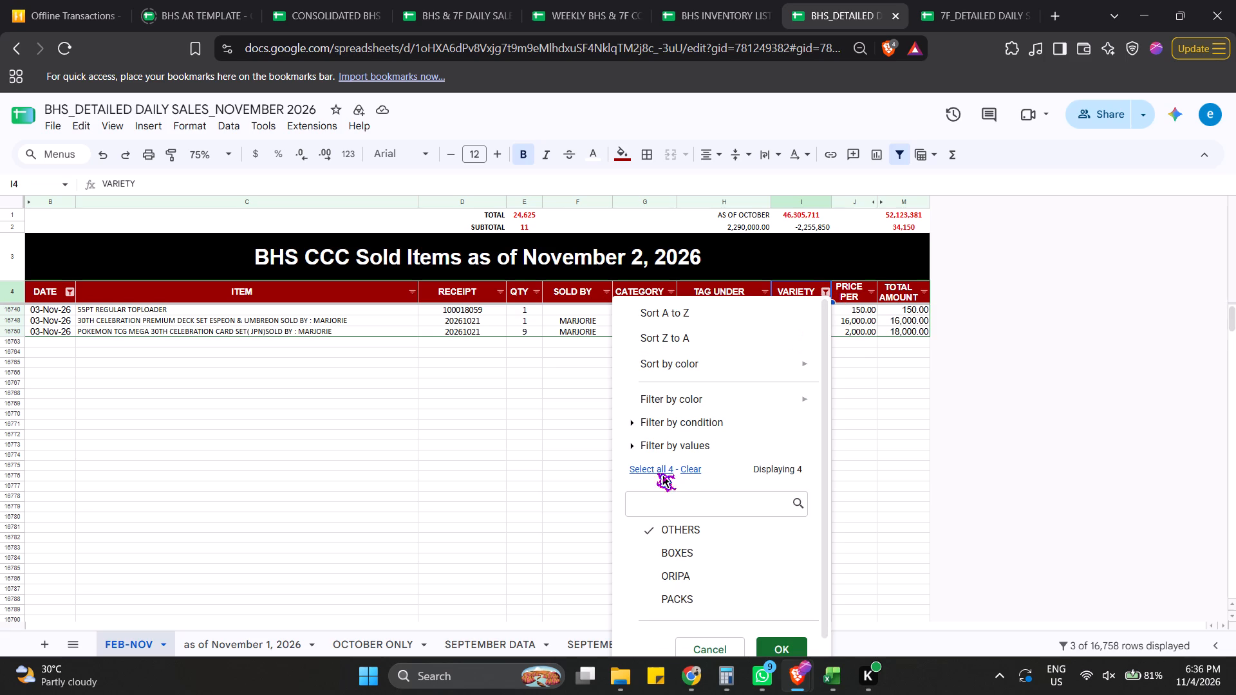
click(657, 472)
click(796, 638)
click(778, 448)
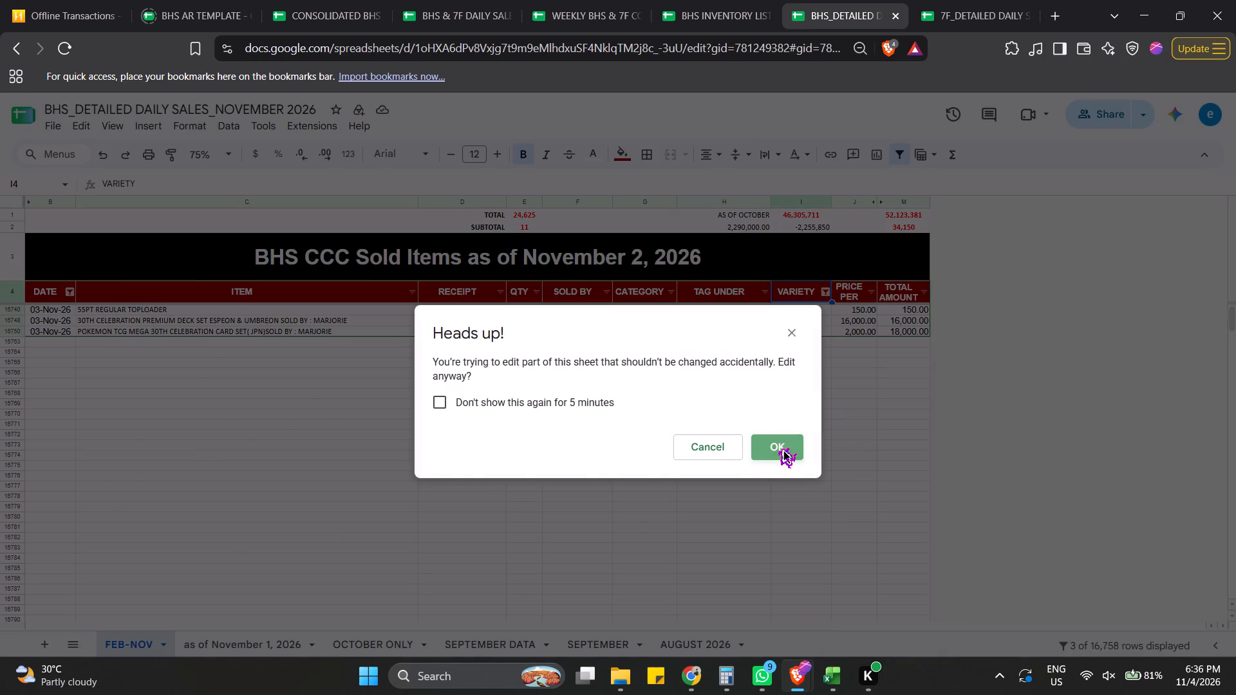
Remove the filter from the BHS detailed daily sales sheet, accepting the protected-range edit.
scroll(575, 490, up, 16)
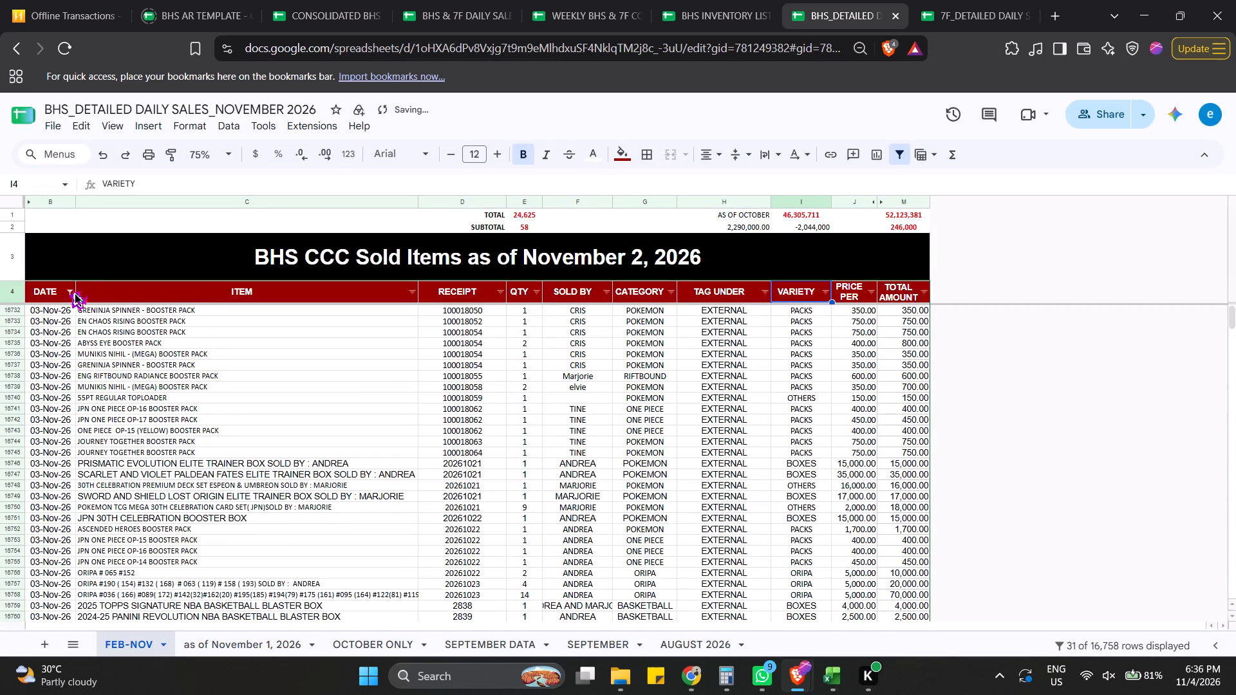
click(69, 291)
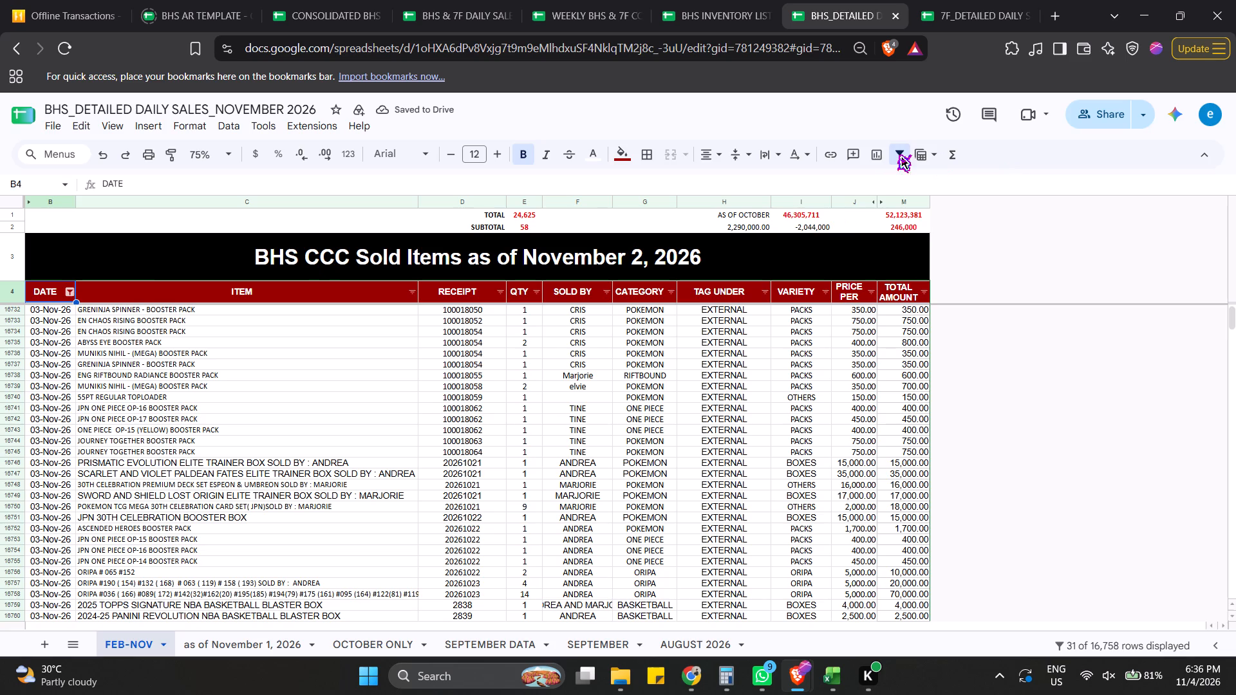
click(895, 154)
click(785, 454)
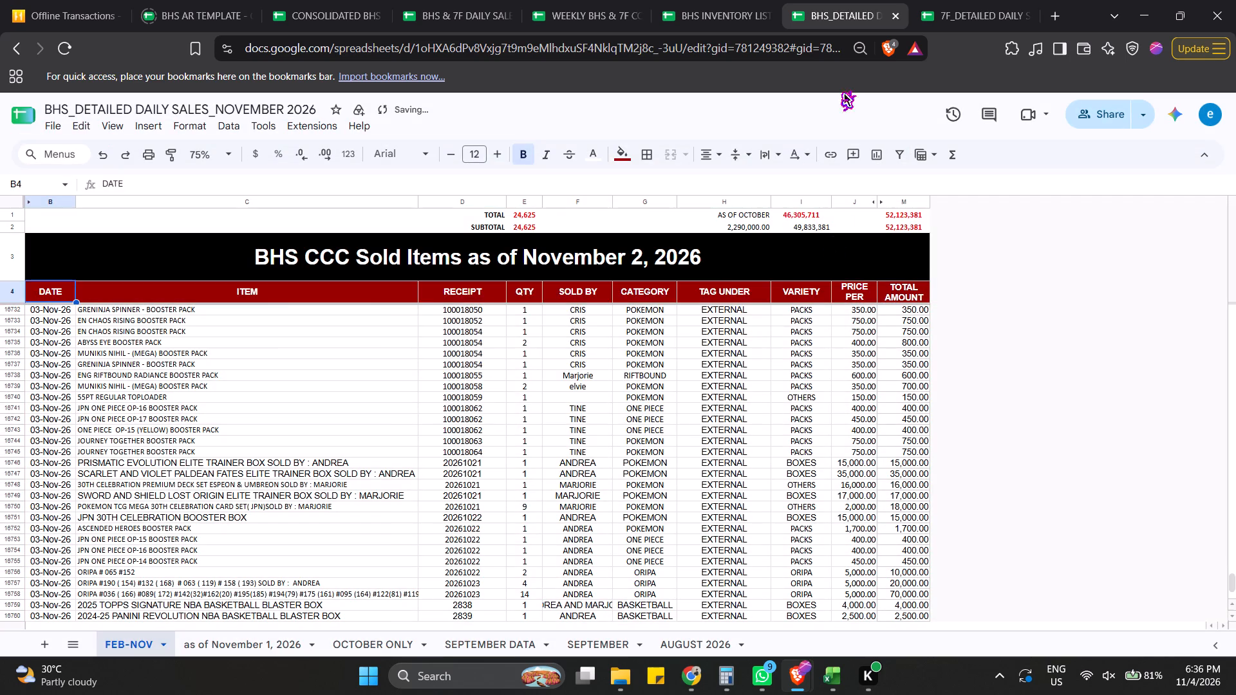
In the BHS inventory list, total the November 3 SOLD quantities of the BAR booster packs and check the PACK BAR sales.
click(734, 0)
scroll(865, 464, down, 4)
scroll(875, 481, up, 5)
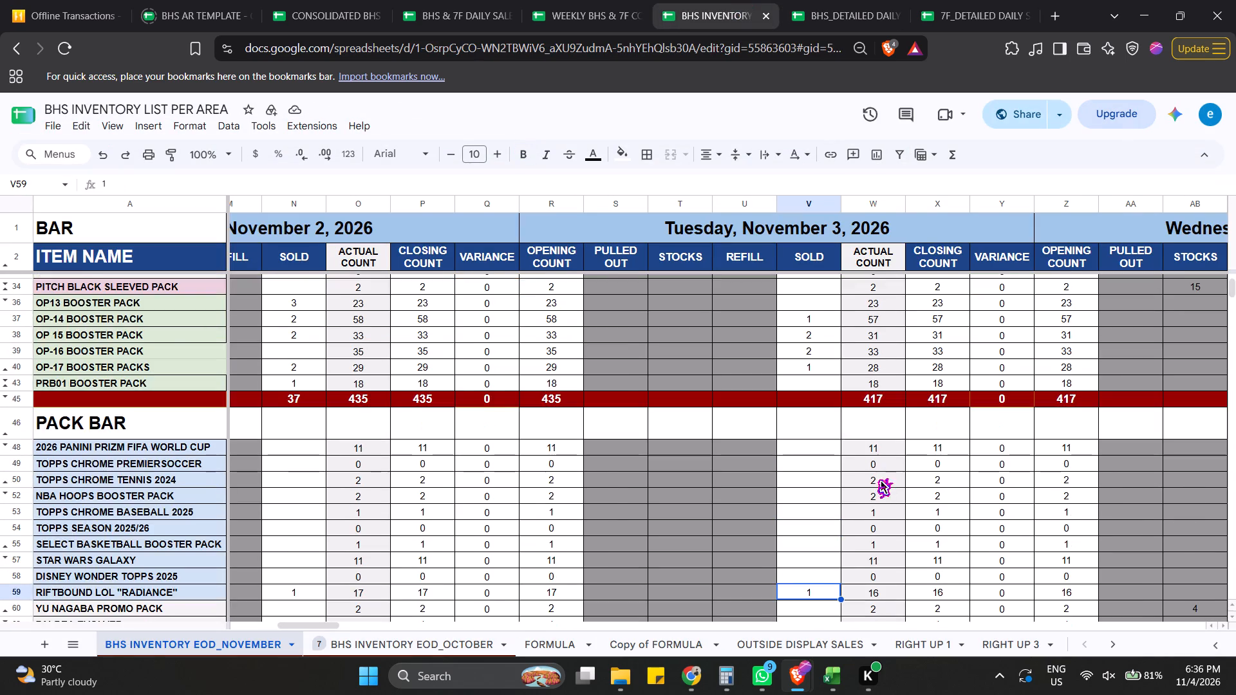
scroll(875, 477, up, 9)
scroll(861, 474, down, 5)
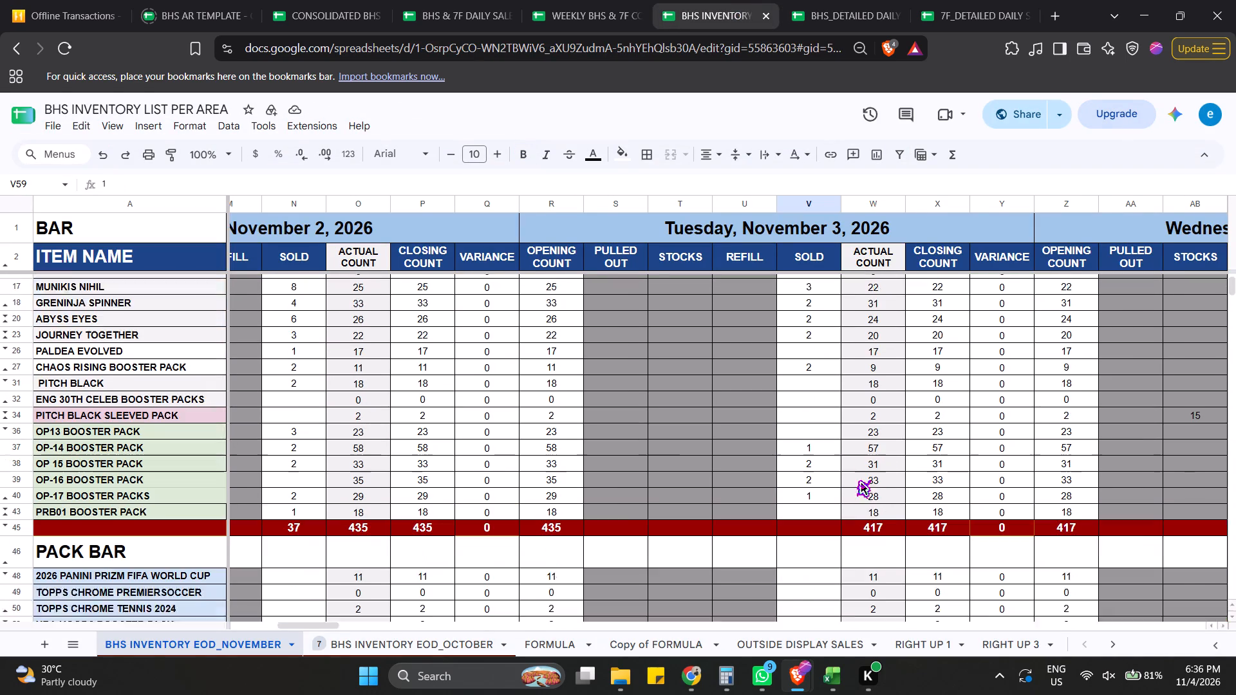
scroll(847, 474, down, 5)
scroll(840, 475, up, 18)
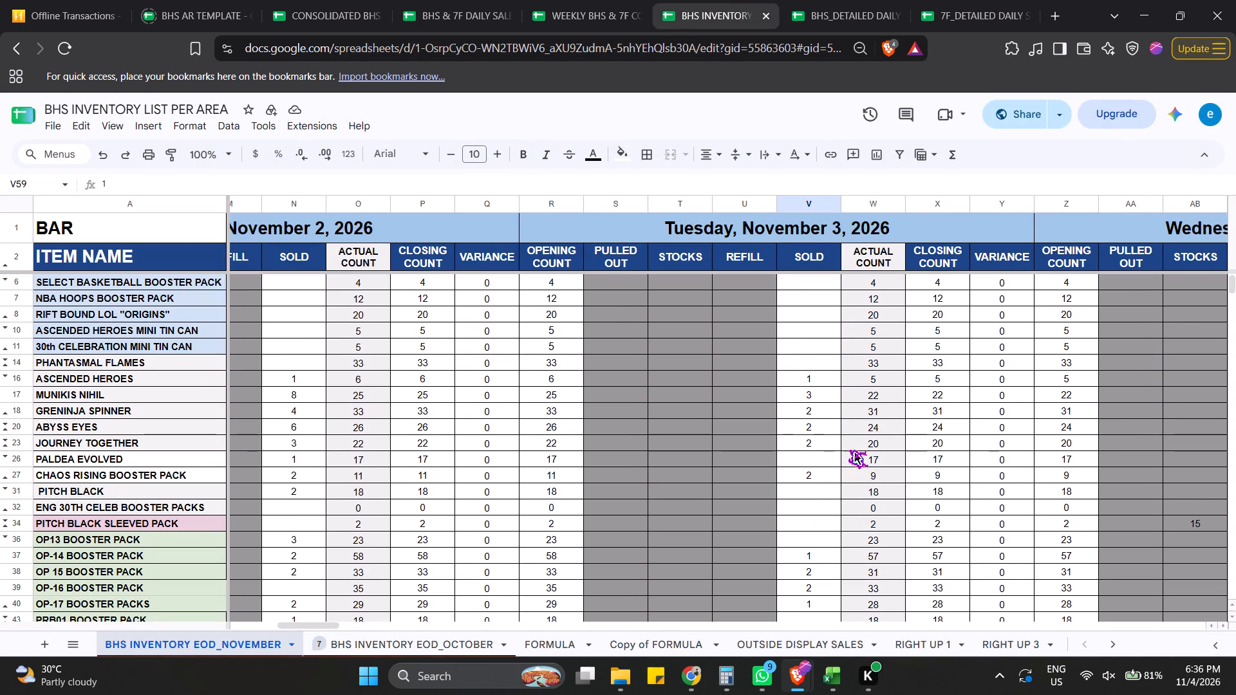
click(818, 373)
click(806, 468)
drag(807, 380, 815, 615)
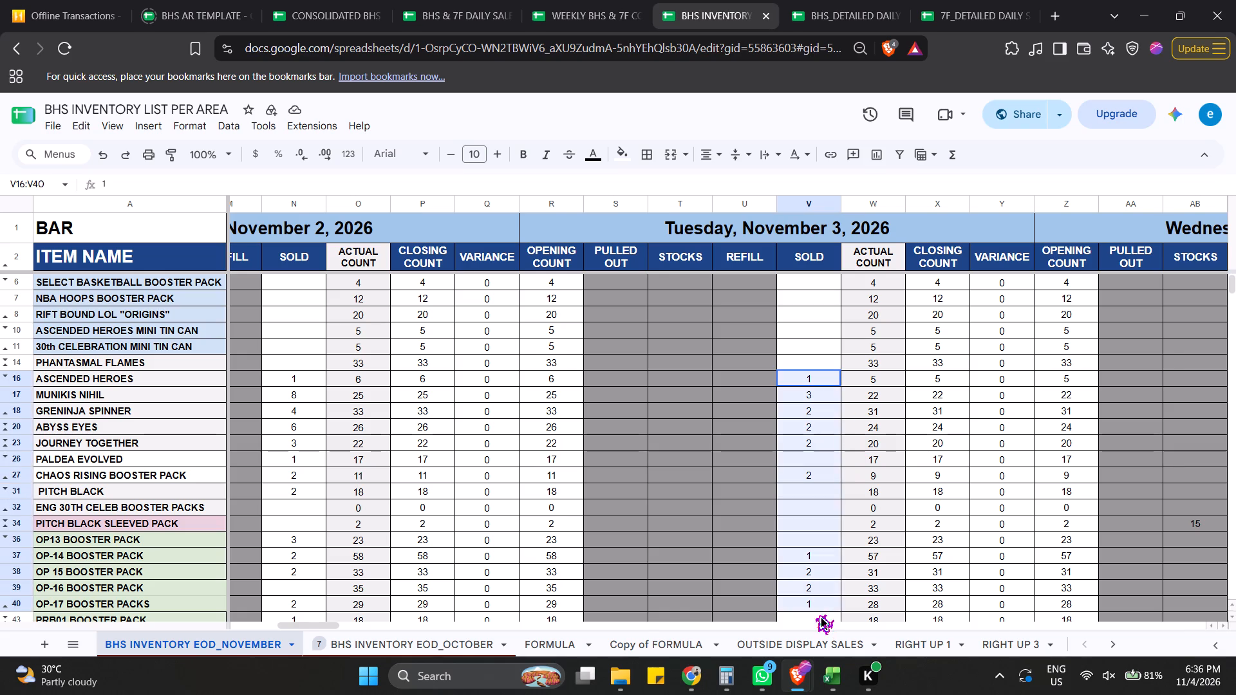
drag(815, 615, 815, 607)
scroll(852, 468, down, 19)
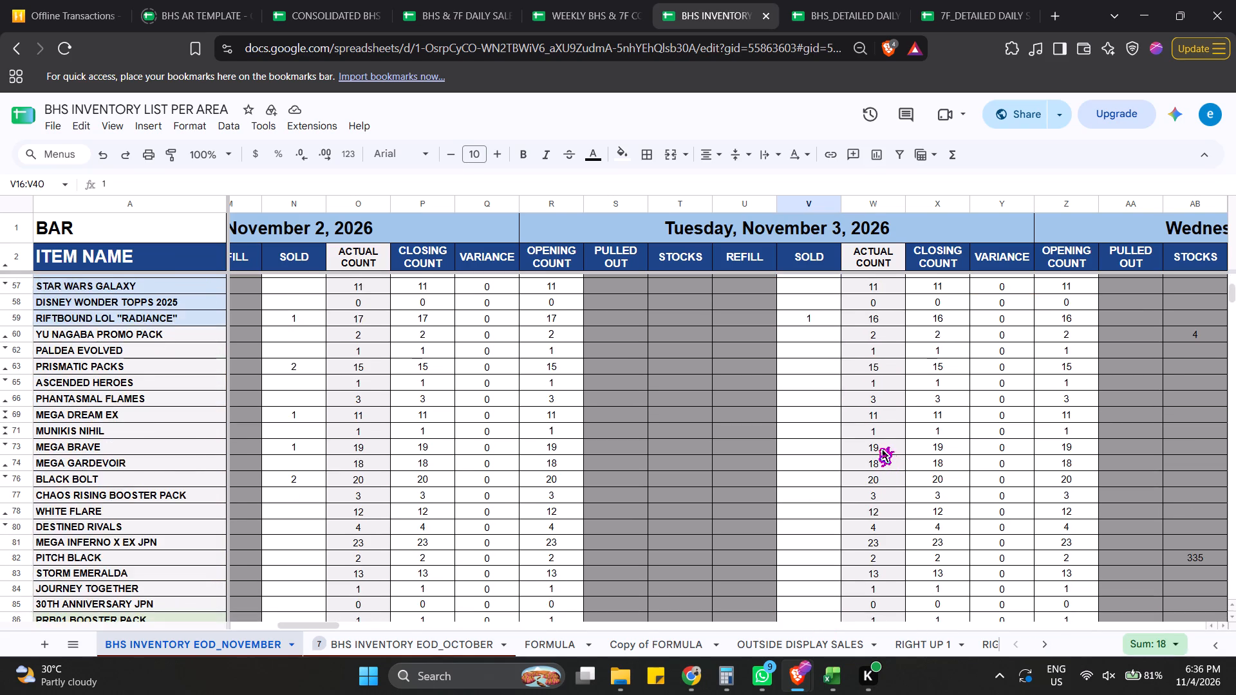
scroll(876, 445, down, 13)
scroll(878, 441, up, 19)
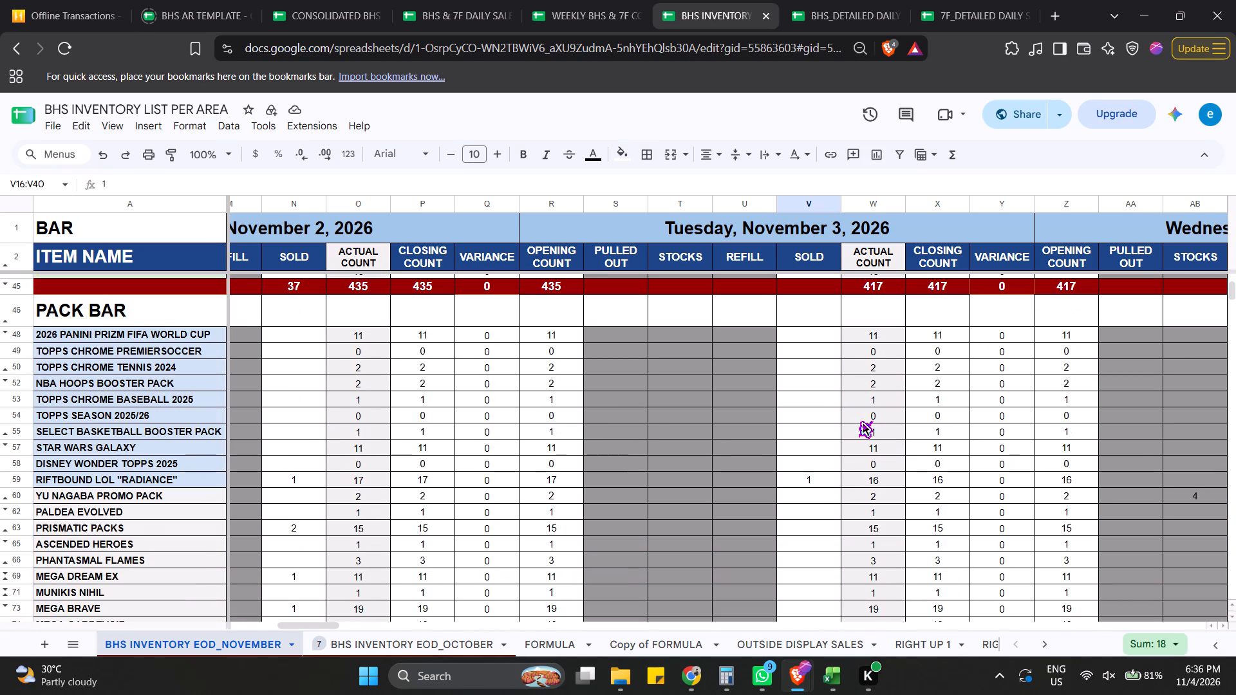
ctrl+drag(825, 455, 815, 505)
scroll(828, 452, up, 12)
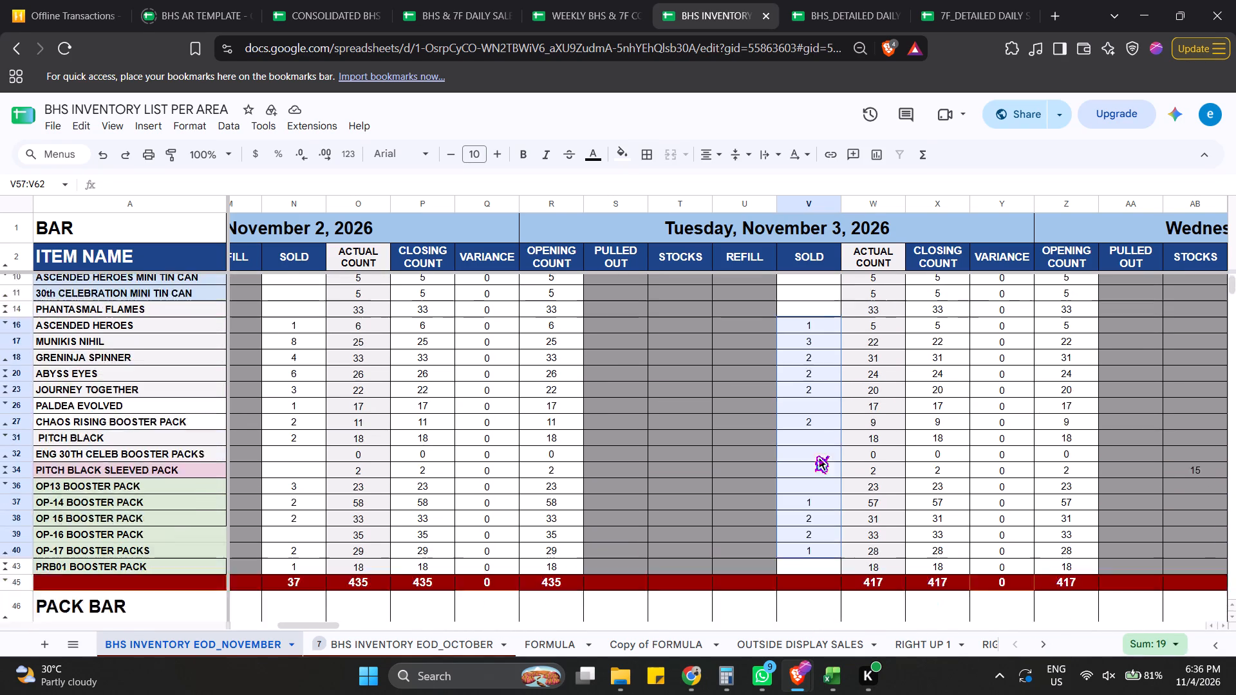
scroll(813, 455, up, 15)
click(826, 332)
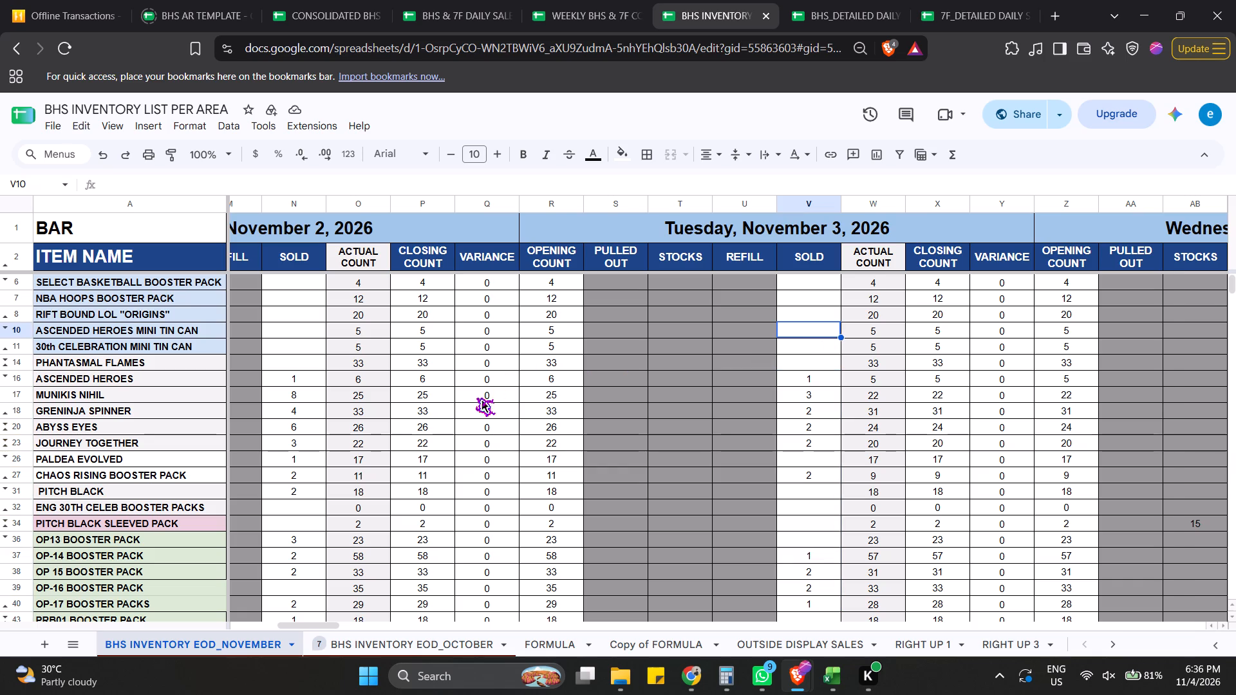
Review the November 3 SOLD column from BAR through PACK BAR to SINGLES CABINET for any other sold items.
scroll(509, 387, up, 6)
scroll(687, 376, down, 5)
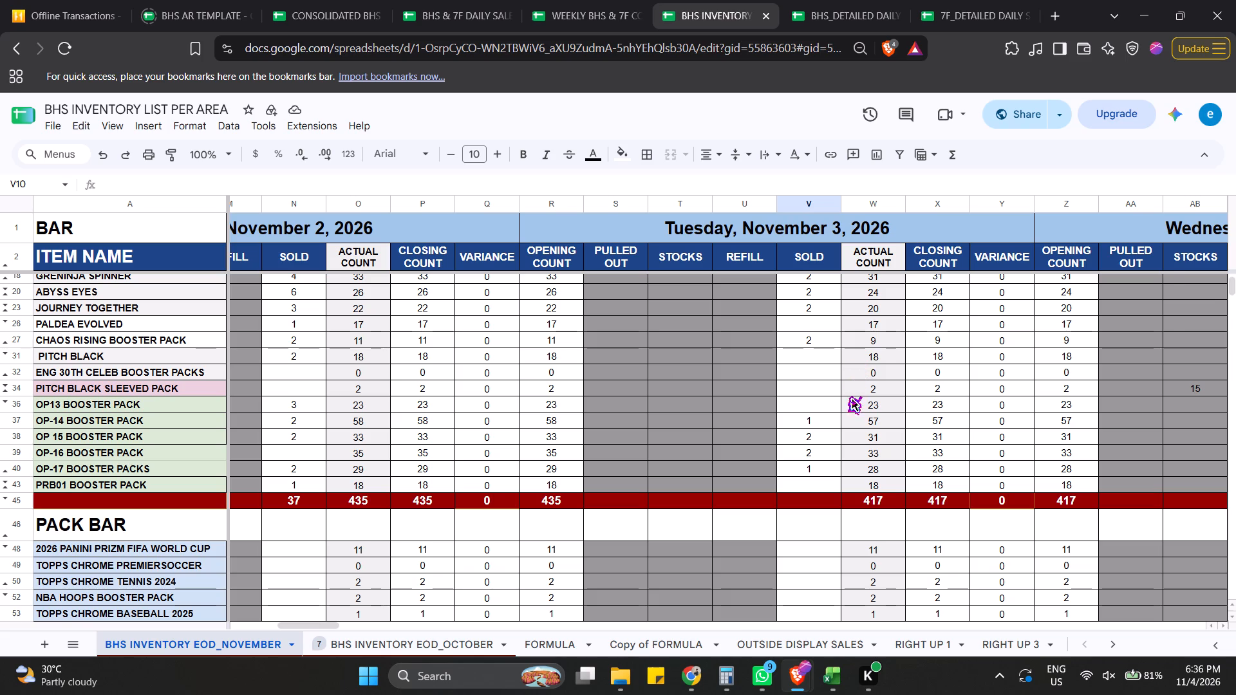
scroll(864, 449, down, 19)
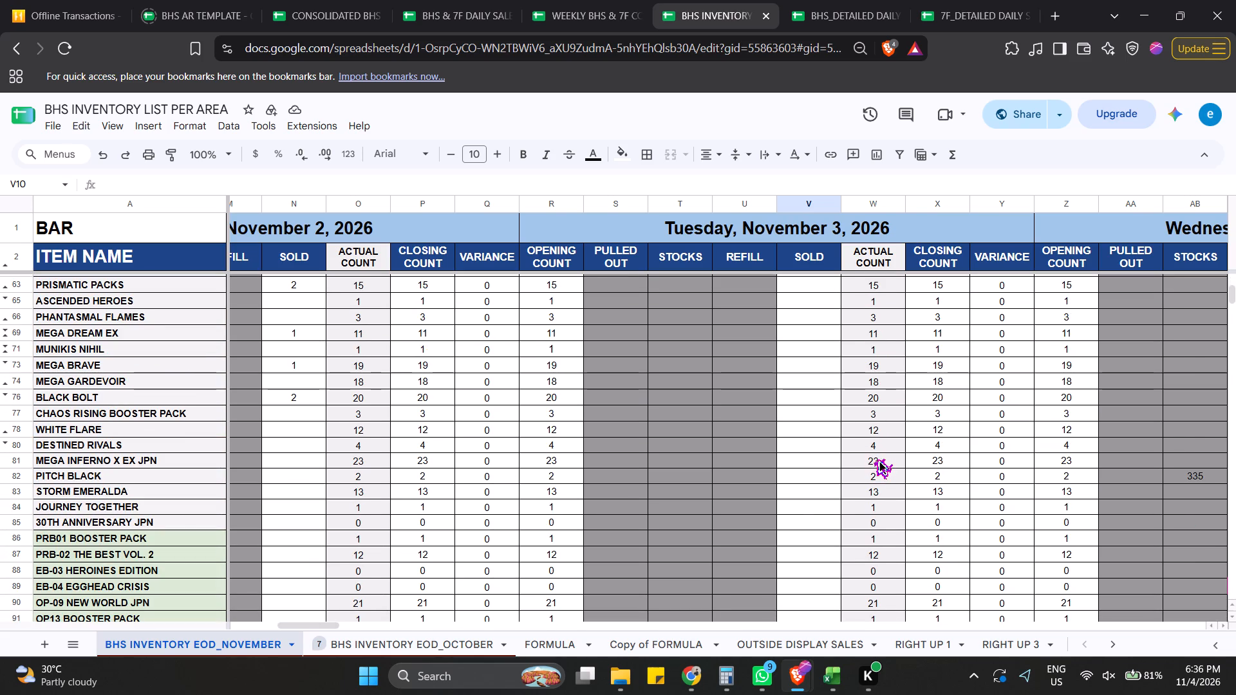
scroll(895, 439, down, 6)
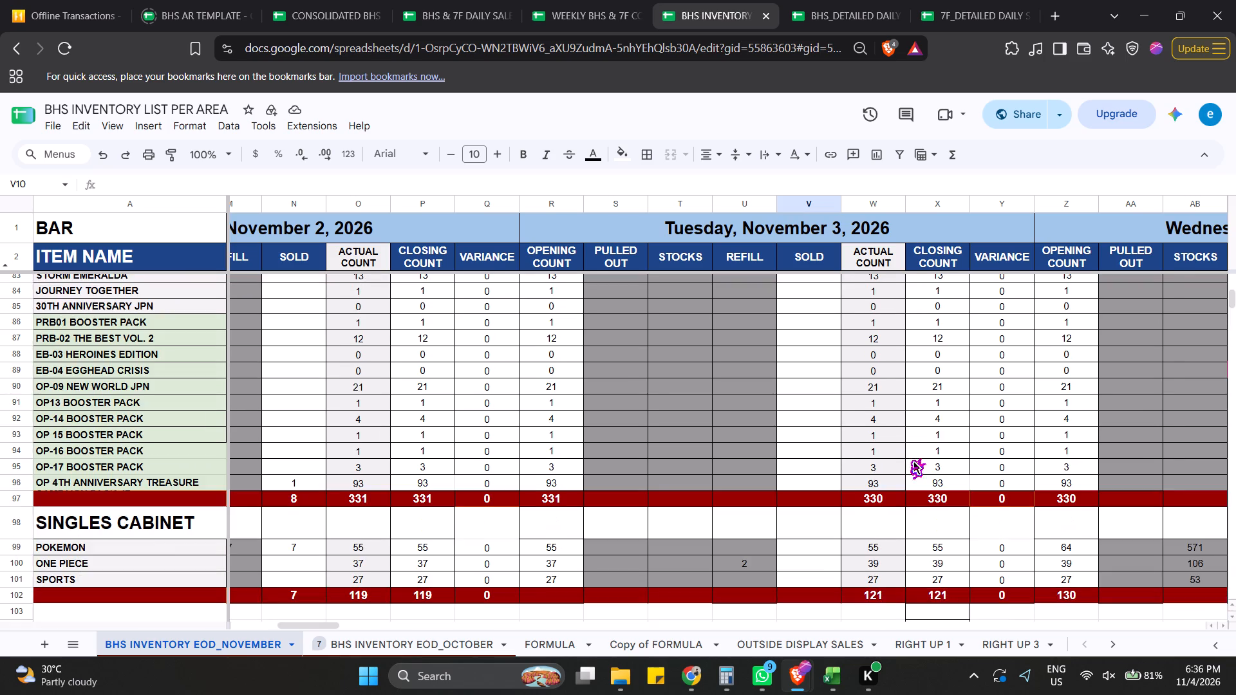
scroll(907, 459, up, 6)
scroll(893, 470, up, 20)
scroll(893, 470, up, 6)
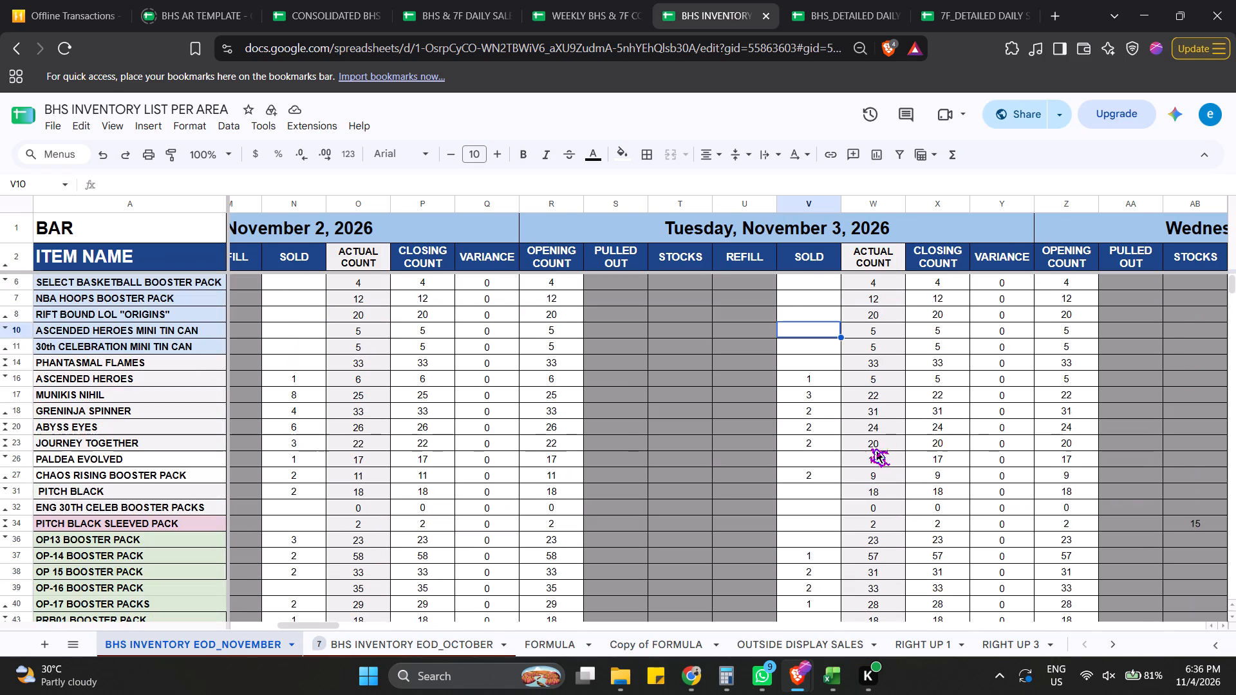
scroll(870, 448, up, 10)
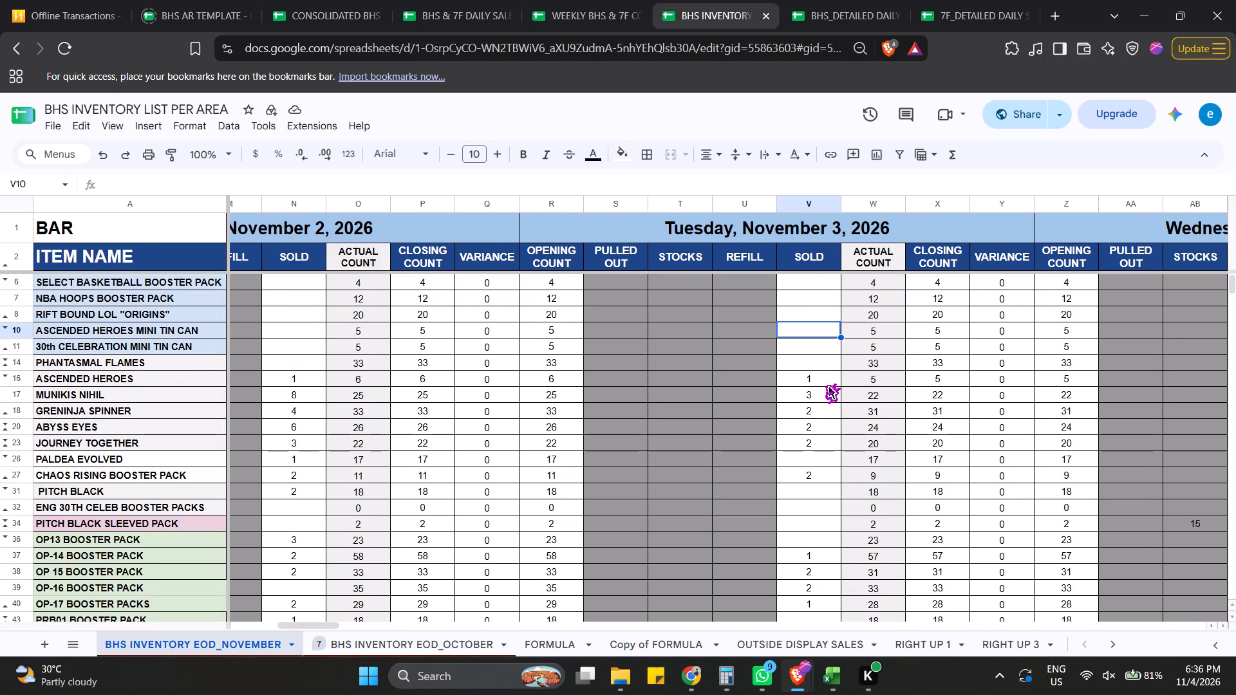
Total the November 3 SOLD quantities of the BAR section's Pokemon packs, from ASCENDED HEROES to CHAOS RISING BOOSTER PACK.
click(823, 384)
click(822, 463)
drag(807, 382, 815, 491)
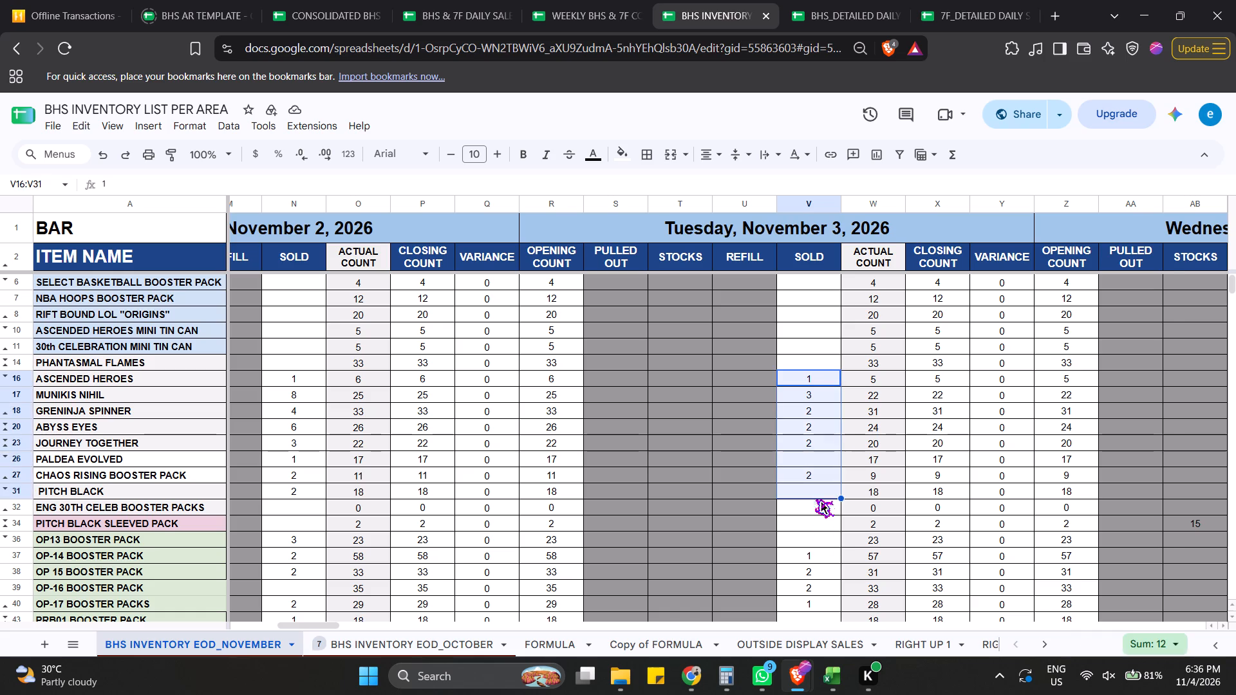
click(814, 536)
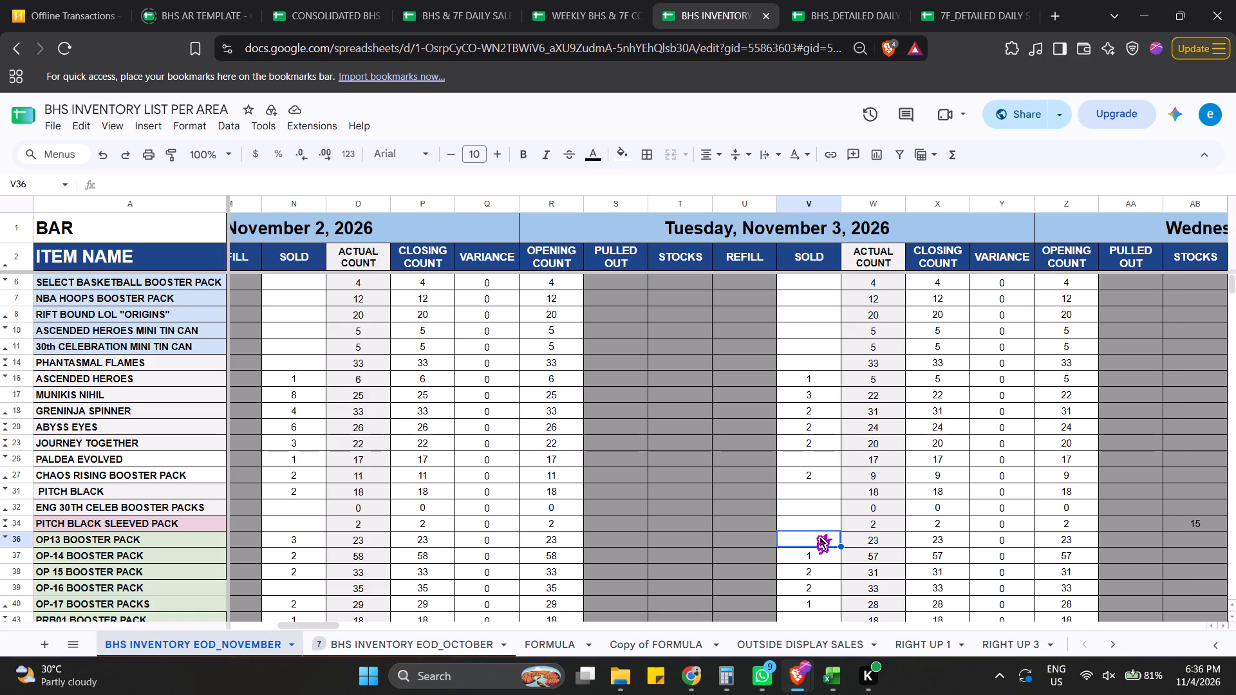
click(778, 510)
click(826, 502)
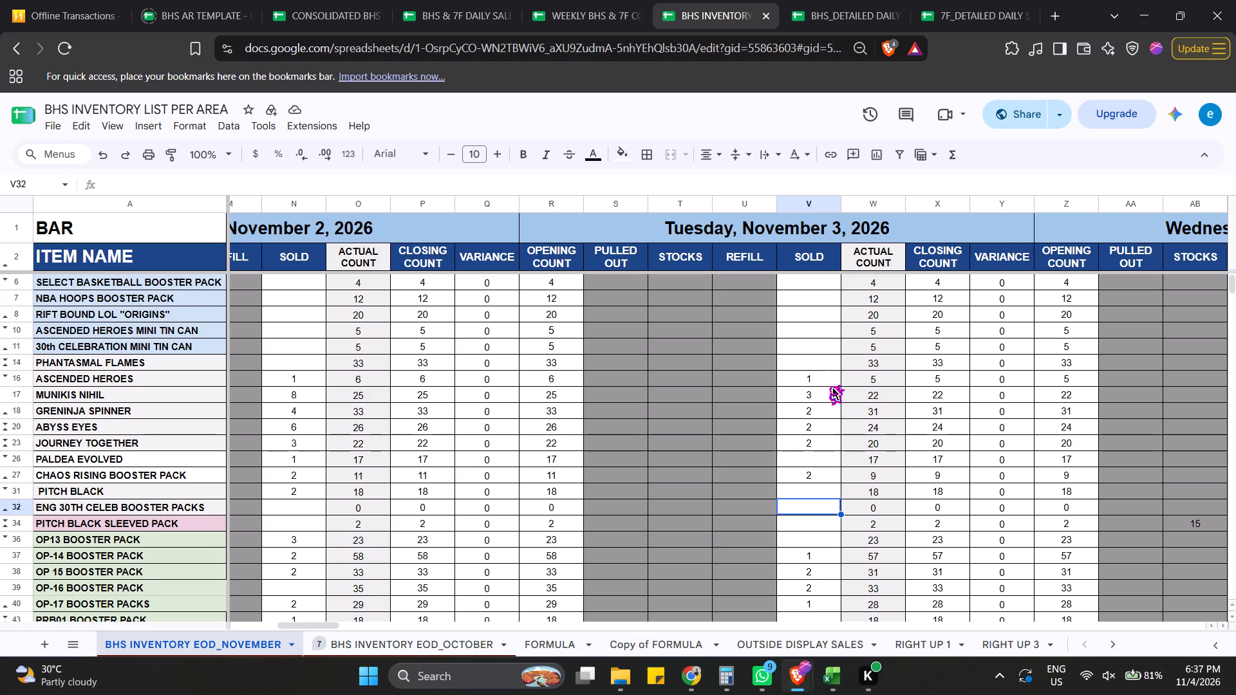
drag(821, 369, 813, 481)
click(814, 510)
drag(812, 378, 812, 379)
drag(812, 379, 813, 475)
click(812, 519)
drag(814, 374, 816, 472)
click(814, 525)
drag(813, 380, 814, 476)
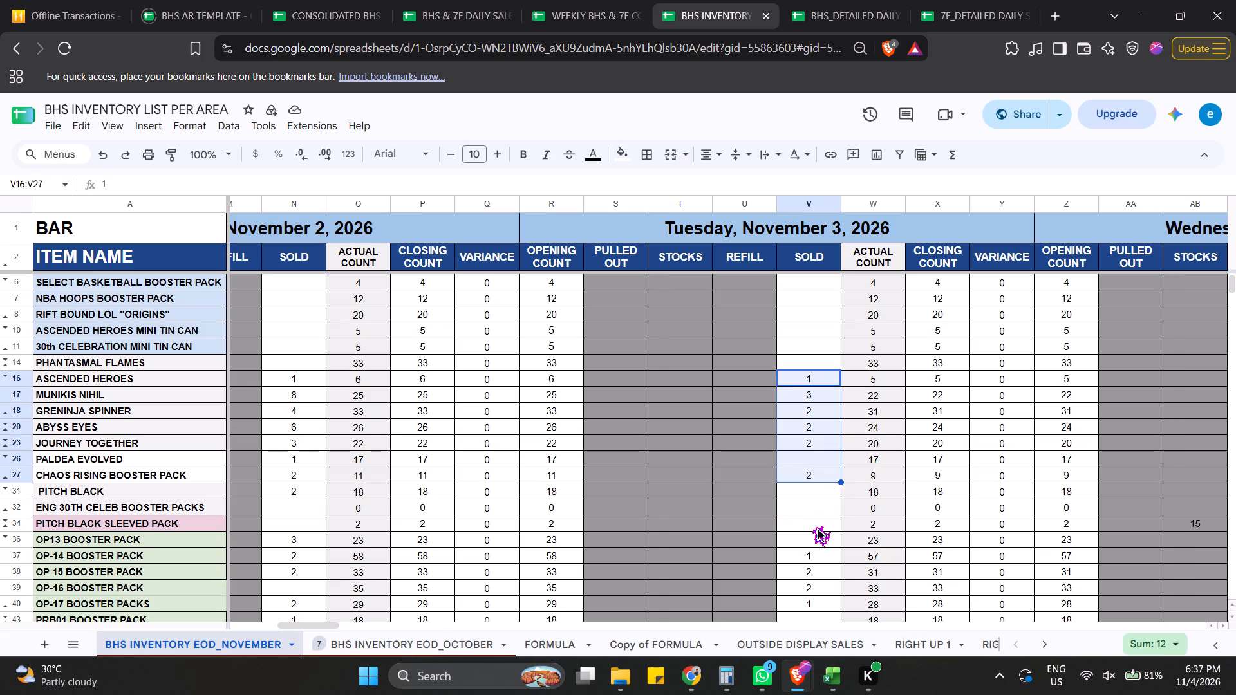
click(812, 517)
drag(814, 373, 815, 468)
click(807, 519)
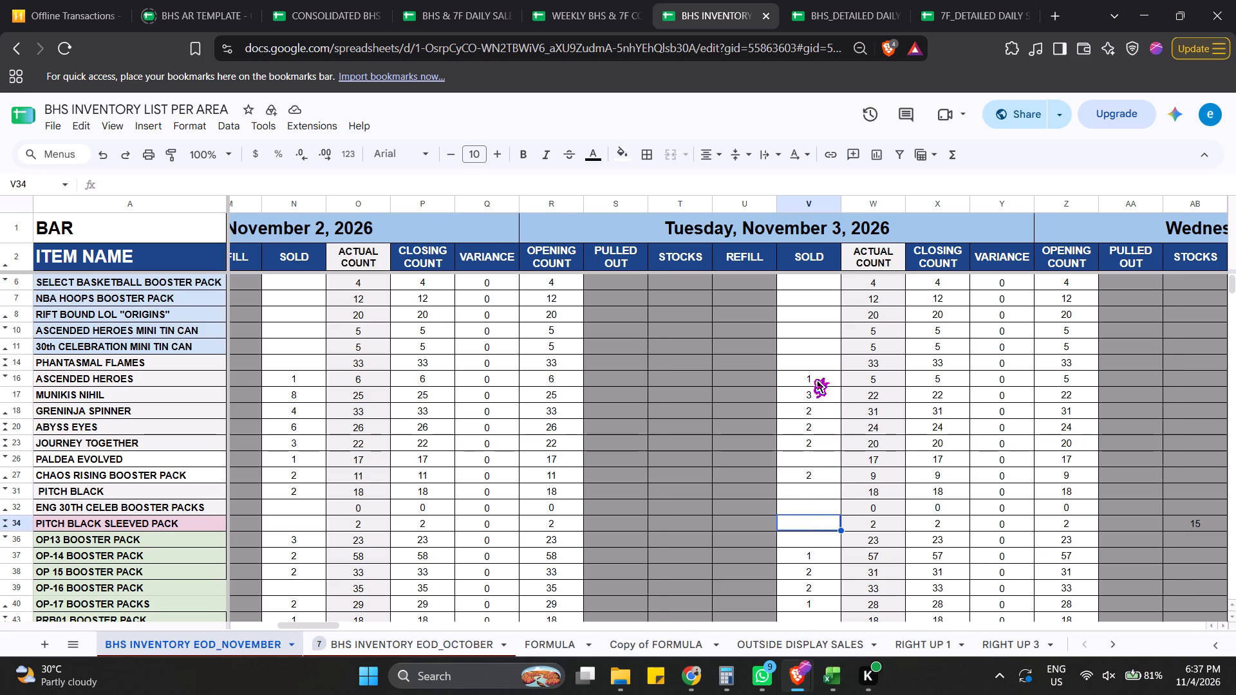
drag(811, 373, 812, 474)
click(812, 514)
drag(815, 380, 813, 477)
click(812, 517)
drag(816, 378, 811, 479)
click(812, 526)
drag(807, 379, 809, 472)
click(809, 514)
drag(814, 379, 814, 450)
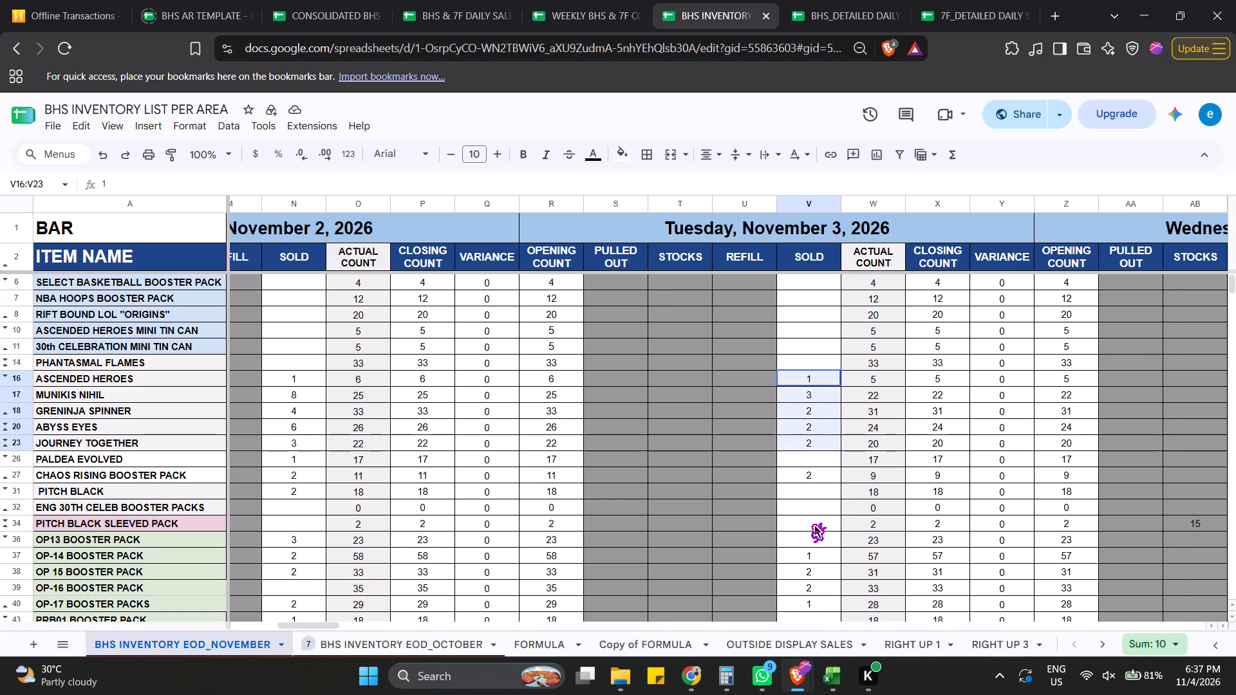
click(809, 524)
Recheck BAR's November 3 SOLD quantities separately for the Pokemon packs and for One Piece packs OP-14 through OP-17.
click(812, 483)
click(813, 524)
drag(814, 552, 814, 609)
click(816, 523)
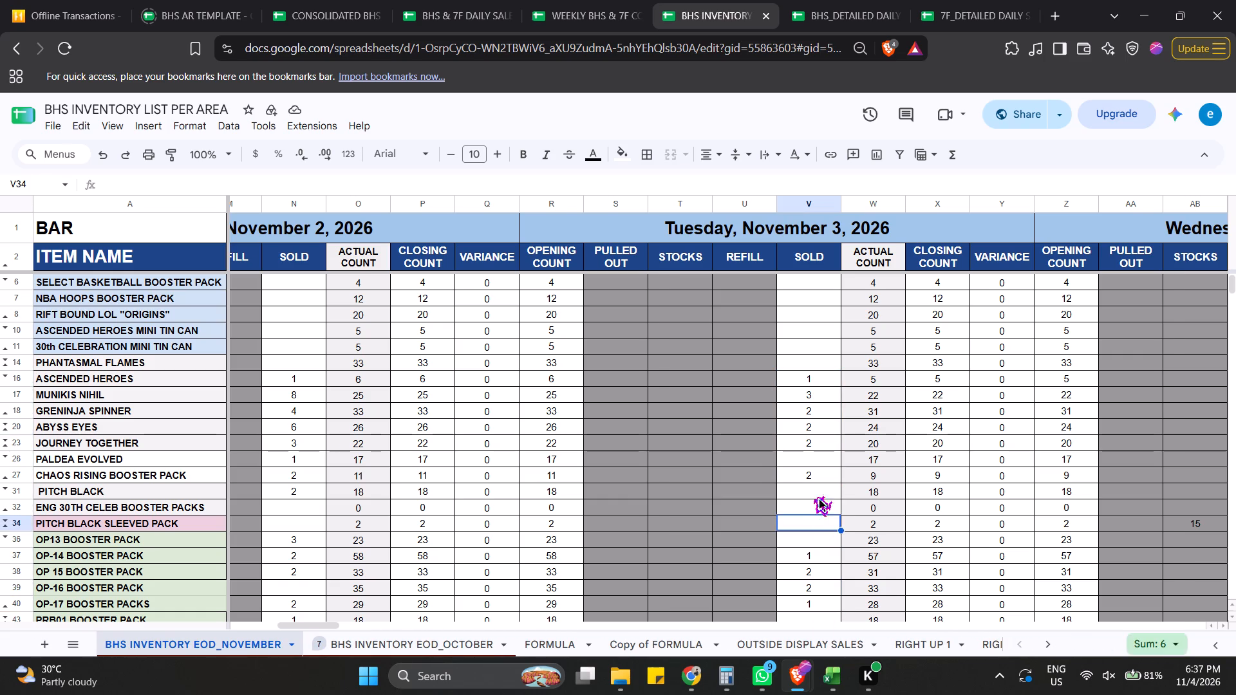
drag(803, 381, 812, 427)
click(816, 491)
click(816, 484)
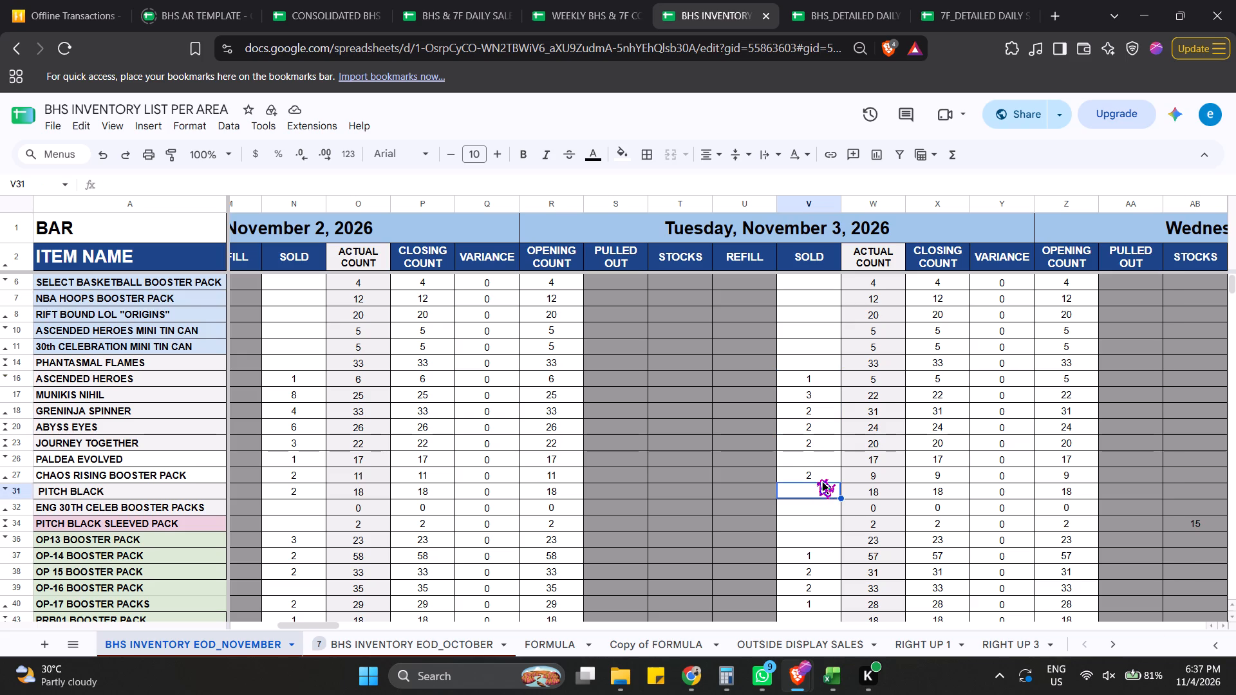
click(816, 470)
click(815, 509)
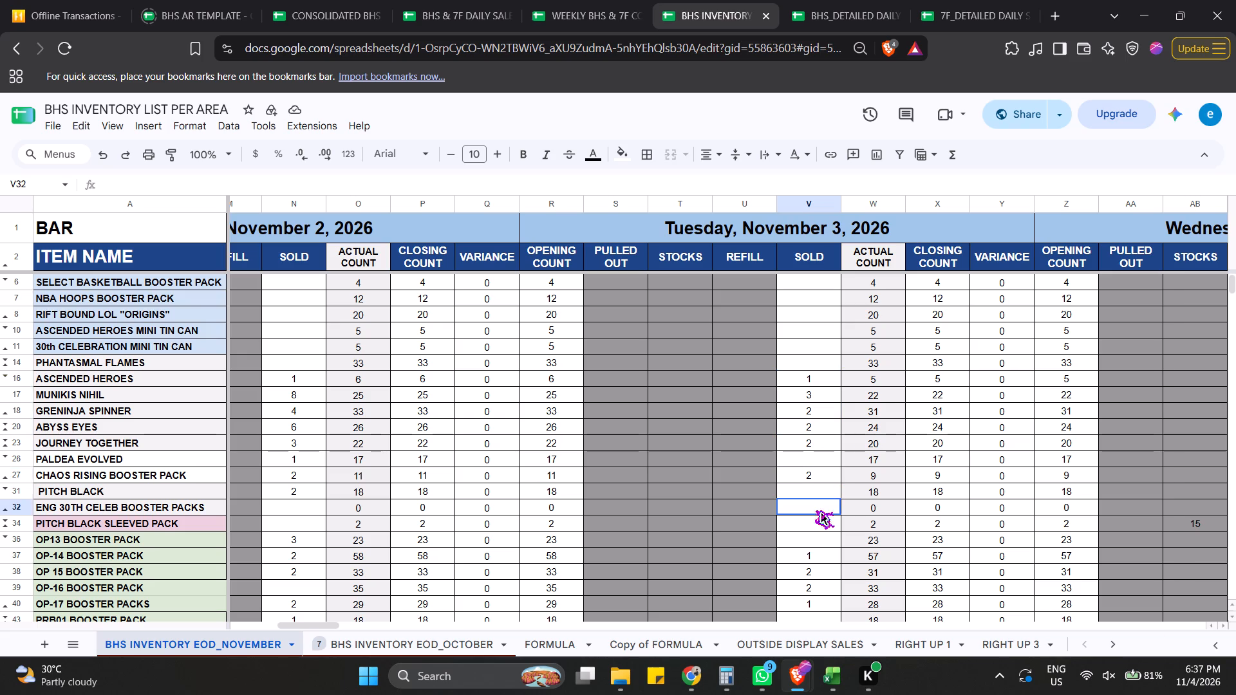
click(810, 555)
scroll(829, 507, down, 3)
click(816, 540)
drag(813, 477, 812, 524)
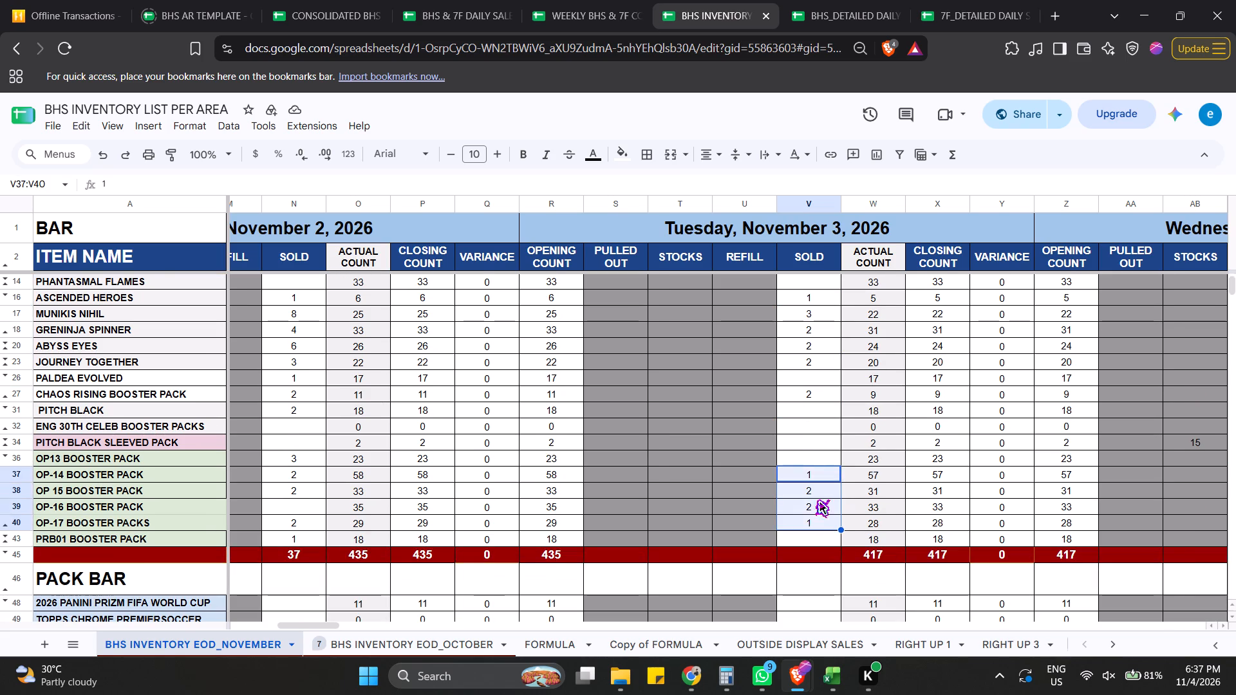
click(812, 443)
scroll(814, 400, up, 3)
drag(816, 371, 816, 438)
click(816, 503)
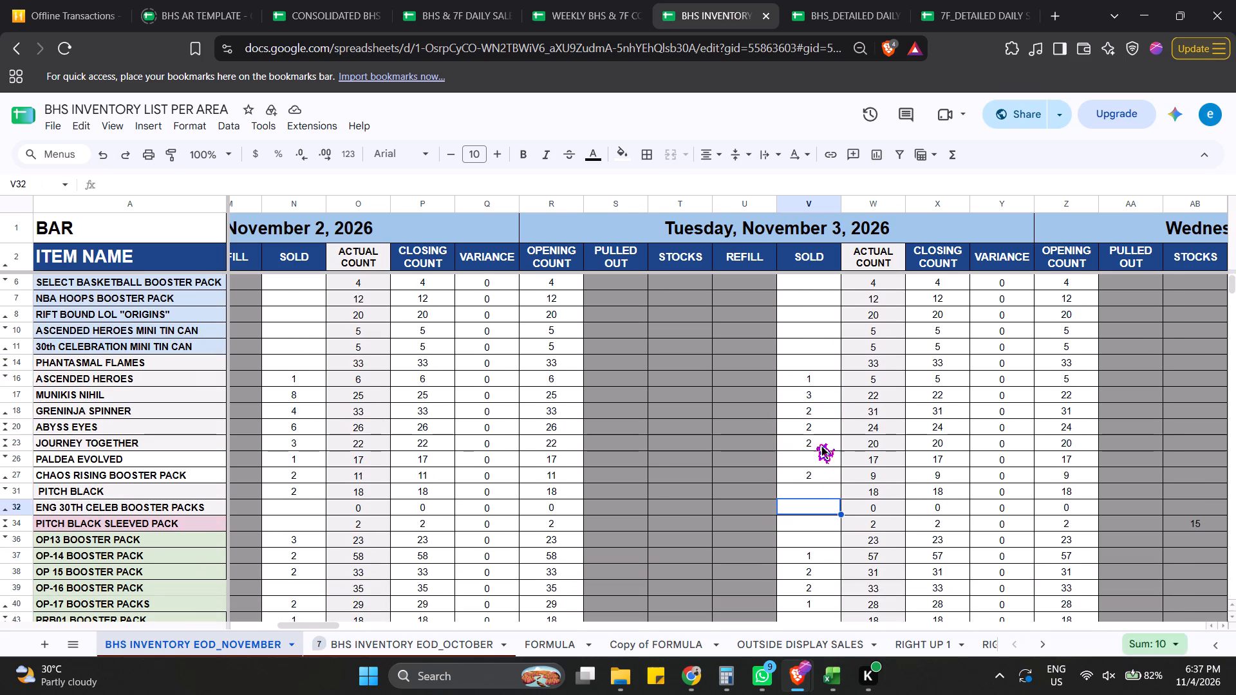
drag(814, 378, 814, 441)
click(812, 526)
click(810, 476)
scroll(833, 535, down, 3)
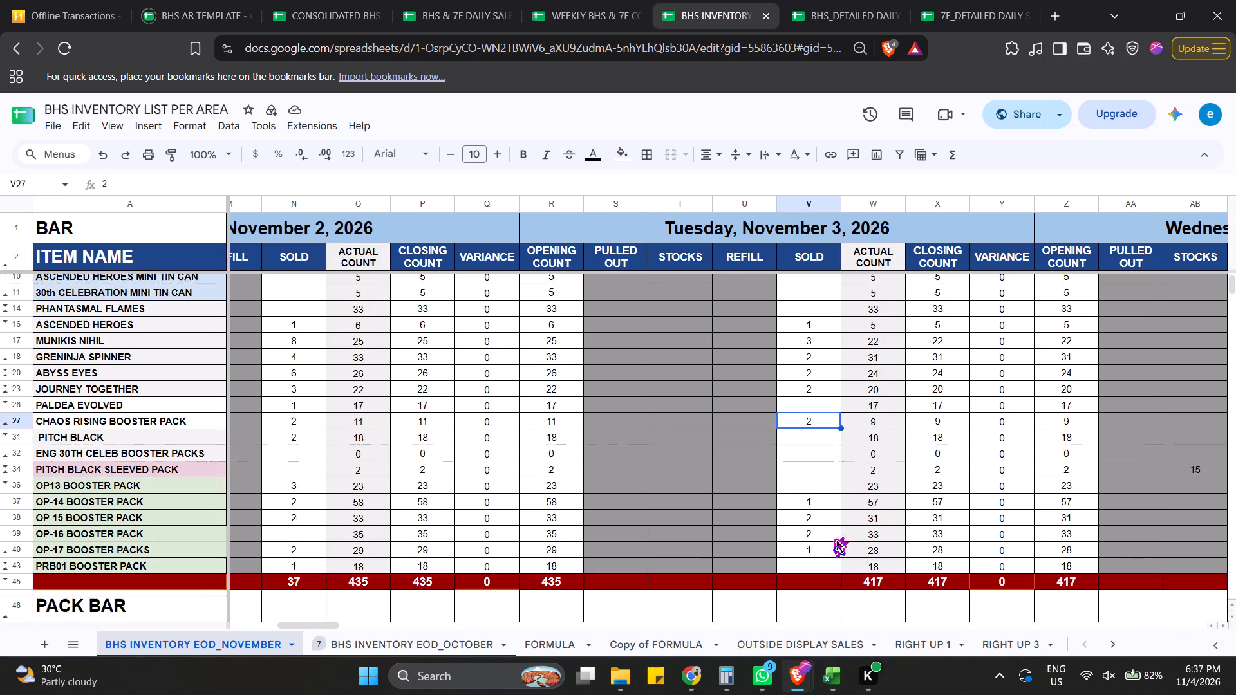
drag(817, 474, 812, 518)
click(811, 430)
scroll(811, 418, up, 4)
drag(814, 379, 813, 440)
click(806, 483)
click(807, 527)
scroll(809, 516, down, 2)
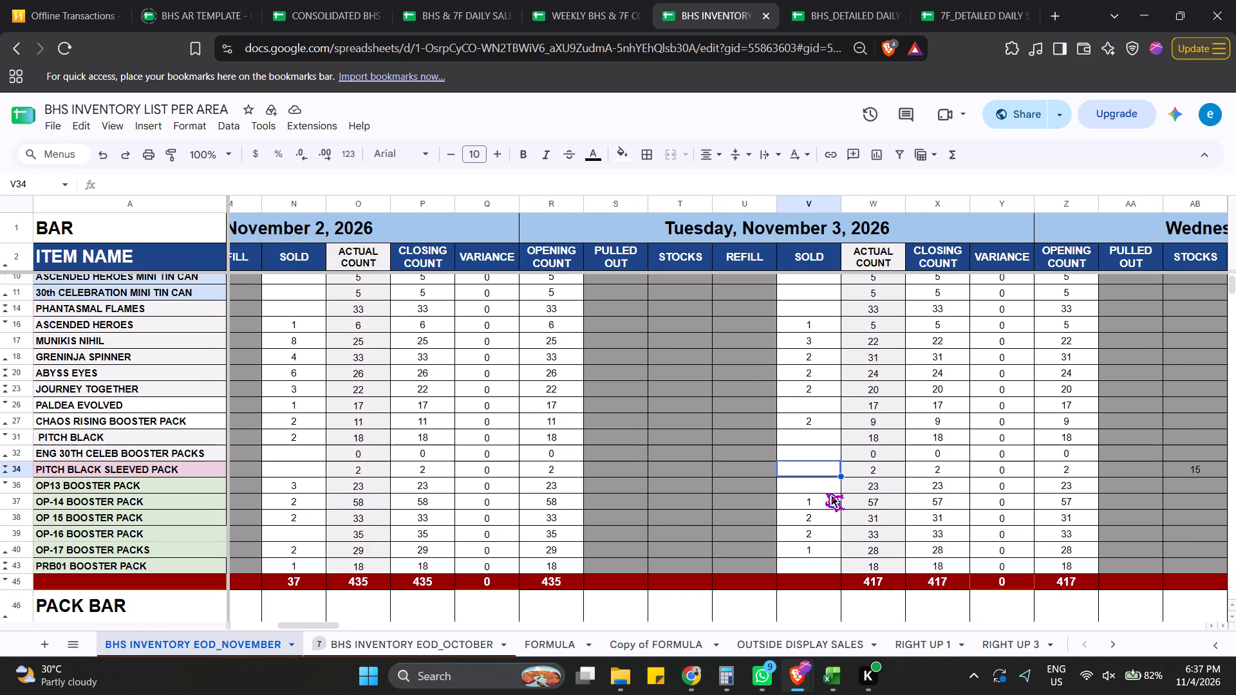
drag(823, 500, 816, 547)
click(810, 467)
drag(821, 326, 818, 369)
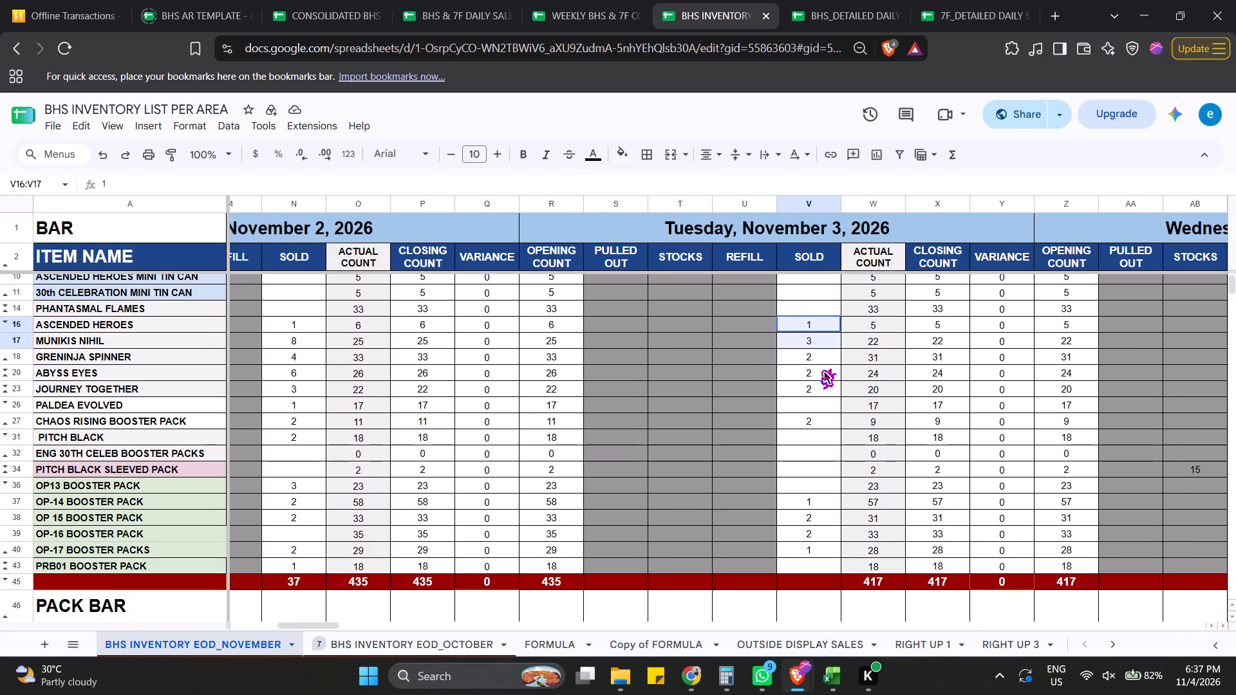
drag(818, 369, 818, 391)
click(817, 485)
click(811, 419)
click(816, 480)
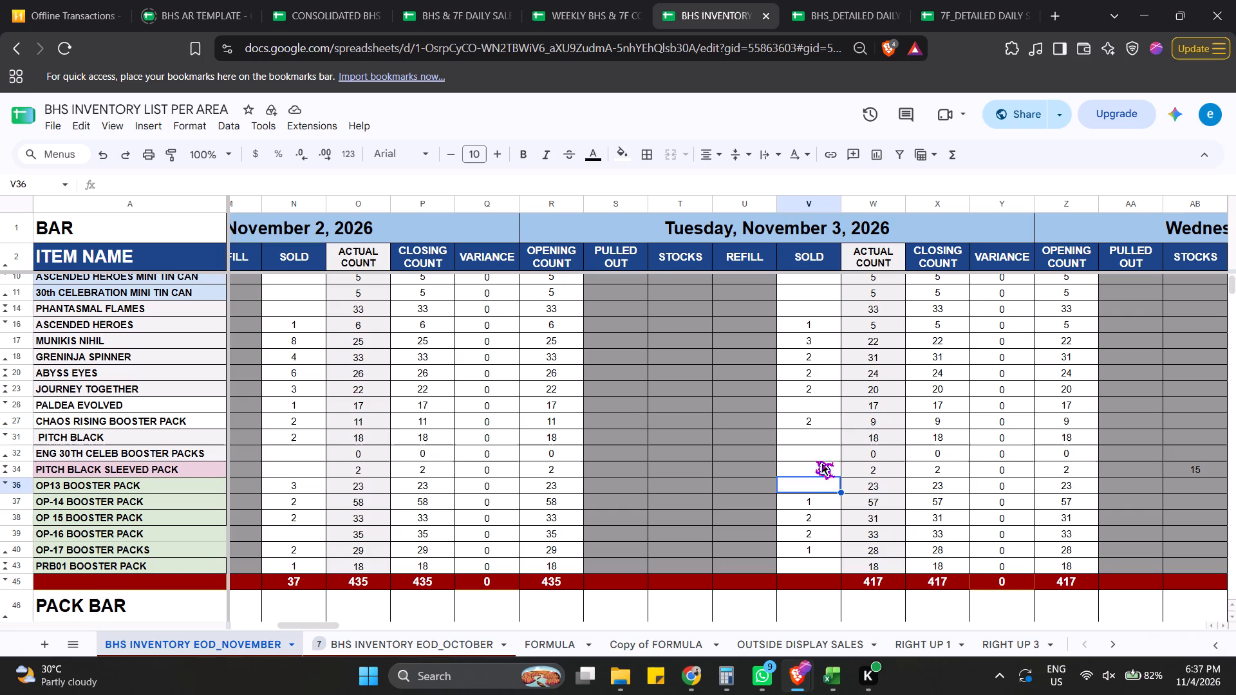
drag(814, 503, 814, 558)
click(818, 463)
drag(816, 326, 812, 373)
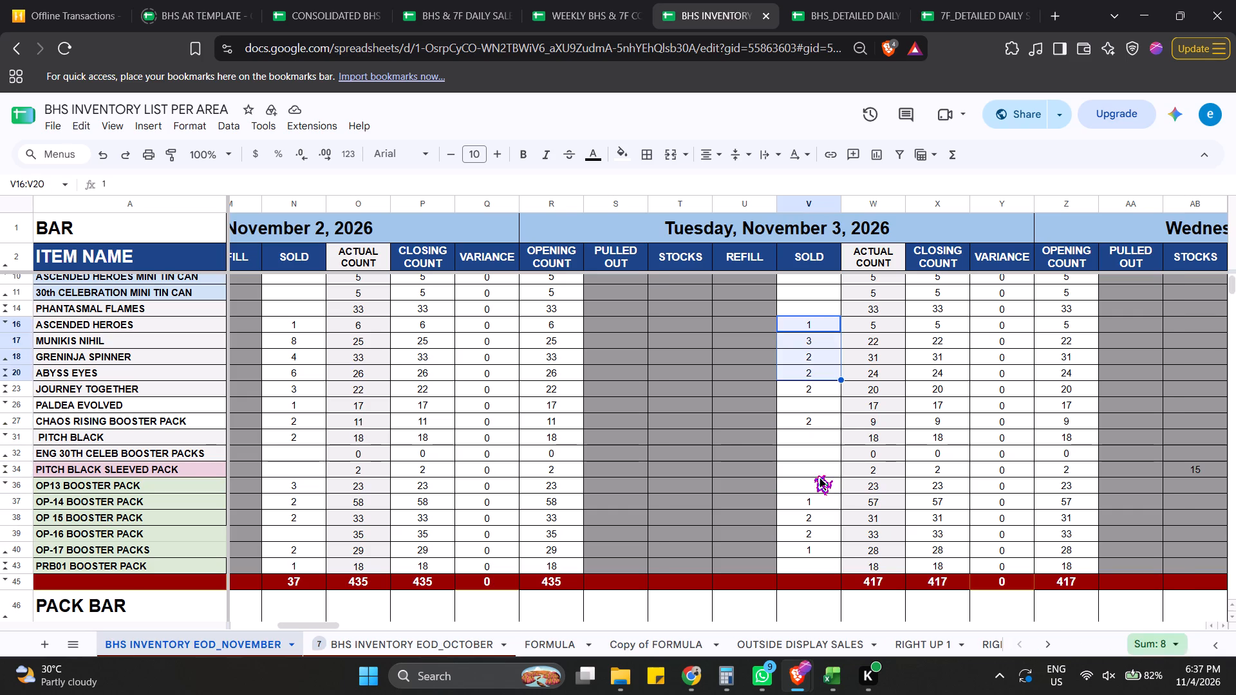
click(814, 475)
click(814, 420)
click(814, 497)
click(812, 552)
click(807, 453)
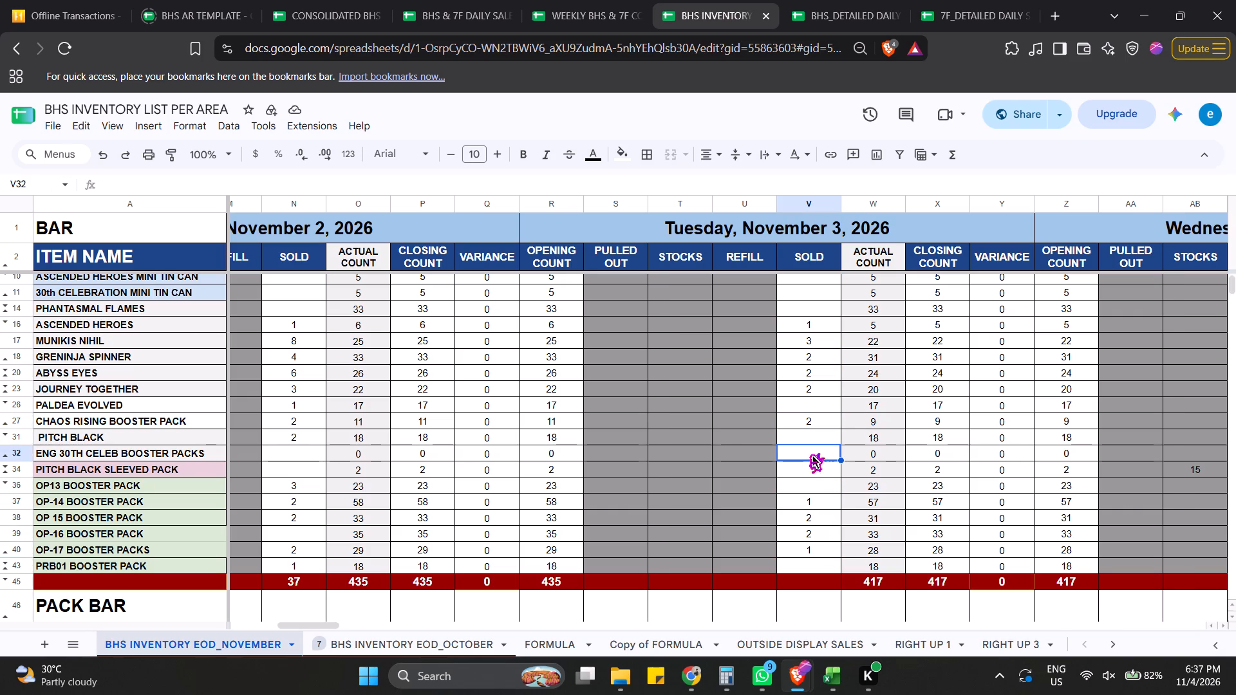